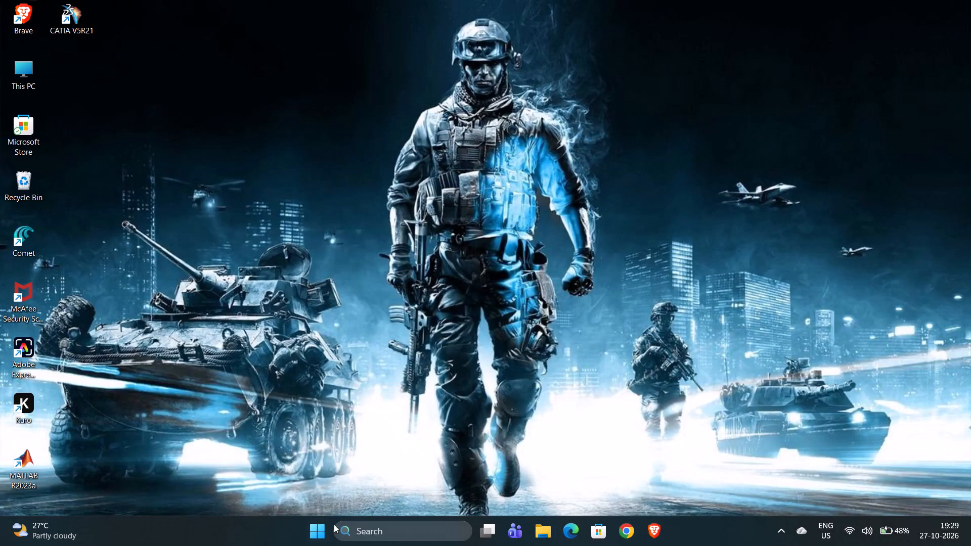
Open the FDP BT-1st Word report from the FDPR folder on Local Disk (E:).
{"action": "left_click", "coordinate": [536, 532]}
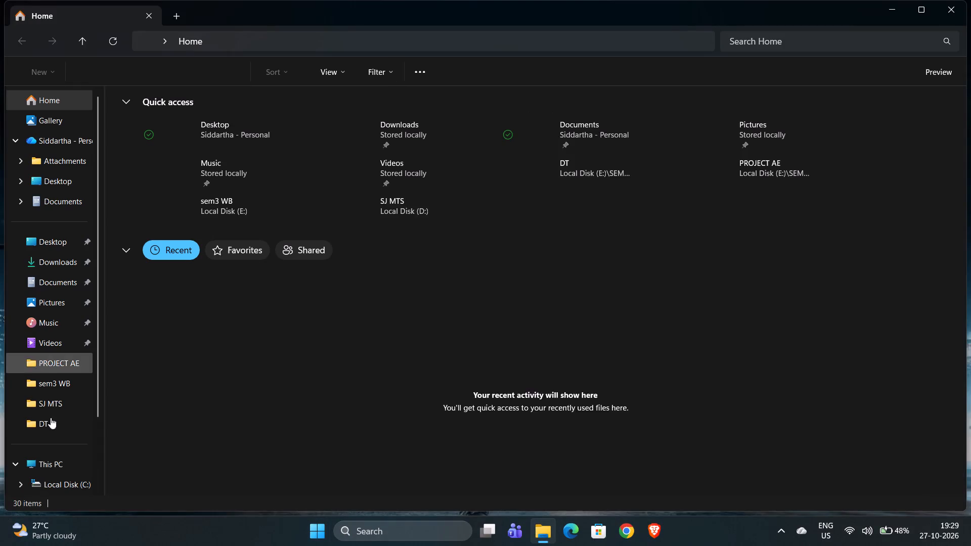
{"action": "scroll", "coordinate": [51, 419], "scroll_direction": "down", "scroll_amount": 4}
{"action": "left_click", "coordinate": [62, 432]}
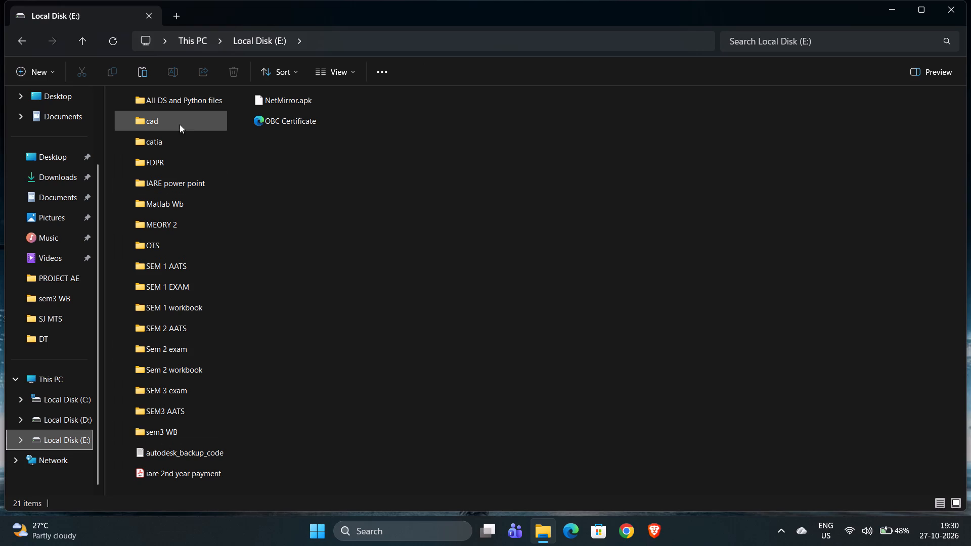
{"action": "double_click", "coordinate": [158, 162]}
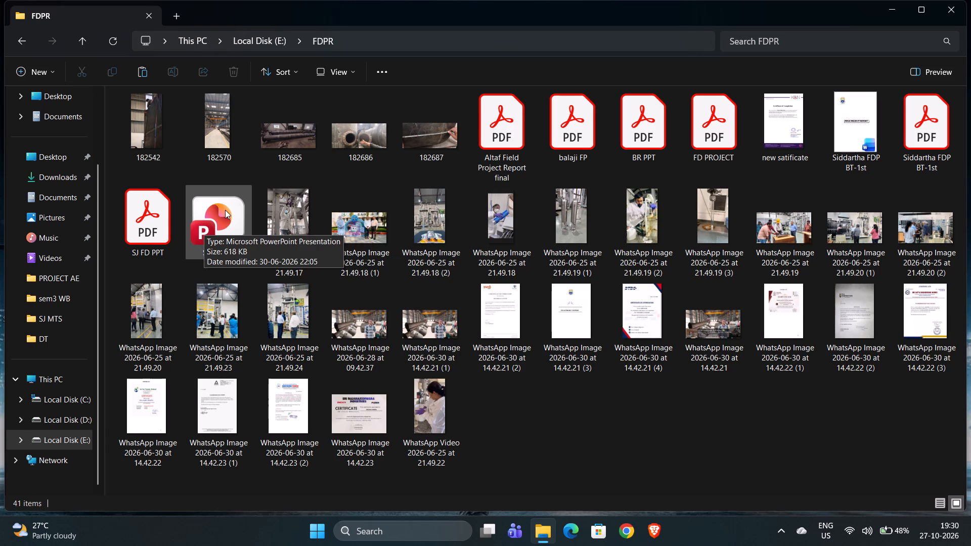
{"action": "double_click", "coordinate": [875, 127]}
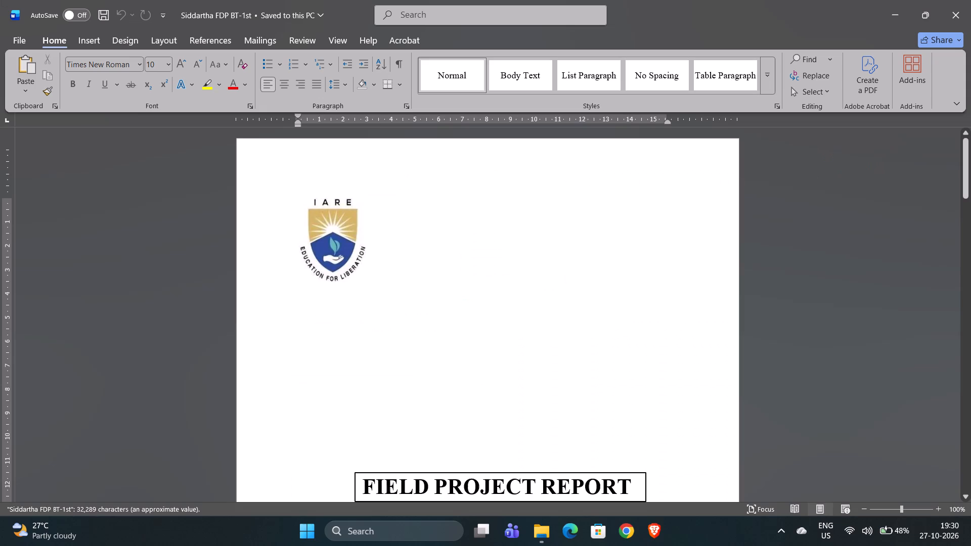
Look through the field project report from the cover page to the start of the Methodology chapter.
{"action": "scroll", "coordinate": [424, 313], "scroll_direction": "down", "scroll_amount": 5}
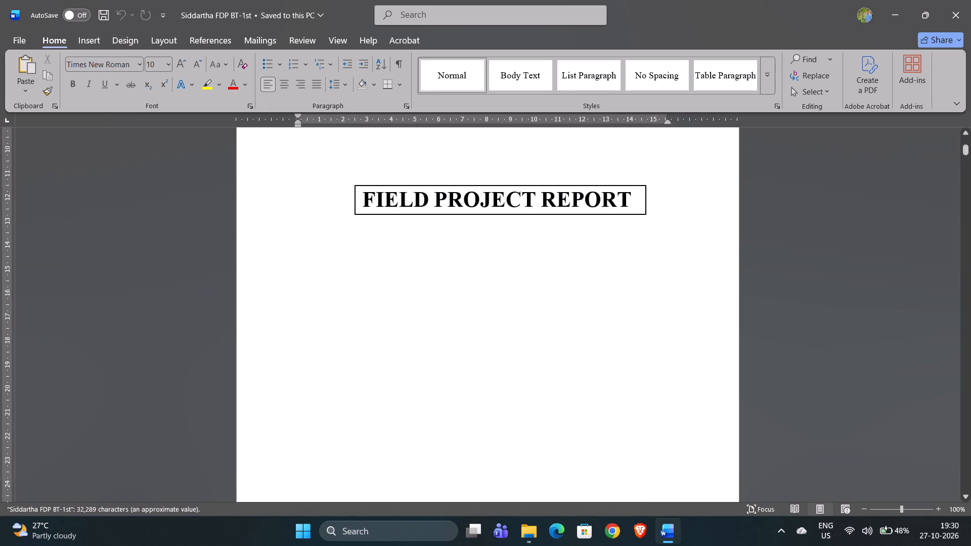
{"action": "scroll", "coordinate": [424, 313], "scroll_direction": "down", "scroll_amount": 8}
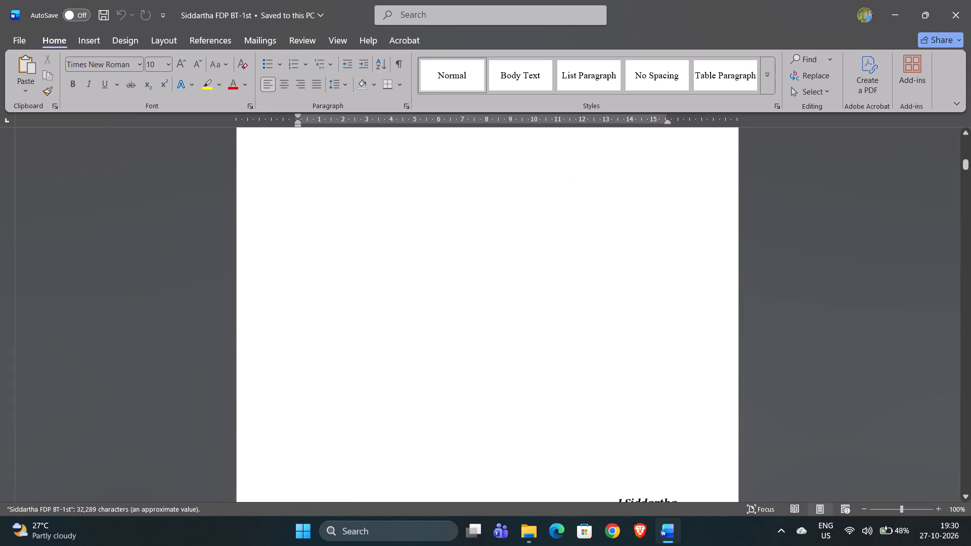
{"action": "scroll", "coordinate": [424, 313], "scroll_direction": "down", "scroll_amount": 3}
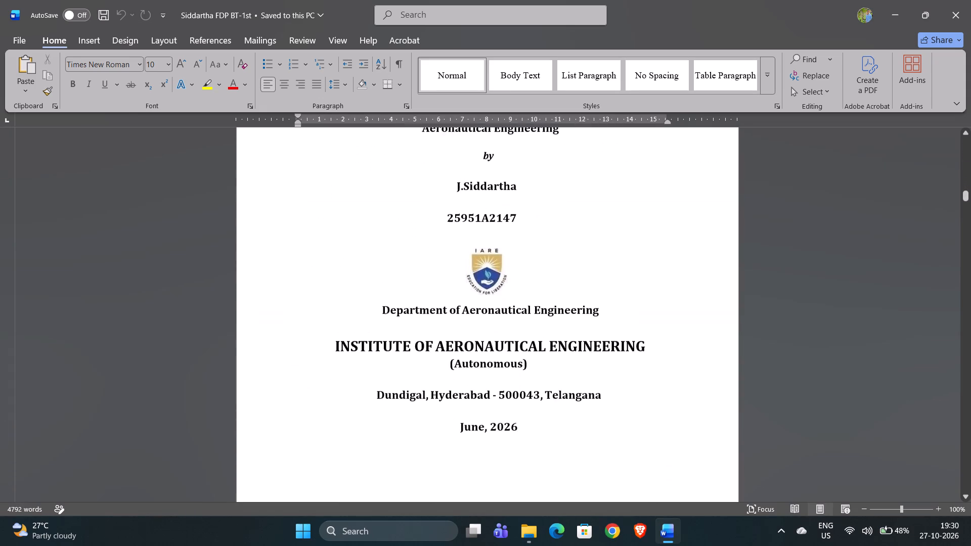
{"action": "scroll", "coordinate": [424, 313], "scroll_direction": "down", "scroll_amount": 6}
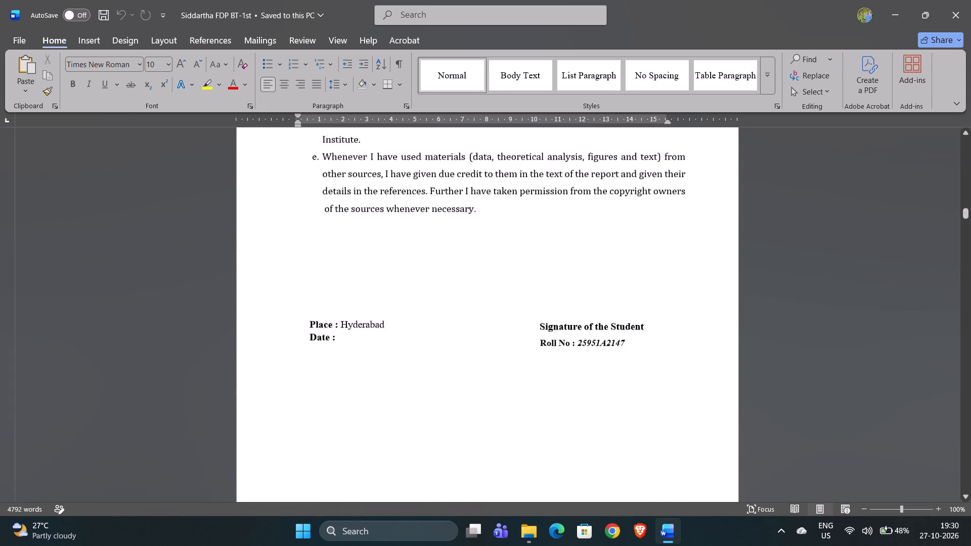
{"action": "scroll", "coordinate": [424, 313], "scroll_direction": "down", "scroll_amount": 8}
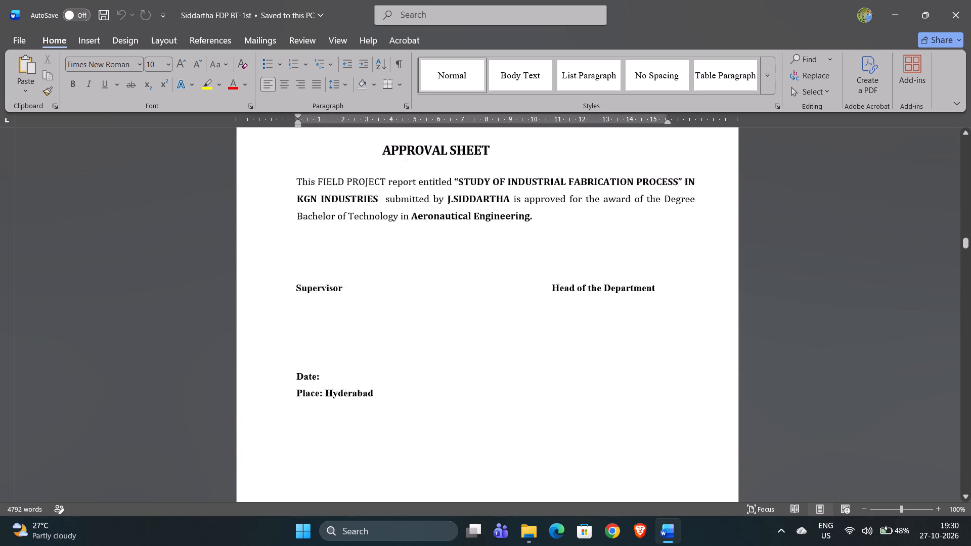
{"action": "scroll", "coordinate": [424, 313], "scroll_direction": "down", "scroll_amount": 6}
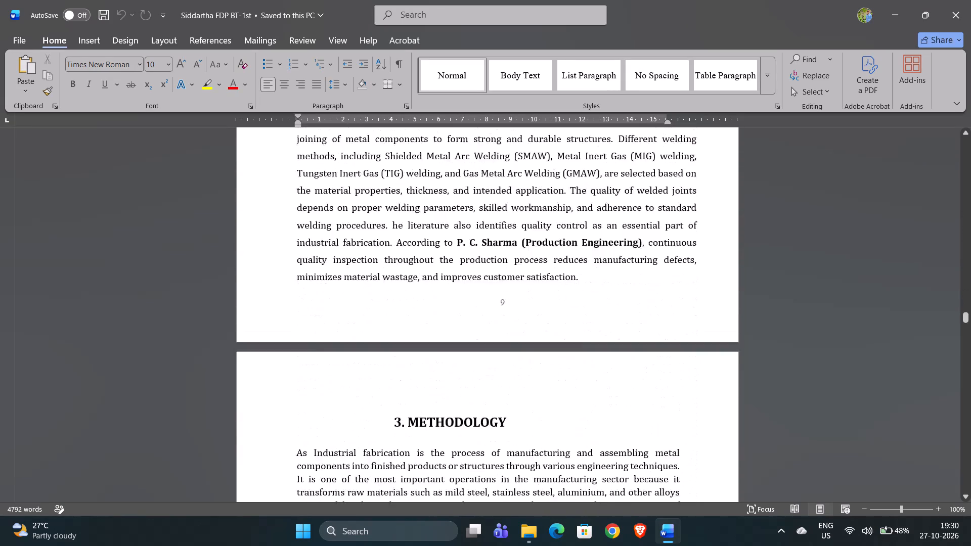
Go back to the contents page and examine its chapter and section entries.
{"action": "scroll", "coordinate": [424, 313], "scroll_direction": "up", "scroll_amount": 16}
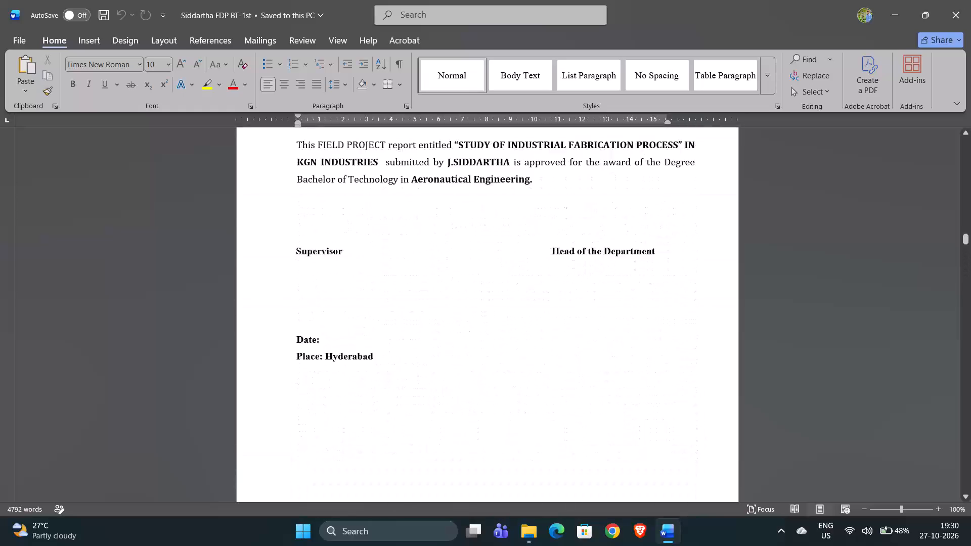
{"action": "scroll", "coordinate": [424, 313], "scroll_direction": "up", "scroll_amount": 6}
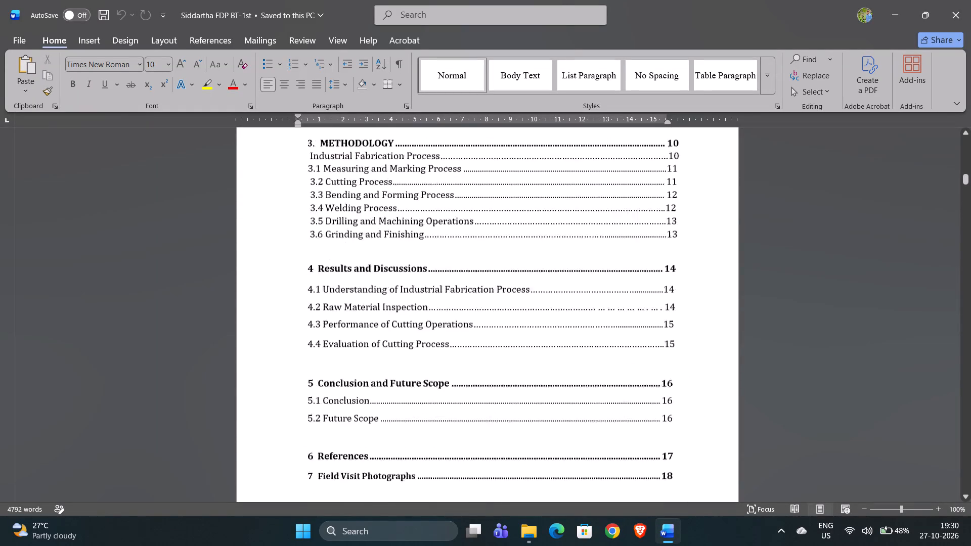
{"action": "scroll", "coordinate": [424, 313], "scroll_direction": "up", "scroll_amount": 2}
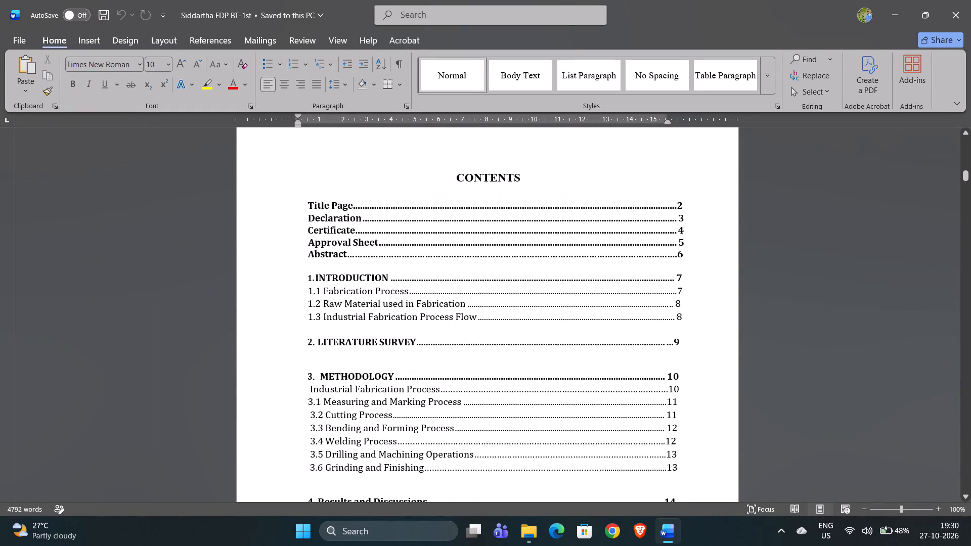
{"action": "scroll", "coordinate": [424, 313], "scroll_direction": "down", "scroll_amount": 1}
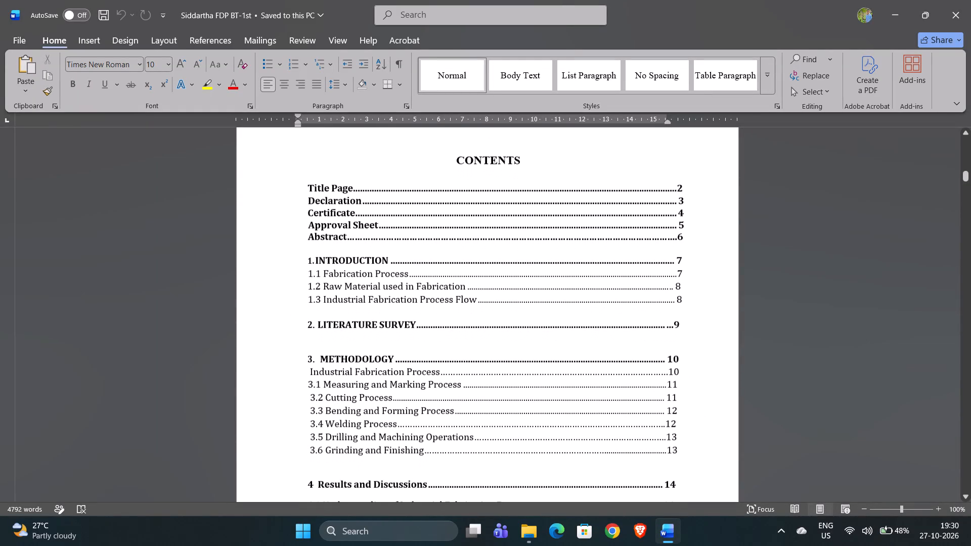
{"action": "scroll", "coordinate": [424, 313], "scroll_direction": "down", "scroll_amount": 2}
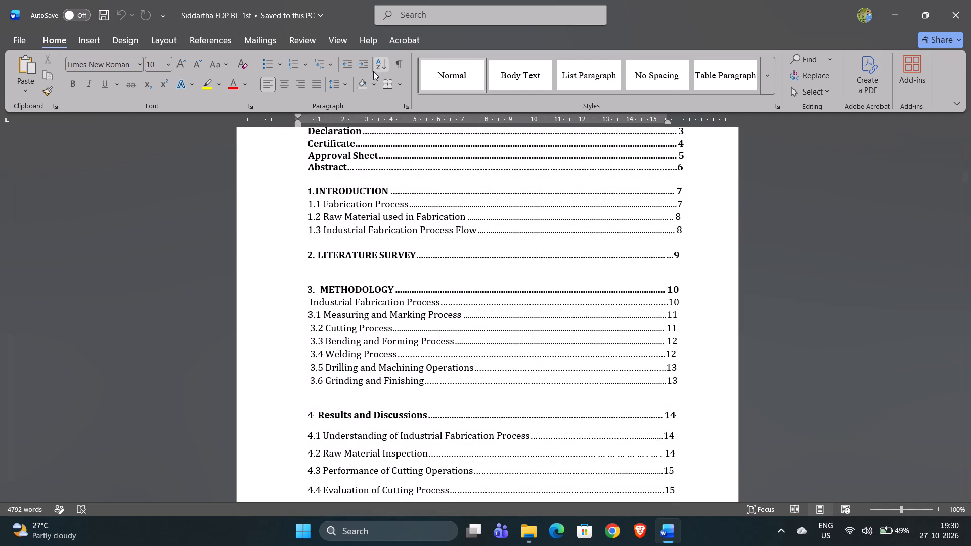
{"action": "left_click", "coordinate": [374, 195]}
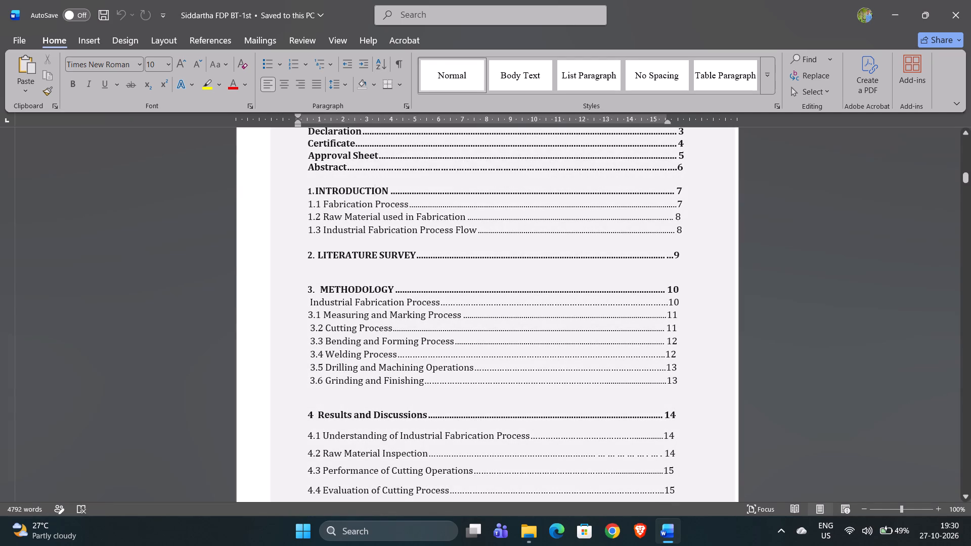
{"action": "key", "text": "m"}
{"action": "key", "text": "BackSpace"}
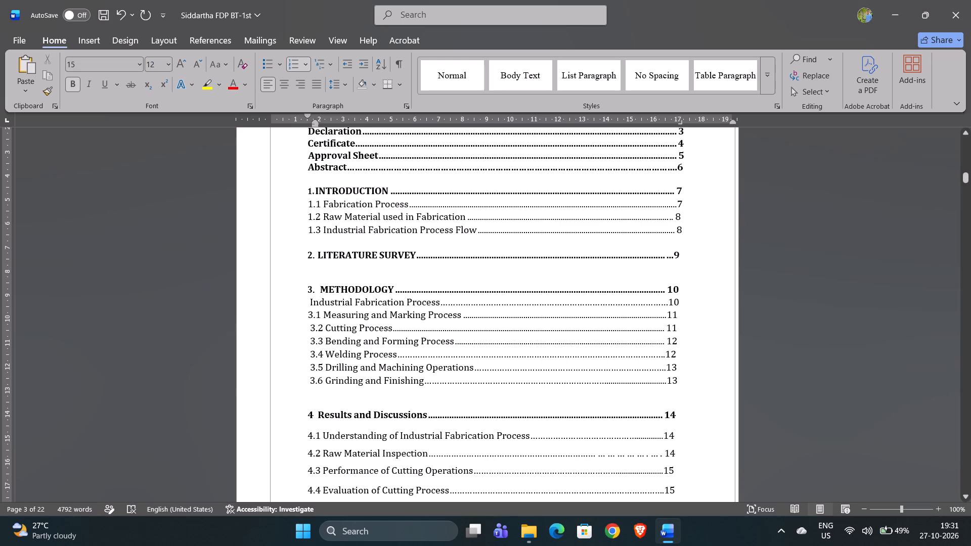
Check the rest of the contents list and the title page that follows it.
{"action": "scroll", "coordinate": [801, 215], "scroll_direction": "up", "scroll_amount": 4}
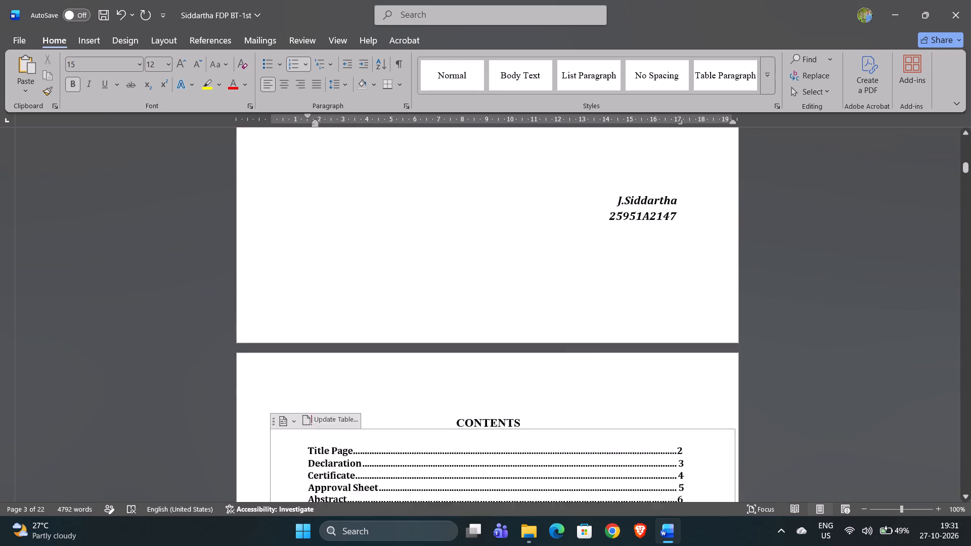
{"action": "scroll", "coordinate": [801, 215], "scroll_direction": "up", "scroll_amount": 3}
{"action": "scroll", "coordinate": [801, 215], "scroll_direction": "down", "scroll_amount": 9}
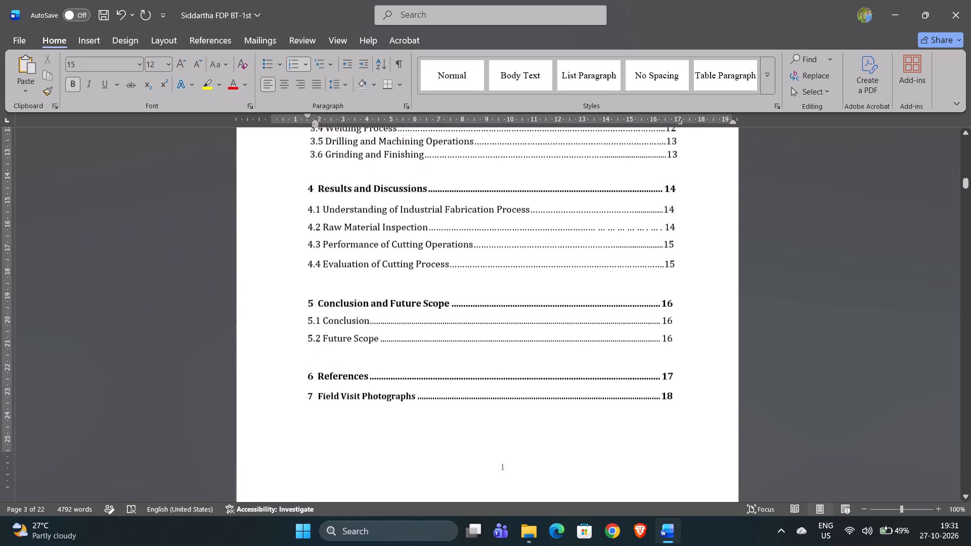
{"action": "scroll", "coordinate": [801, 215], "scroll_direction": "down", "scroll_amount": 3}
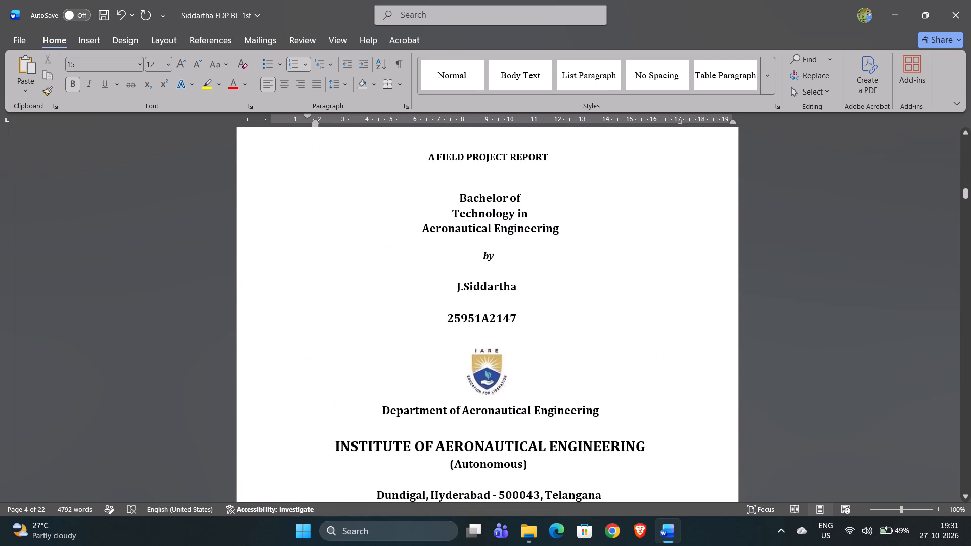
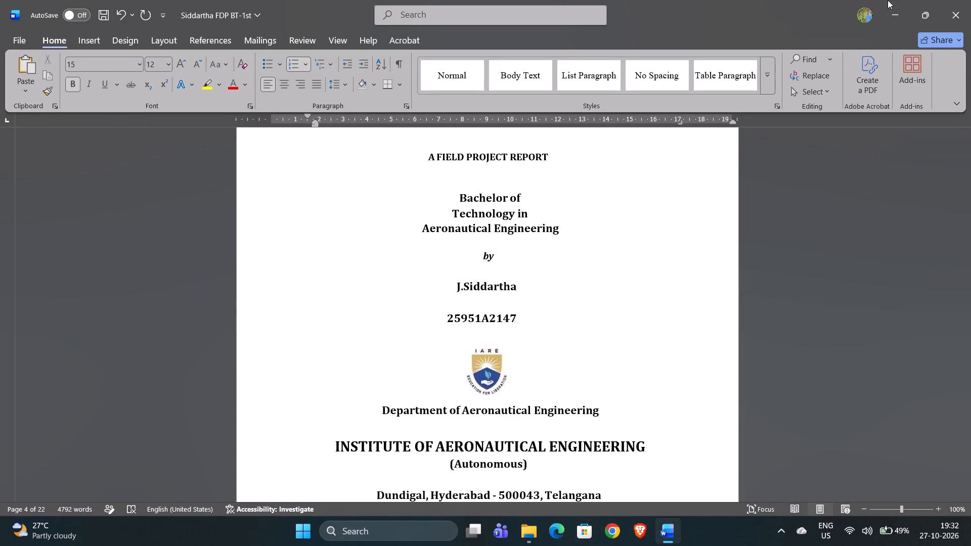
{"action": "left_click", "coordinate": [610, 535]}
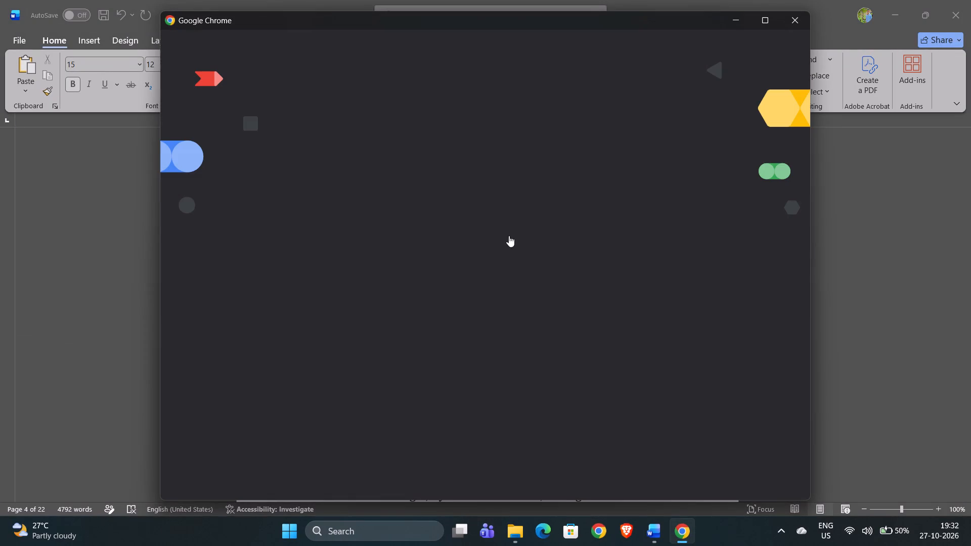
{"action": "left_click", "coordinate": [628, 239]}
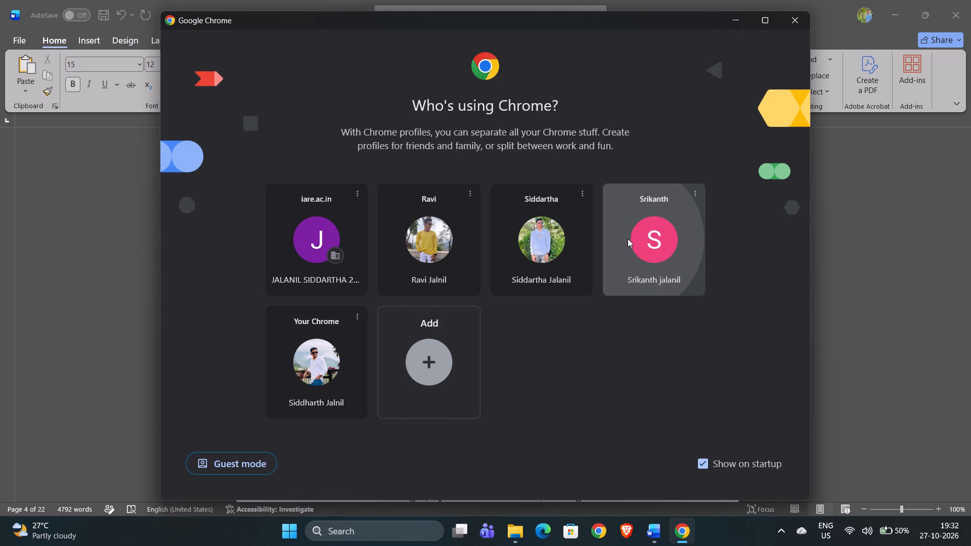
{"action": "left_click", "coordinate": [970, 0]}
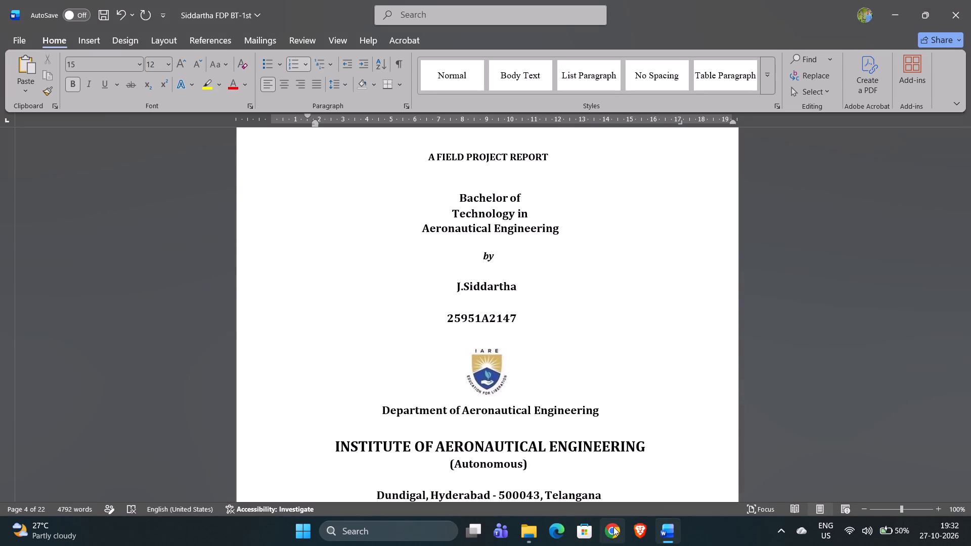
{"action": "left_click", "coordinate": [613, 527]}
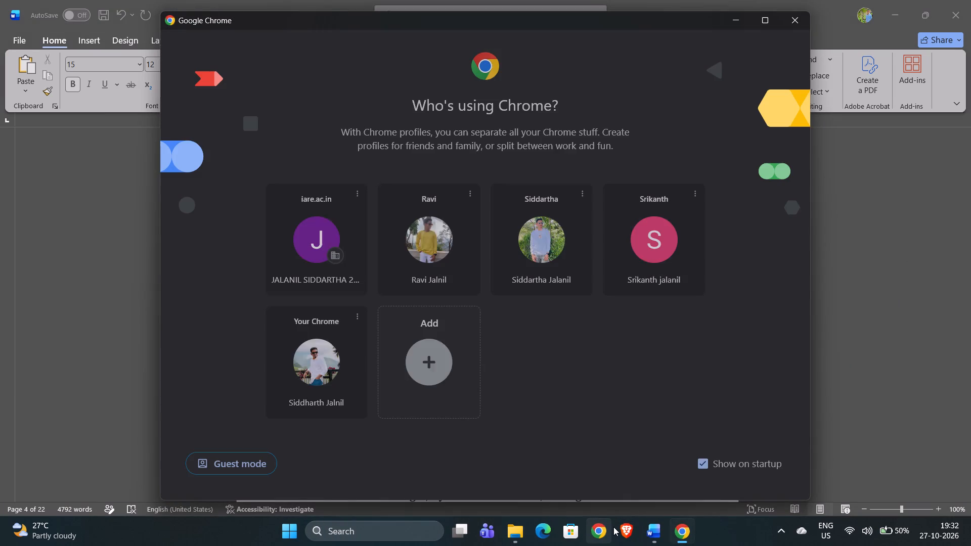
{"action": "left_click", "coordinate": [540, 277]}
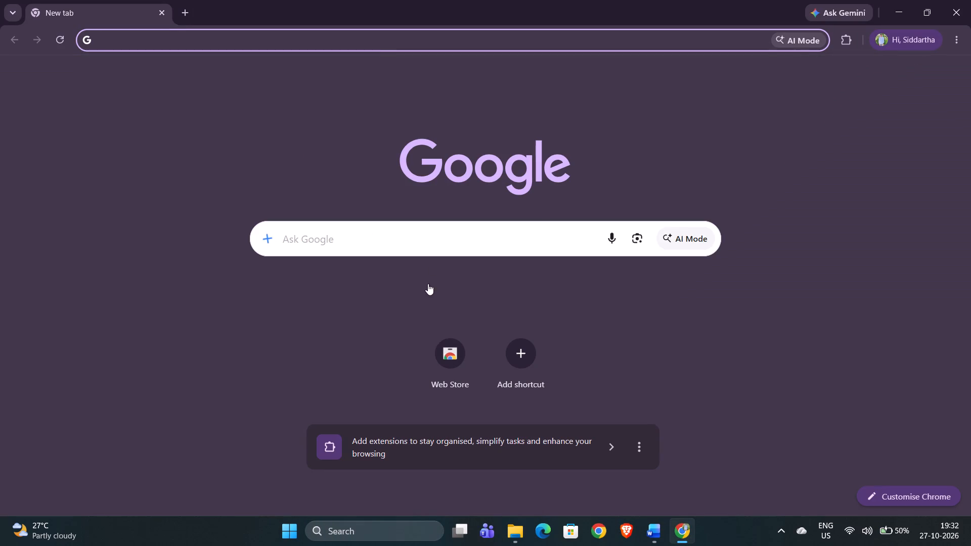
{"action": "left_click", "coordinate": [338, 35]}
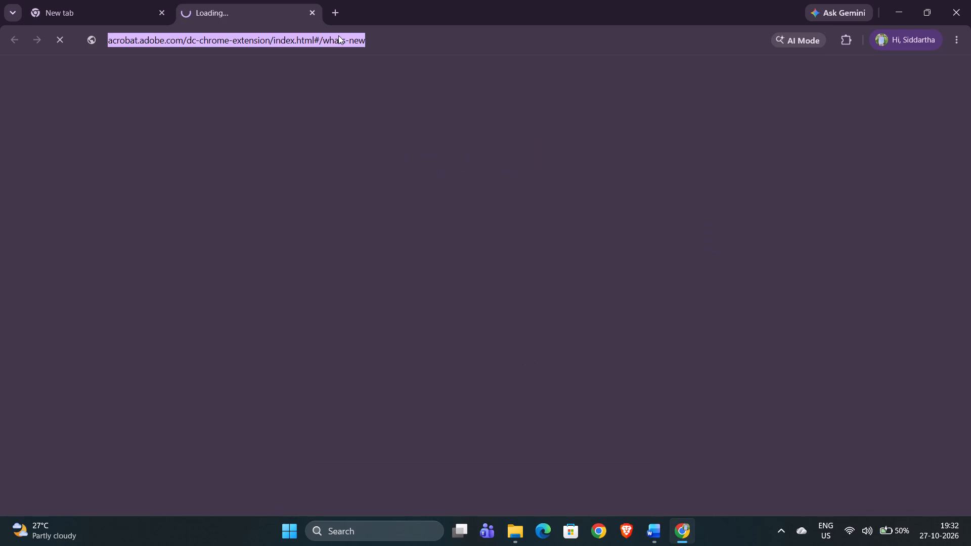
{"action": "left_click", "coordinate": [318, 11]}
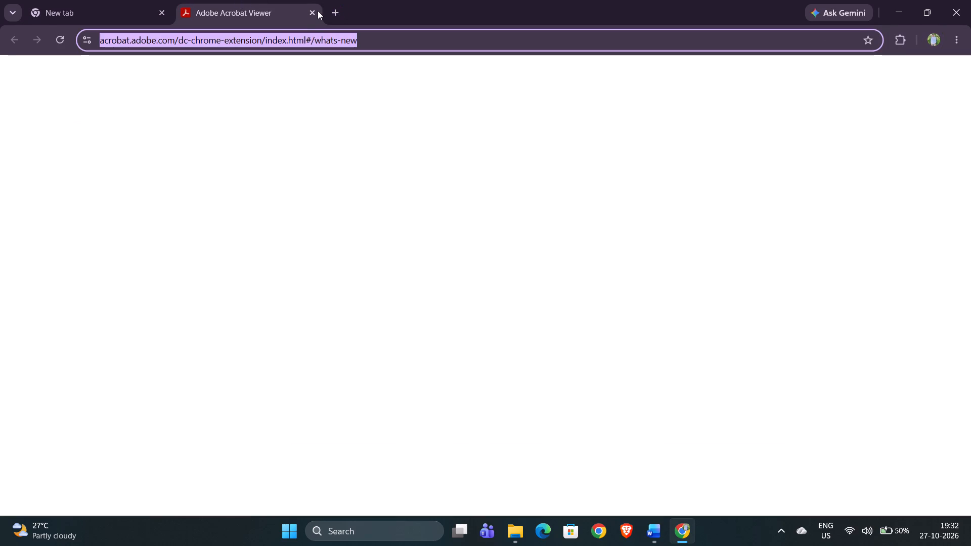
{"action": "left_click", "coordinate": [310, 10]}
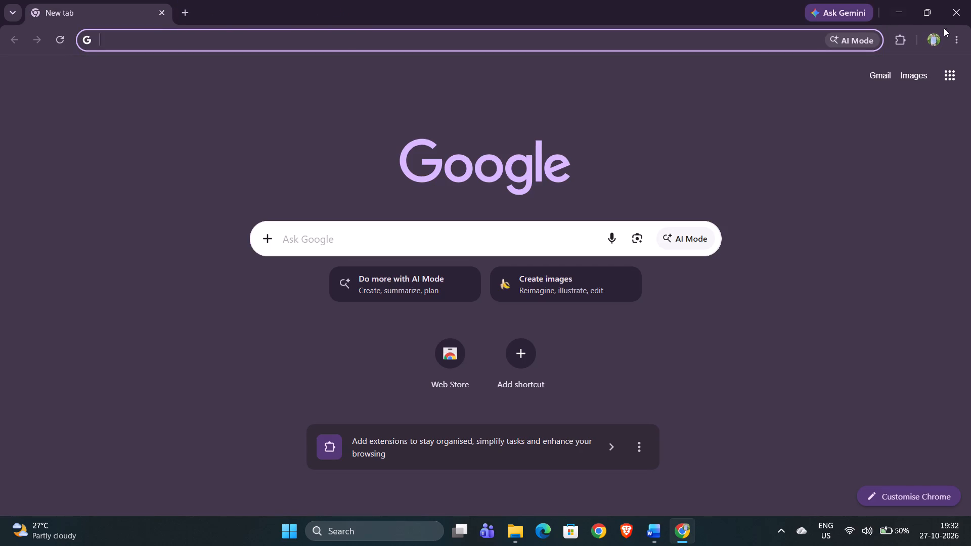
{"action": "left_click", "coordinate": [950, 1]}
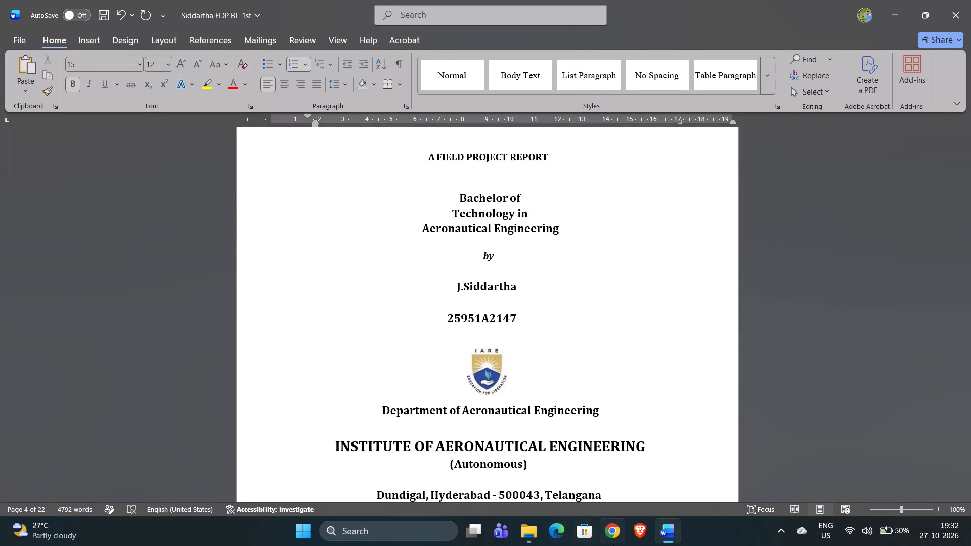
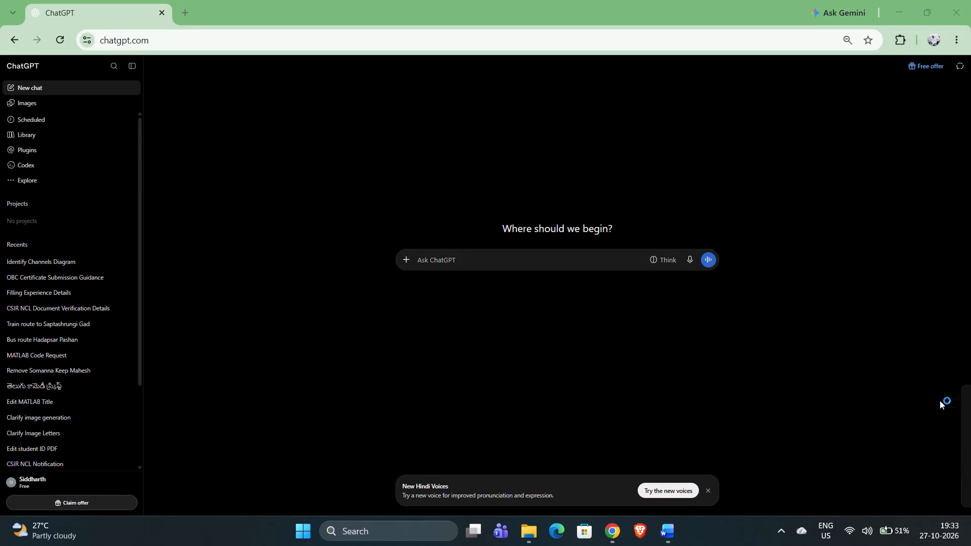
Switch to the FDPR folder in File Explorer, open the FD PROJECT PDF, look through its letter and close it.
{"action": "left_click", "coordinate": [534, 457]}
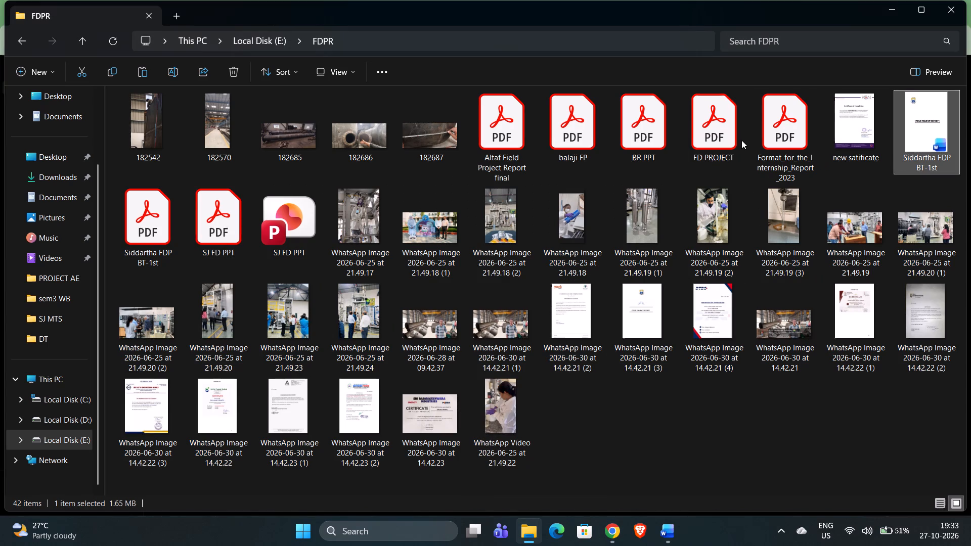
{"action": "left_click", "coordinate": [716, 422]}
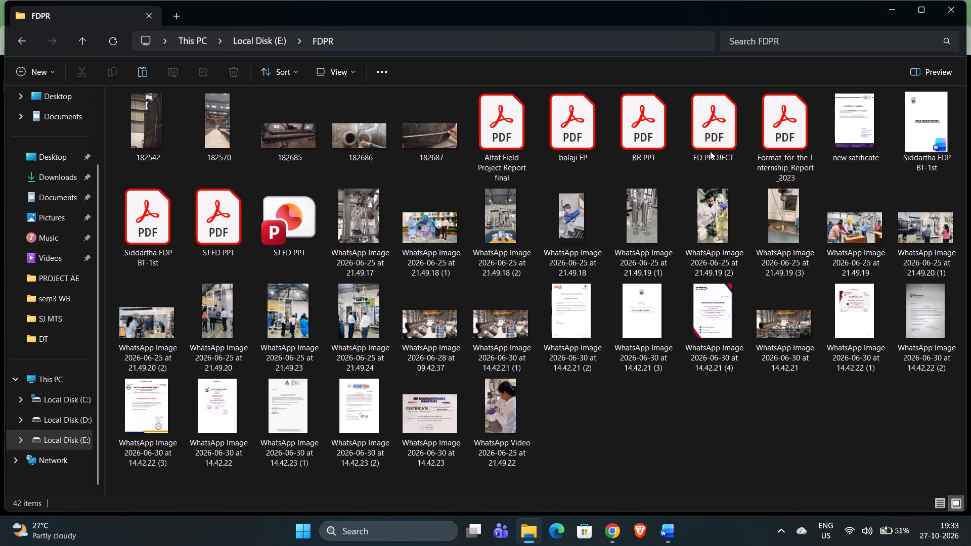
{"action": "double_click", "coordinate": [710, 142]}
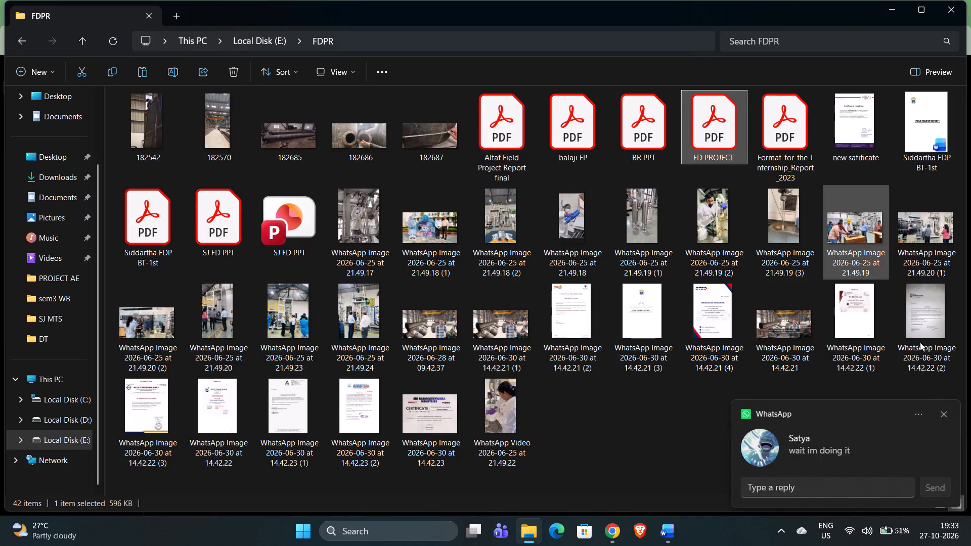
{"action": "left_click", "coordinate": [941, 415]}
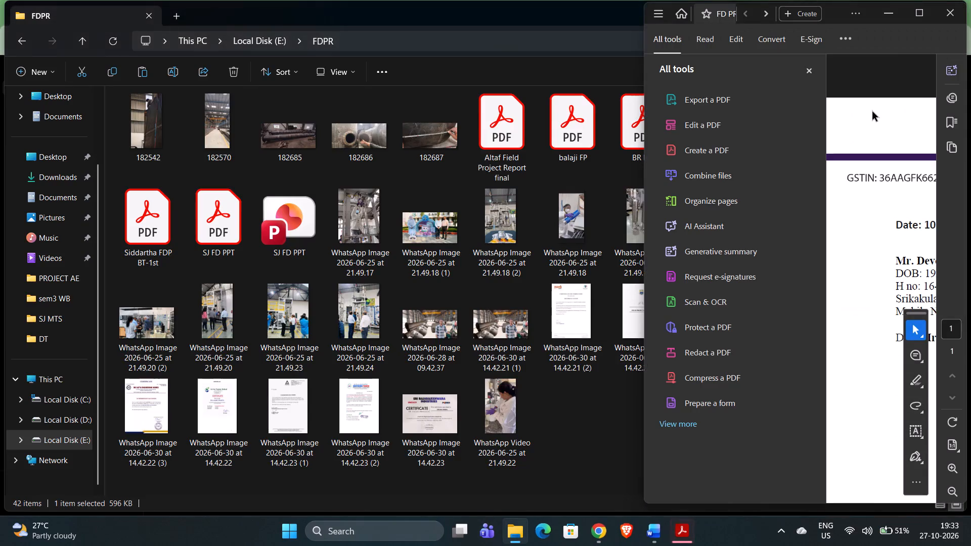
{"action": "left_click", "coordinate": [807, 70]}
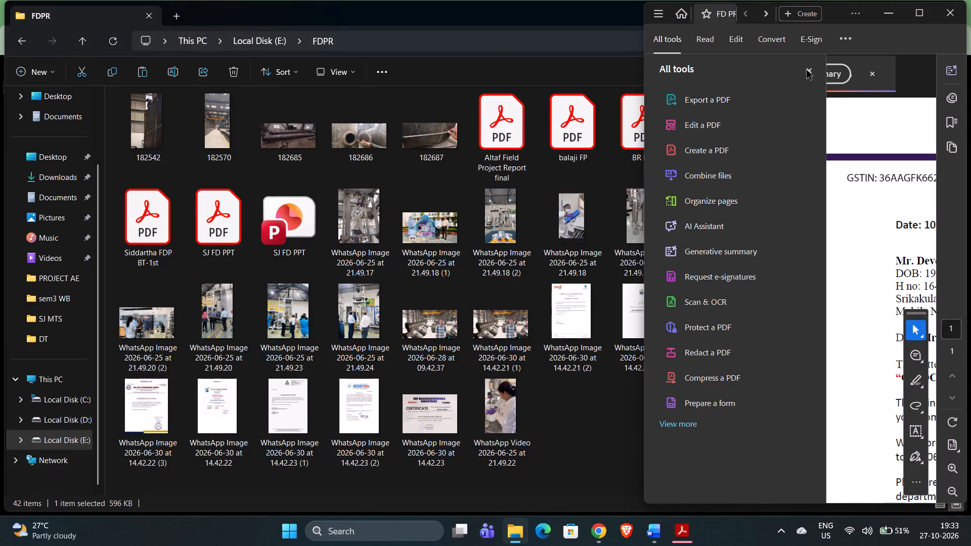
{"action": "scroll", "coordinate": [759, 302], "scroll_direction": "down", "scroll_amount": 3}
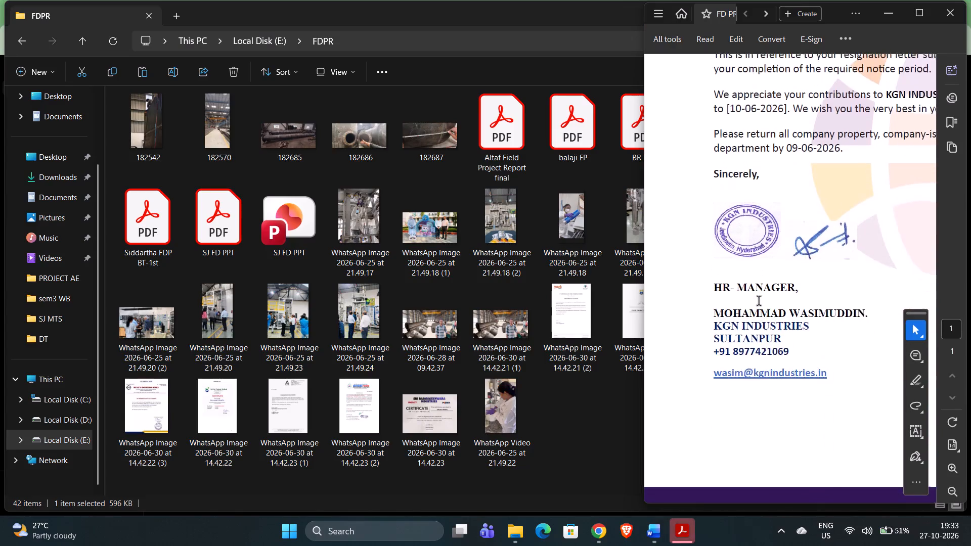
{"action": "scroll", "coordinate": [759, 302], "scroll_direction": "down", "scroll_amount": 3}
{"action": "scroll", "coordinate": [759, 302], "scroll_direction": "up", "scroll_amount": 12}
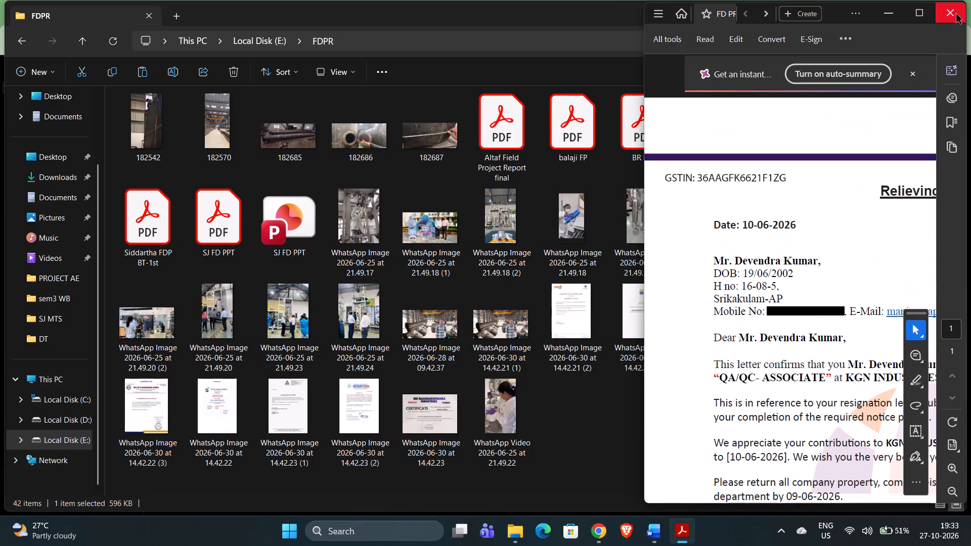
{"action": "left_click", "coordinate": [956, 14]}
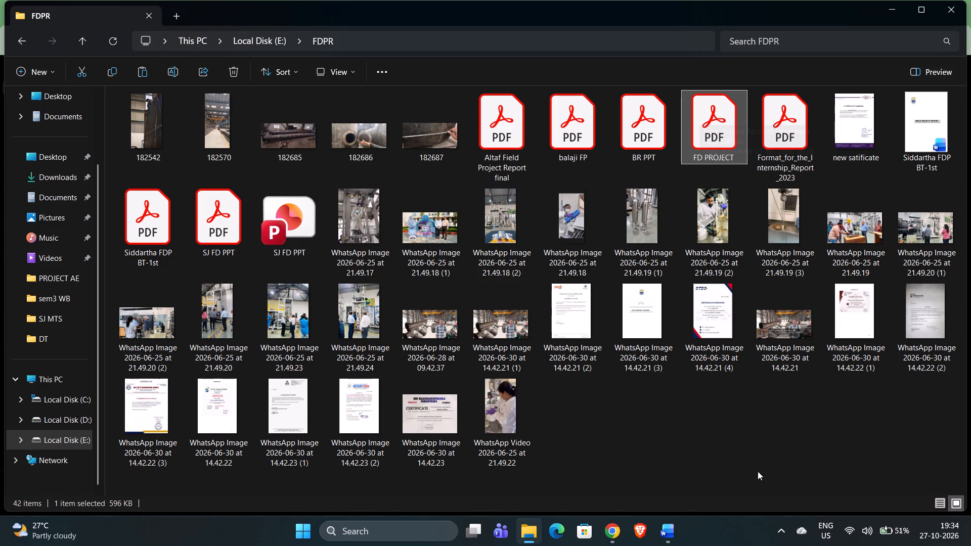
Select the Format_for_the_Internship_Report_2023 PDF in the FDPR folder.
{"action": "left_click", "coordinate": [770, 435]}
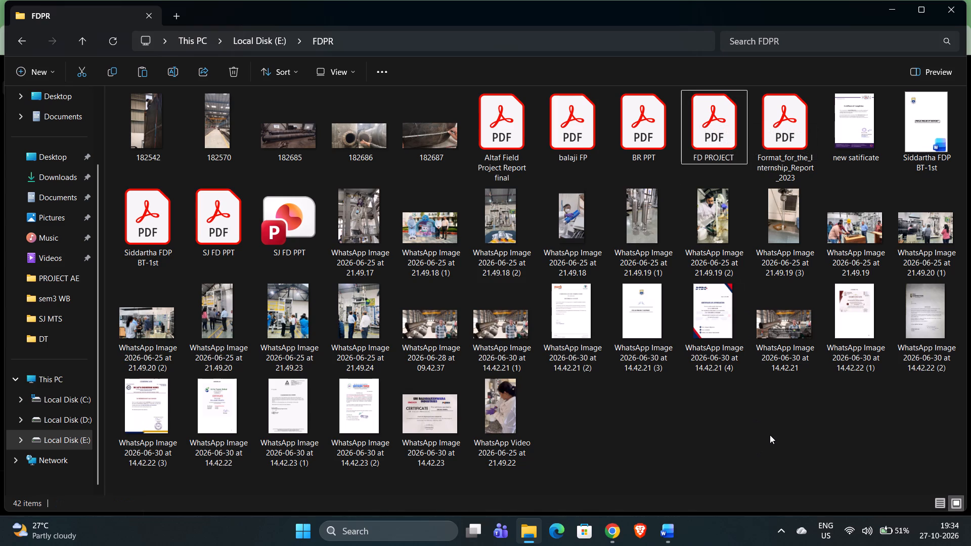
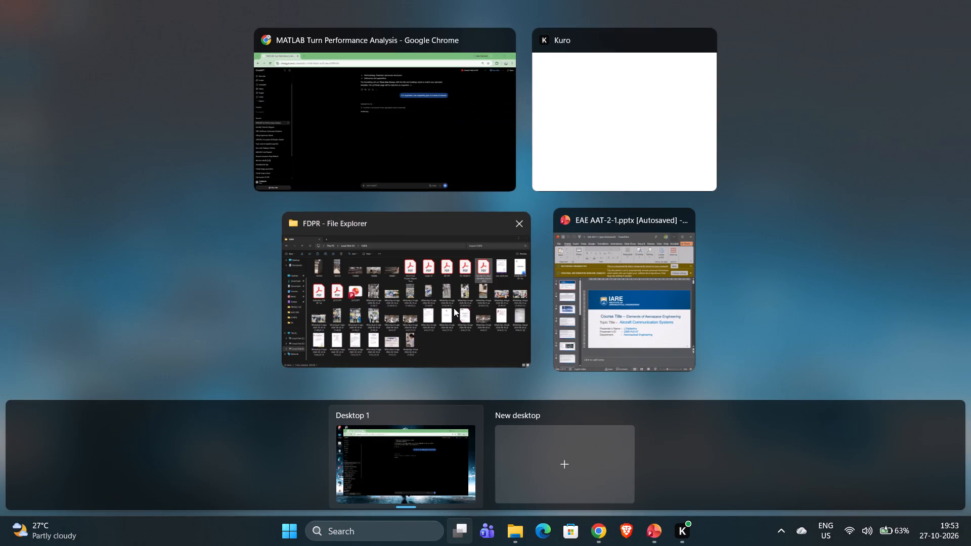
{"action": "double_click", "coordinate": [784, 111]}
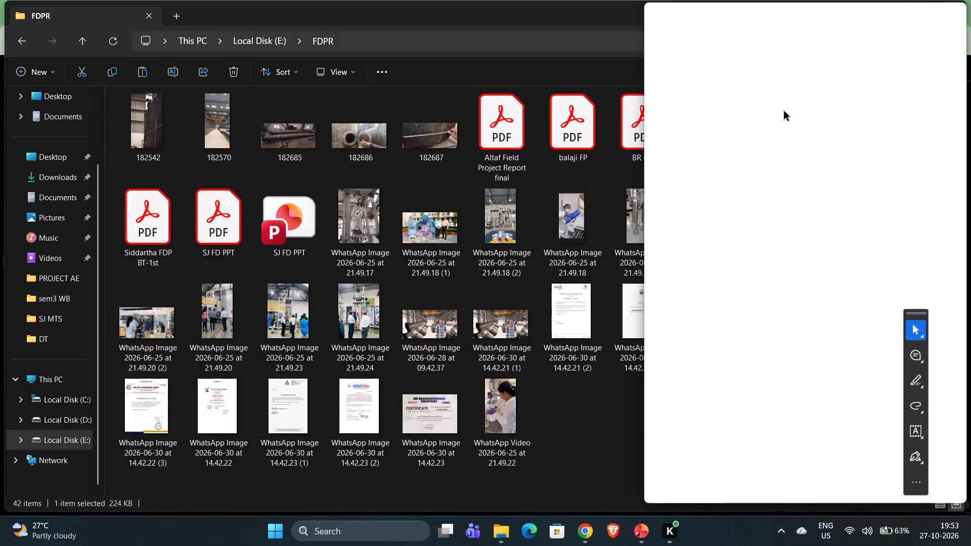
{"action": "left_click", "coordinate": [908, 8]}
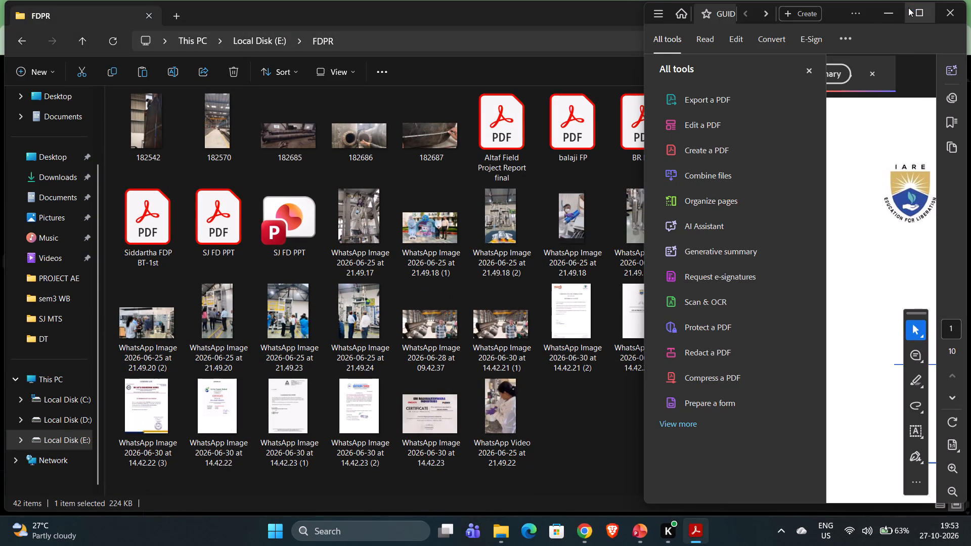
{"action": "left_click", "coordinate": [161, 75]}
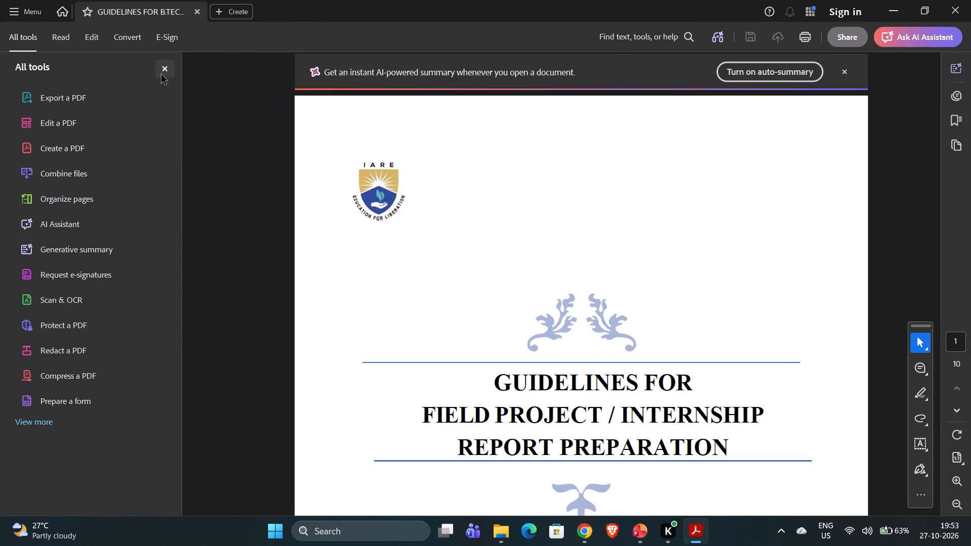
Examine the guidelines' sample cover page and second title page for the required layout, fonts, sizes and spacing.
{"action": "scroll", "coordinate": [386, 253], "scroll_direction": "down", "scroll_amount": 2}
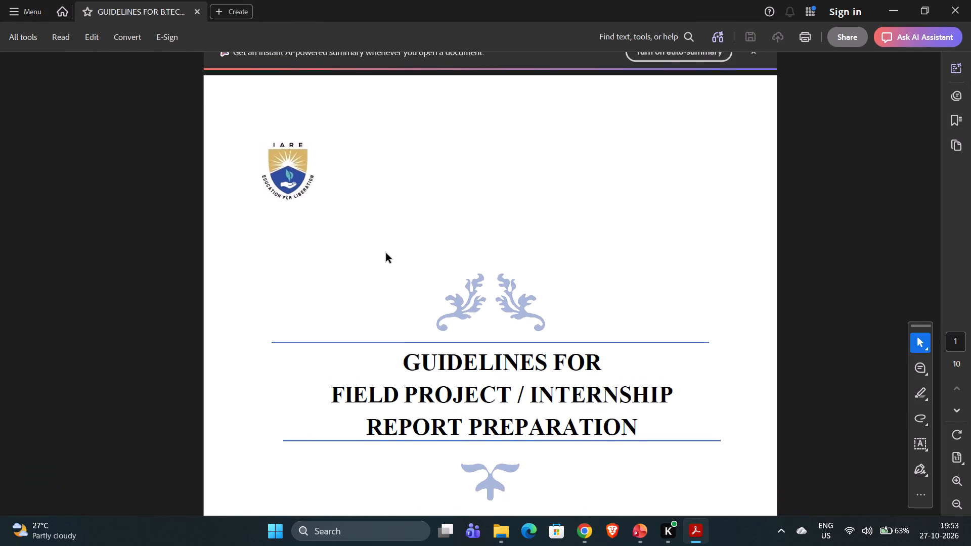
{"action": "scroll", "coordinate": [386, 253], "scroll_direction": "down", "scroll_amount": 4}
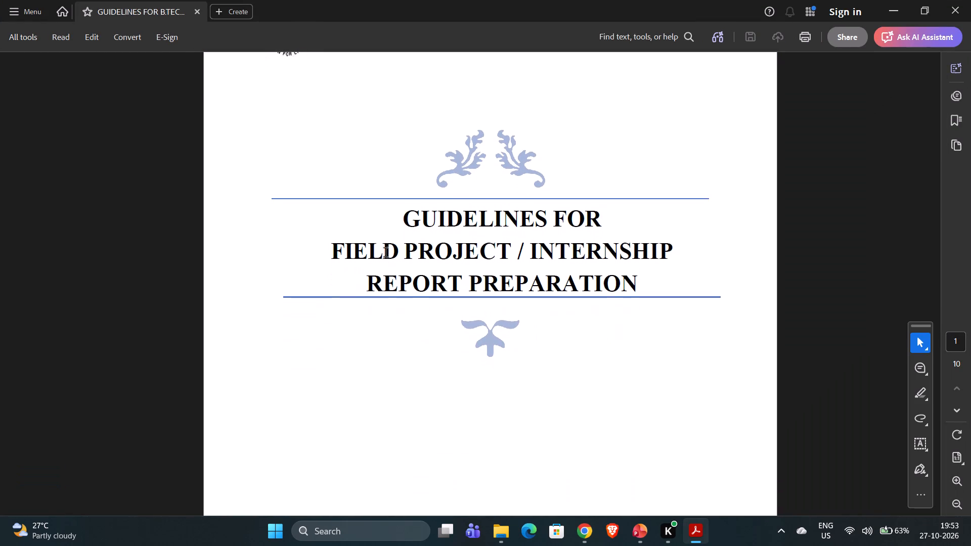
{"action": "scroll", "coordinate": [386, 253], "scroll_direction": "down", "scroll_amount": 4}
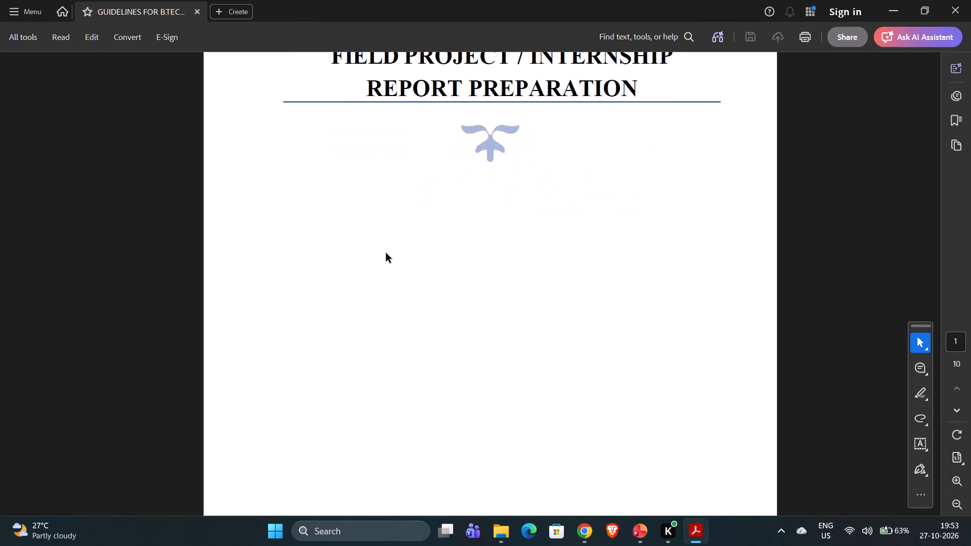
{"action": "scroll", "coordinate": [386, 253], "scroll_direction": "down", "scroll_amount": 3}
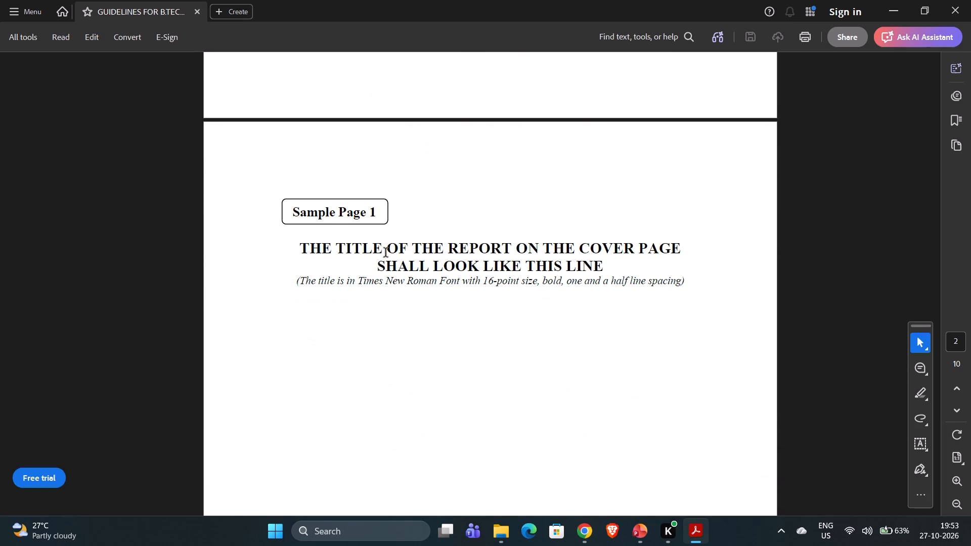
{"action": "scroll", "coordinate": [386, 253], "scroll_direction": "down", "scroll_amount": 1}
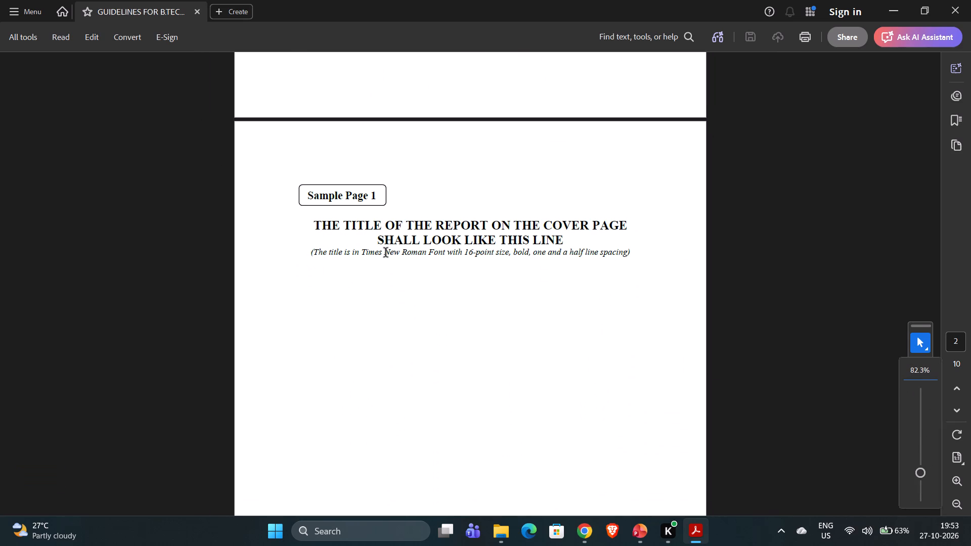
{"action": "scroll", "coordinate": [386, 253], "scroll_direction": "down", "scroll_amount": 1}
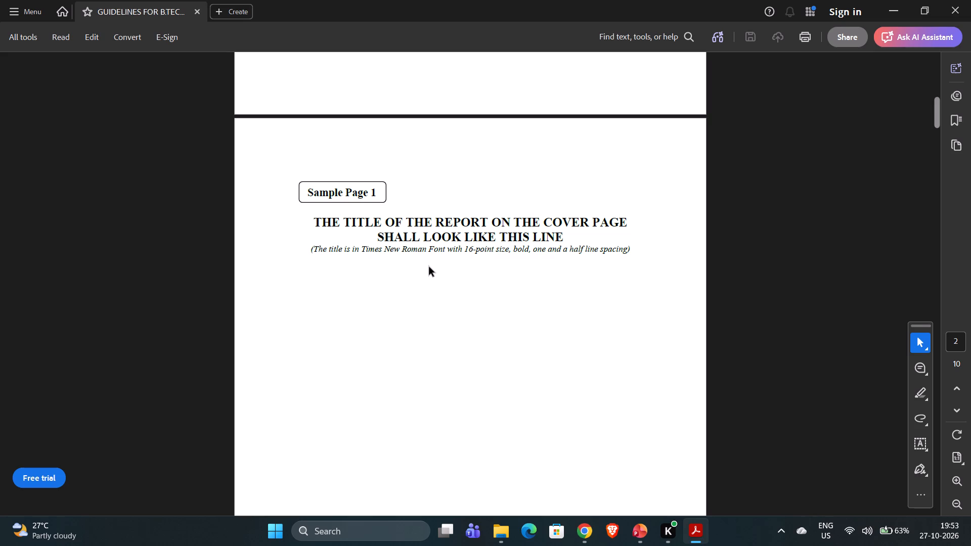
{"action": "scroll", "coordinate": [429, 267], "scroll_direction": "down", "scroll_amount": 2}
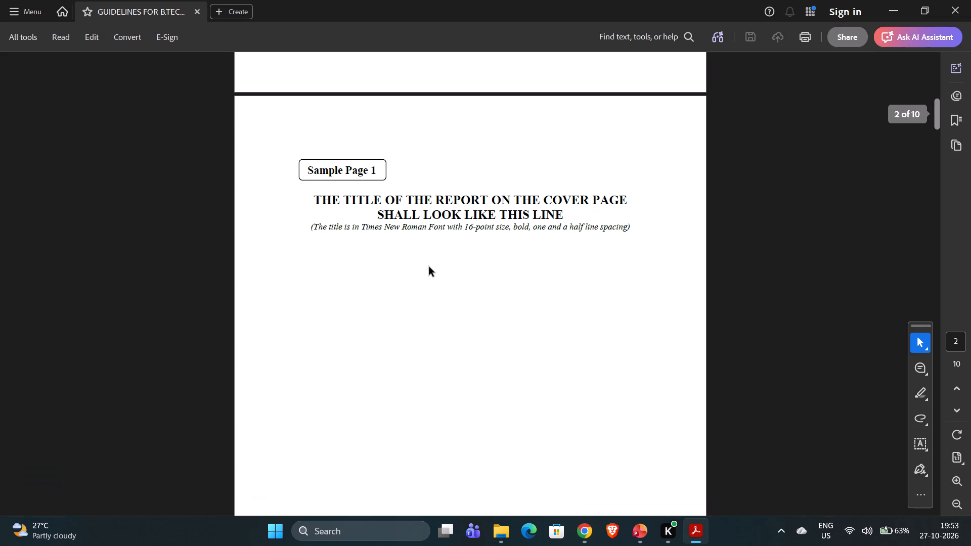
{"action": "scroll", "coordinate": [429, 267], "scroll_direction": "down", "scroll_amount": 3}
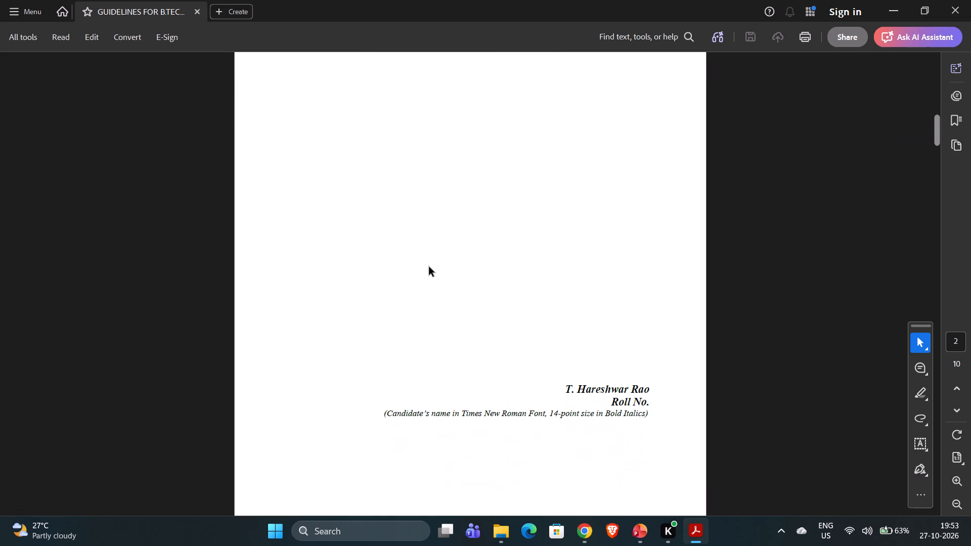
{"action": "scroll", "coordinate": [429, 267], "scroll_direction": "down", "scroll_amount": 1}
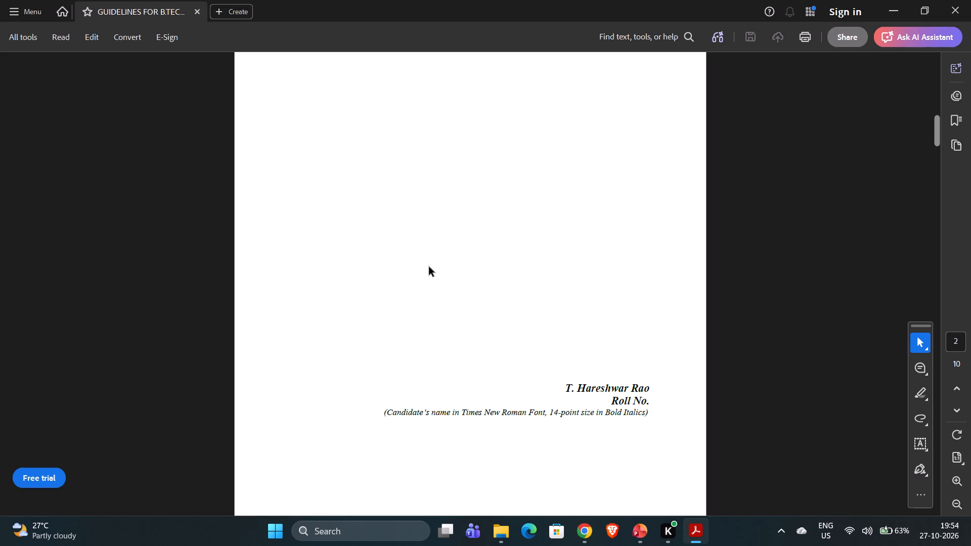
{"action": "scroll", "coordinate": [428, 266], "scroll_direction": "down", "scroll_amount": 1}
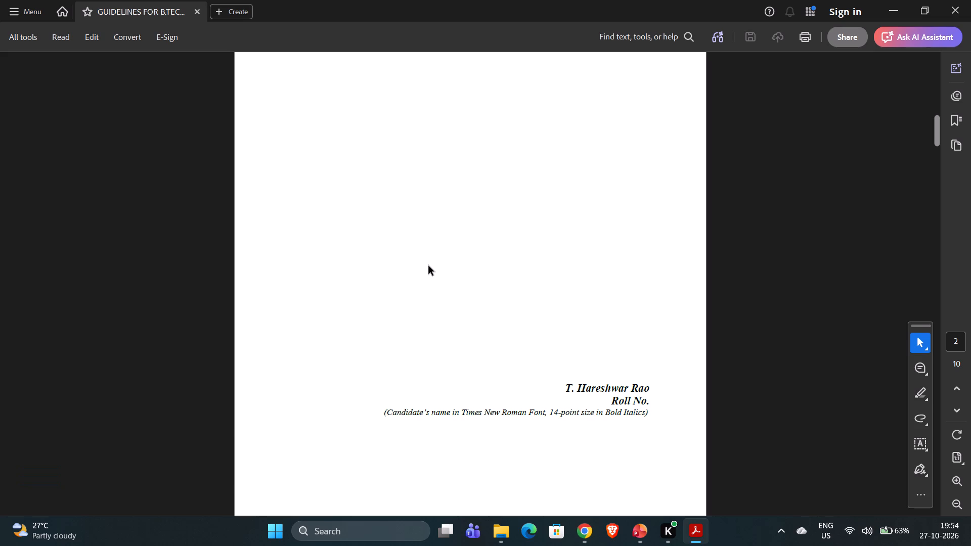
{"action": "scroll", "coordinate": [428, 266], "scroll_direction": "down", "scroll_amount": 4}
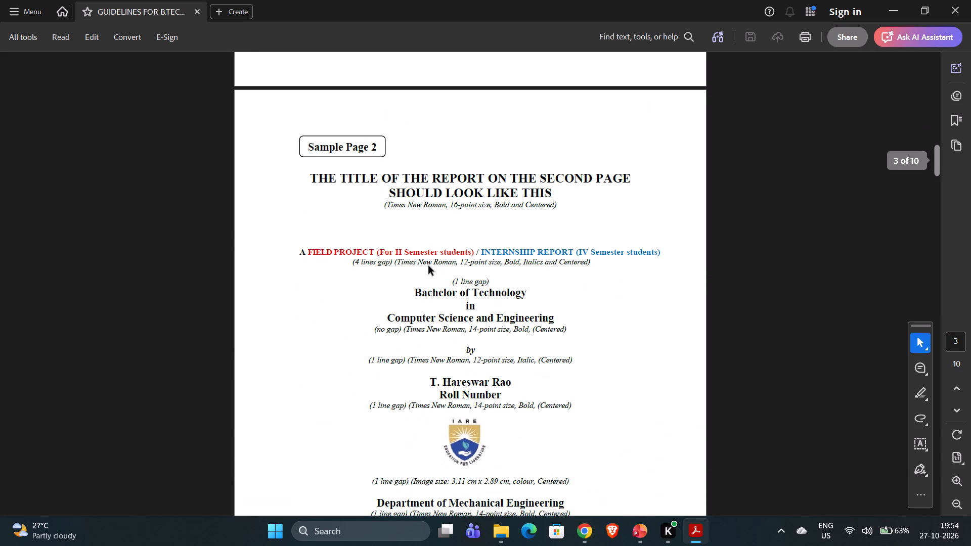
{"action": "scroll", "coordinate": [428, 266], "scroll_direction": "down", "scroll_amount": 1}
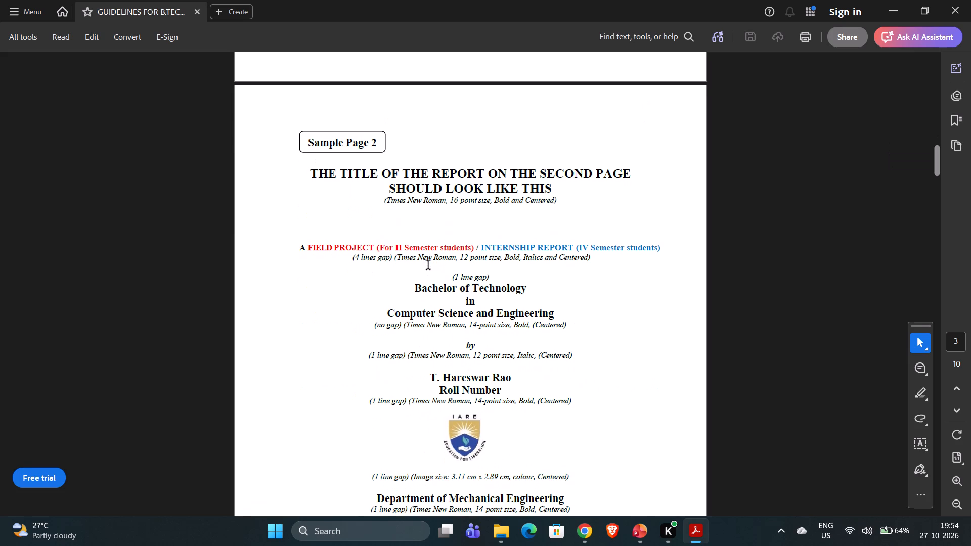
Read the rest of the guidelines' sample second page and the sample declaration page for the required wording and formatting.
{"action": "scroll", "coordinate": [428, 266], "scroll_direction": "down", "scroll_amount": 1}
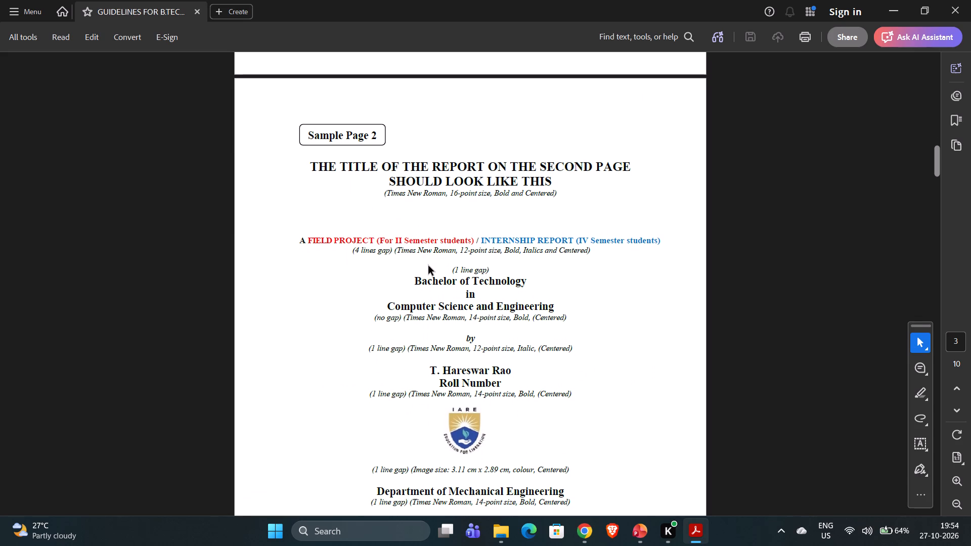
{"action": "scroll", "coordinate": [428, 266], "scroll_direction": "down", "scroll_amount": 3}
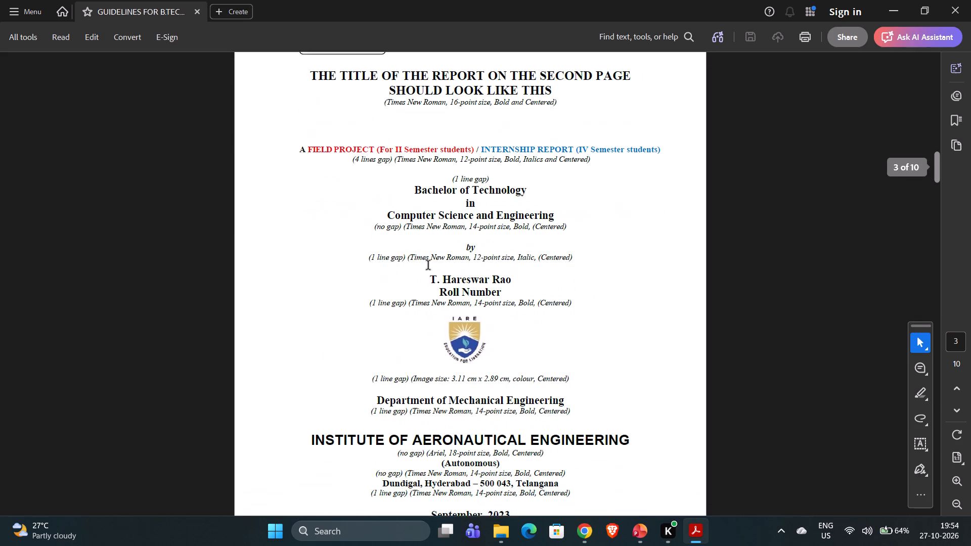
{"action": "scroll", "coordinate": [428, 266], "scroll_direction": "down", "scroll_amount": 5}
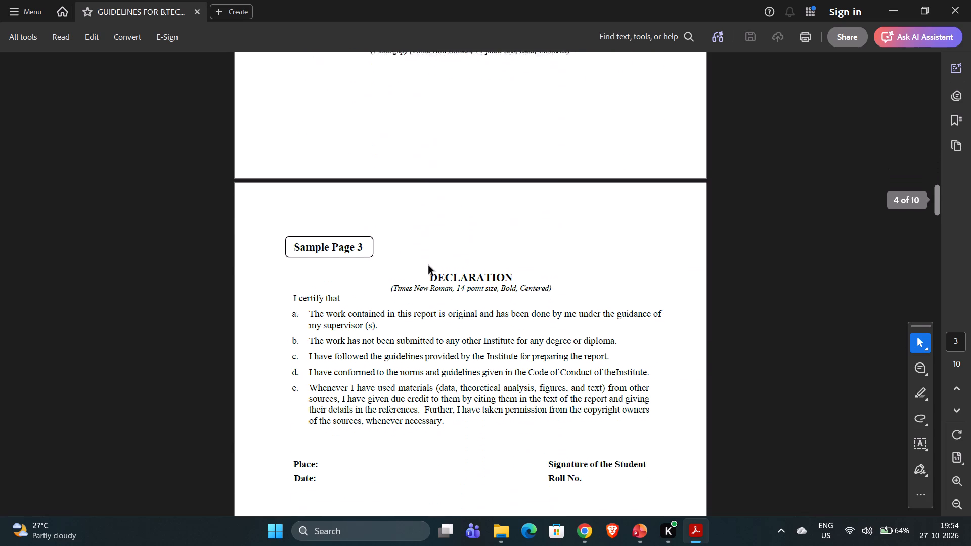
{"action": "scroll", "coordinate": [428, 266], "scroll_direction": "down", "scroll_amount": 1}
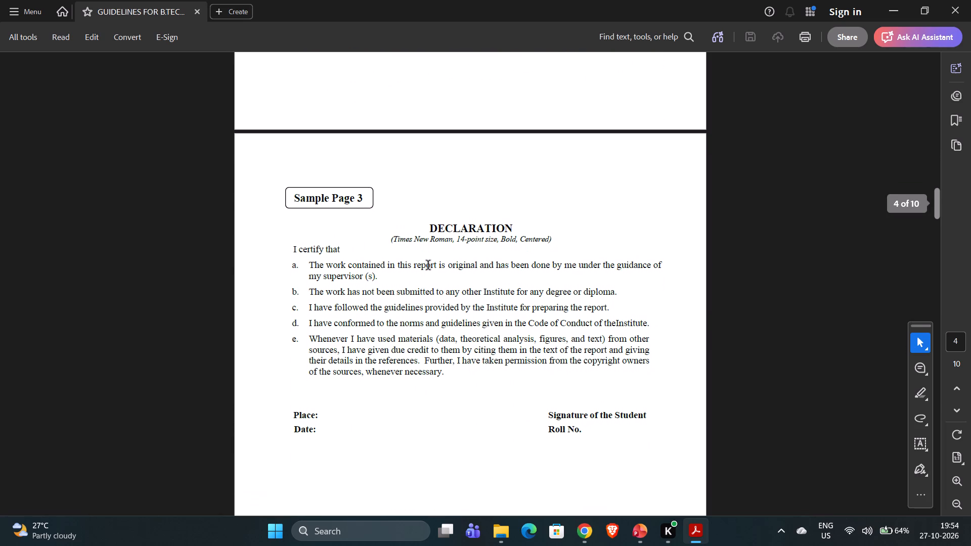
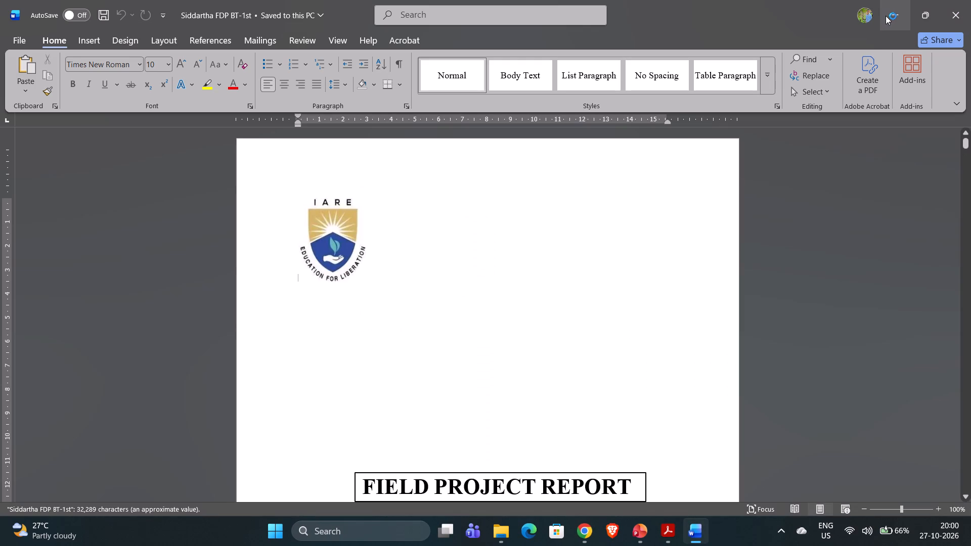
{"action": "left_click", "coordinate": [887, 16]}
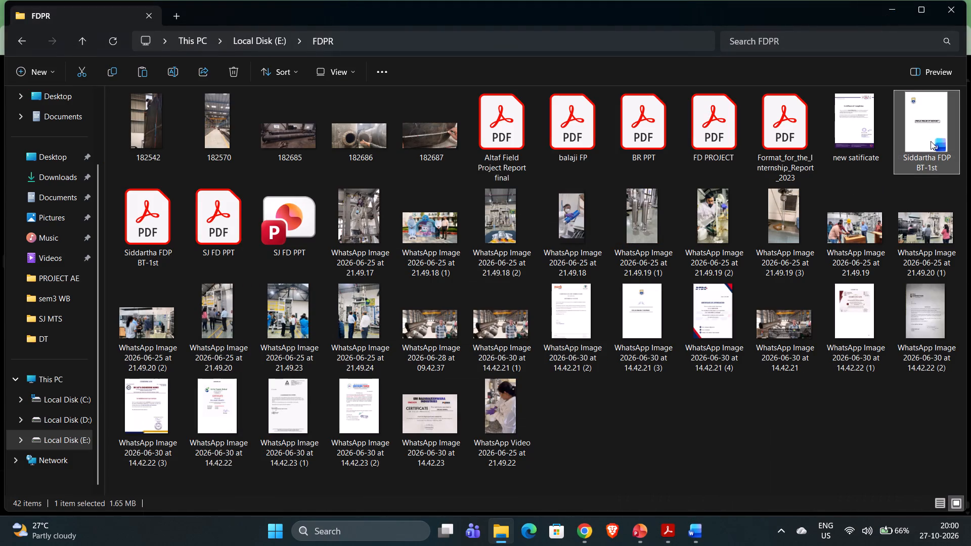
{"action": "right_click", "coordinate": [931, 141]}
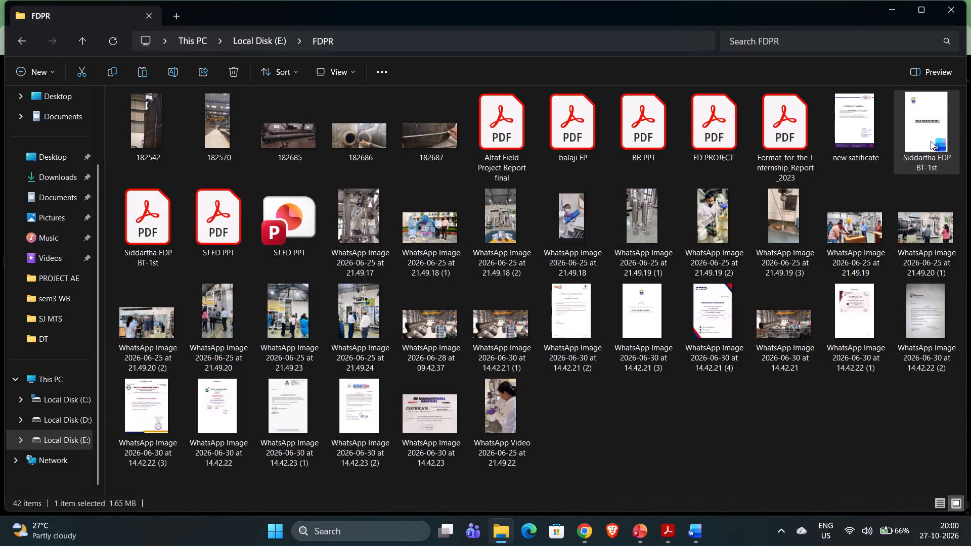
{"action": "left_click", "coordinate": [838, 73]}
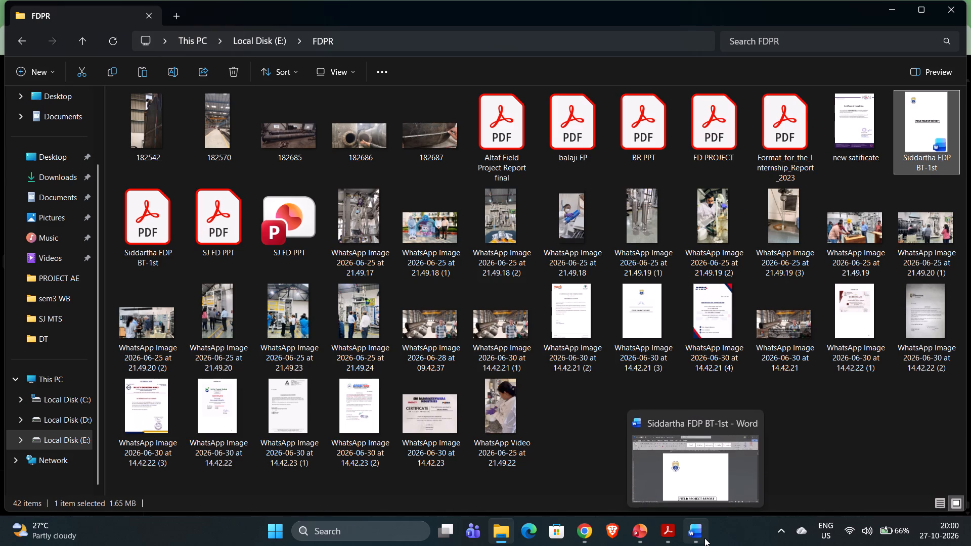
{"action": "left_click", "coordinate": [749, 426]}
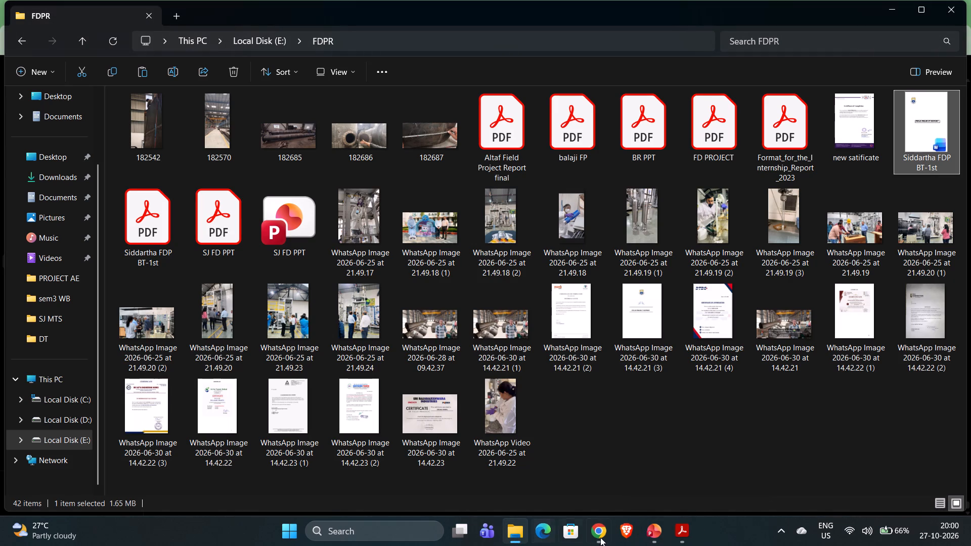
In a new Chrome tab, search for "pdf to word" and open iLovePDF's PDF to Word converter.
{"action": "left_click", "coordinate": [591, 480]}
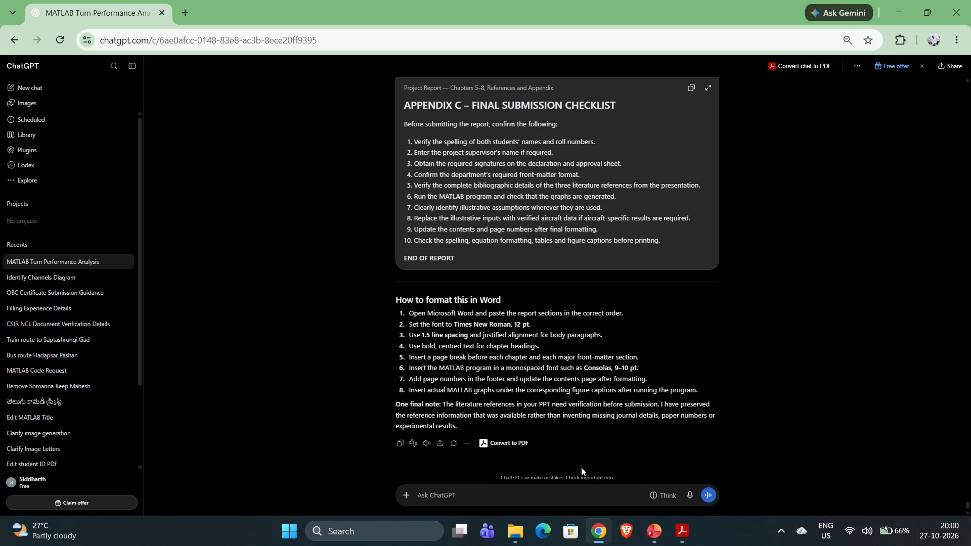
{"action": "left_click", "coordinate": [185, 2]}
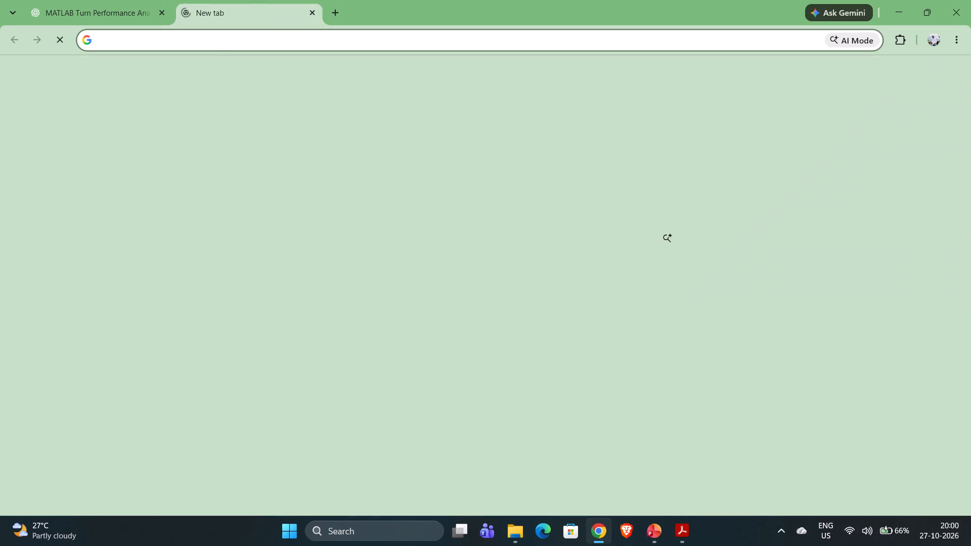
{"action": "left_click", "coordinate": [207, 44]}
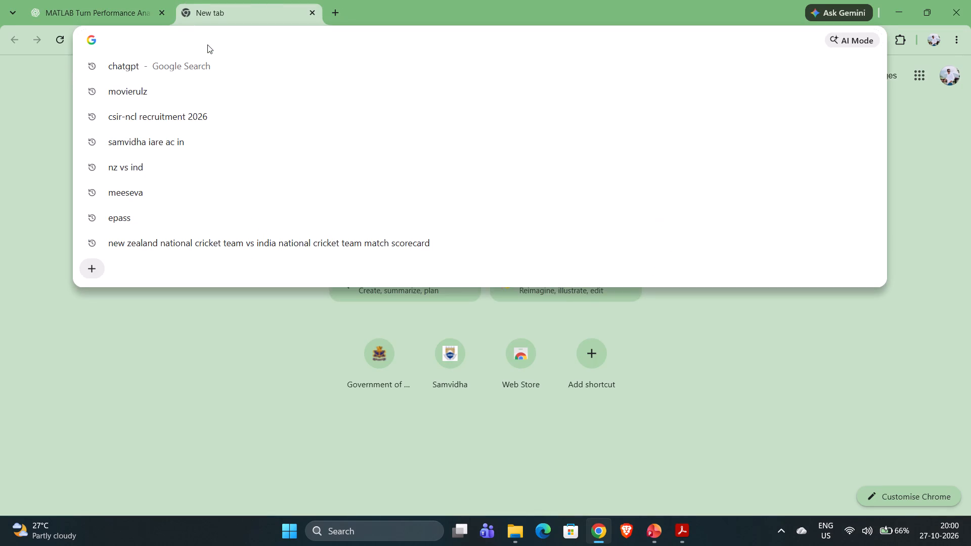
{"action": "type", "text": "pdf to"}
{"action": "key", "text": "space"}
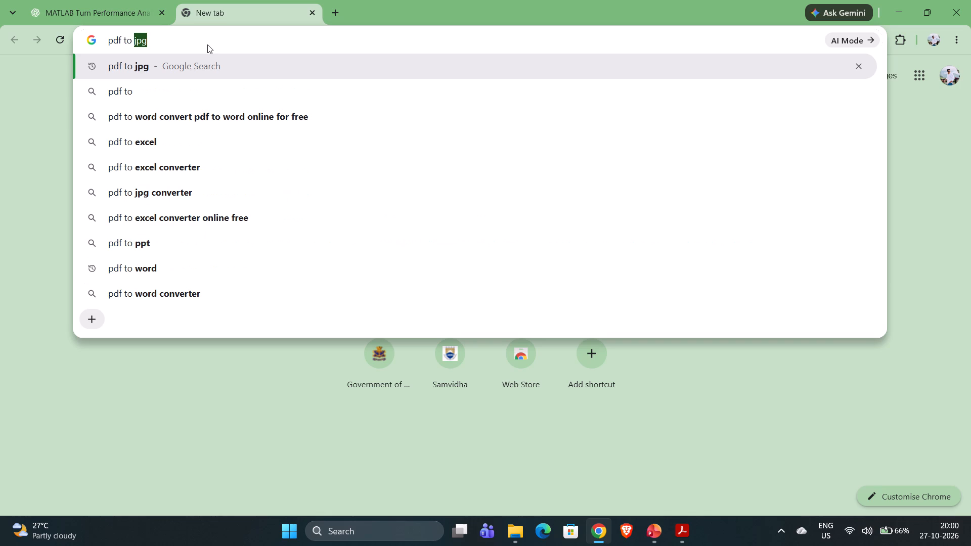
{"action": "type", "text": "wo"}
{"action": "key", "text": "Return"}
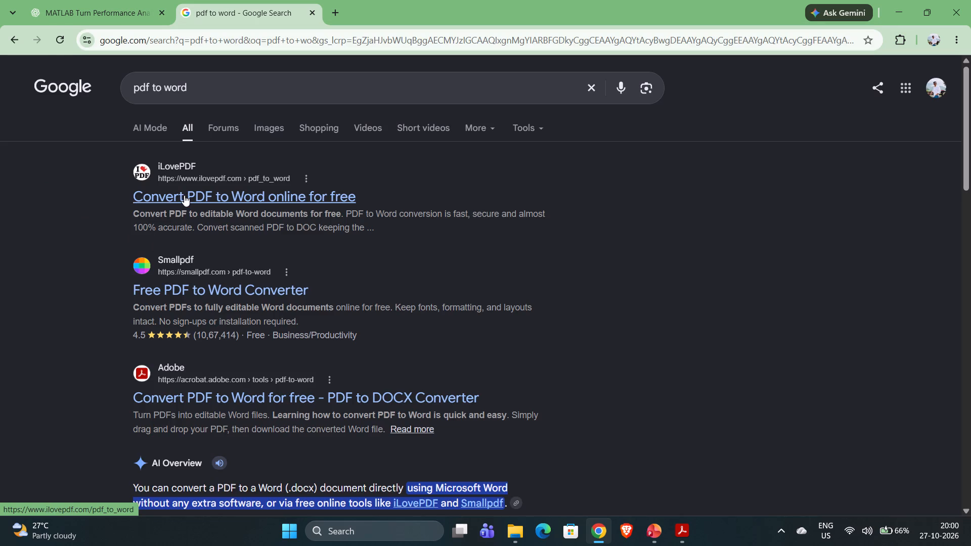
{"action": "left_click", "coordinate": [184, 195]}
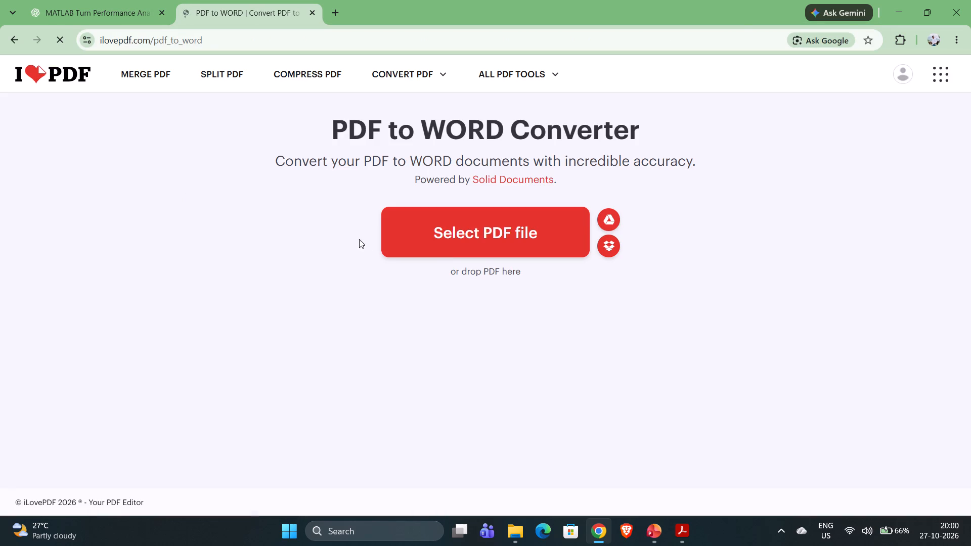
Upload Format_for_the_Internship_Report_2023 from the FDPR folder on Local Disk (E:) and convert it to Word with No OCR.
{"action": "left_click", "coordinate": [451, 245]}
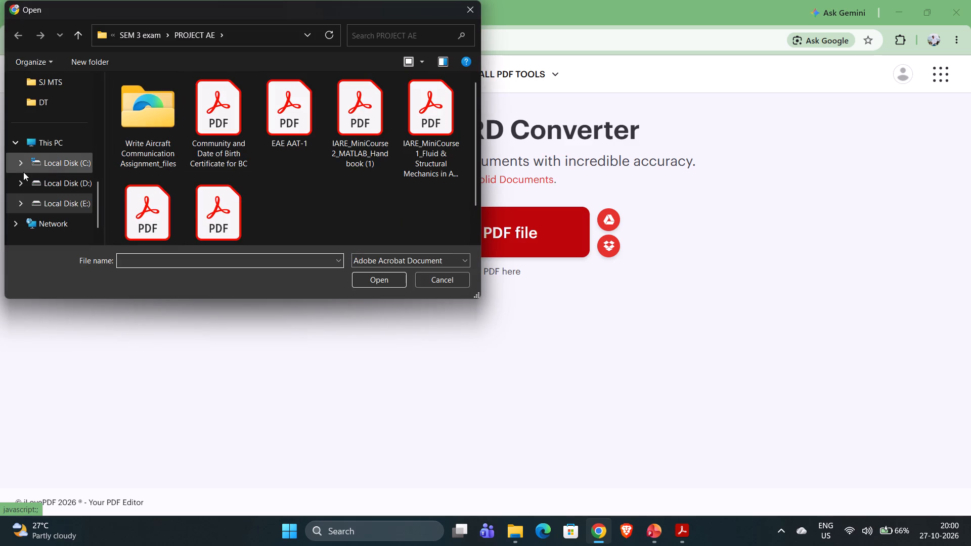
{"action": "left_click", "coordinate": [50, 206]}
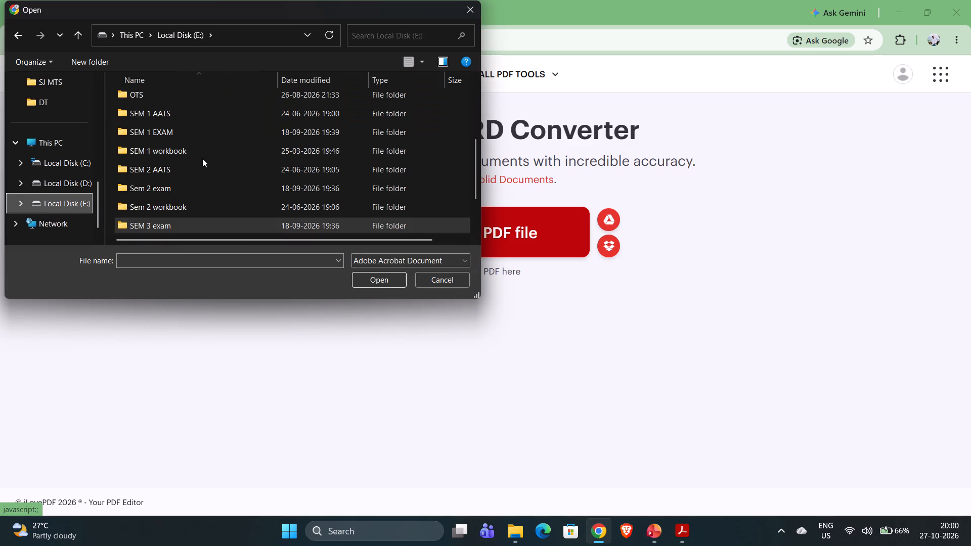
{"action": "scroll", "coordinate": [43, 187], "scroll_direction": "down", "scroll_amount": 1}
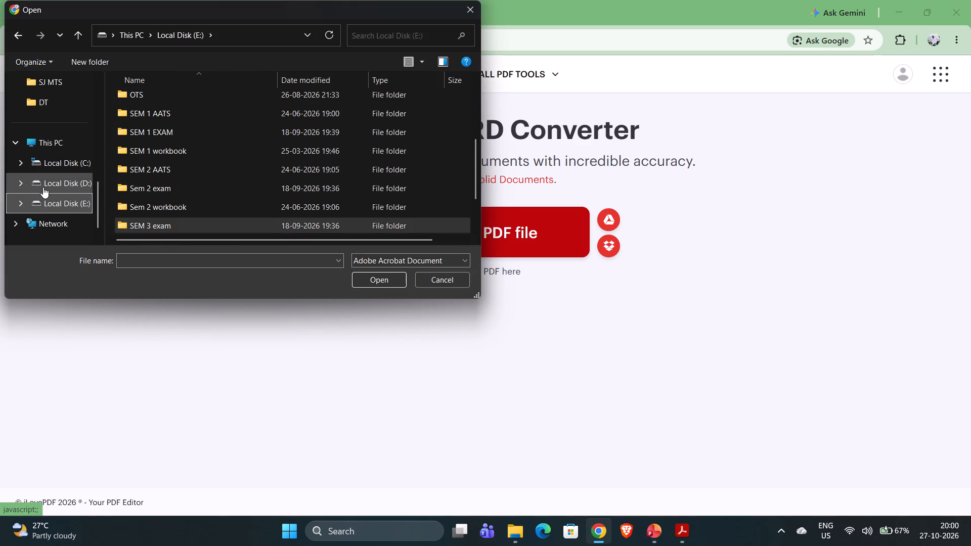
{"action": "left_click", "coordinate": [35, 180]}
{"action": "left_click_drag", "start_coordinate": [35, 180], "coordinate": [230, 171]}
{"action": "scroll", "coordinate": [230, 171], "scroll_direction": "up", "scroll_amount": 1}
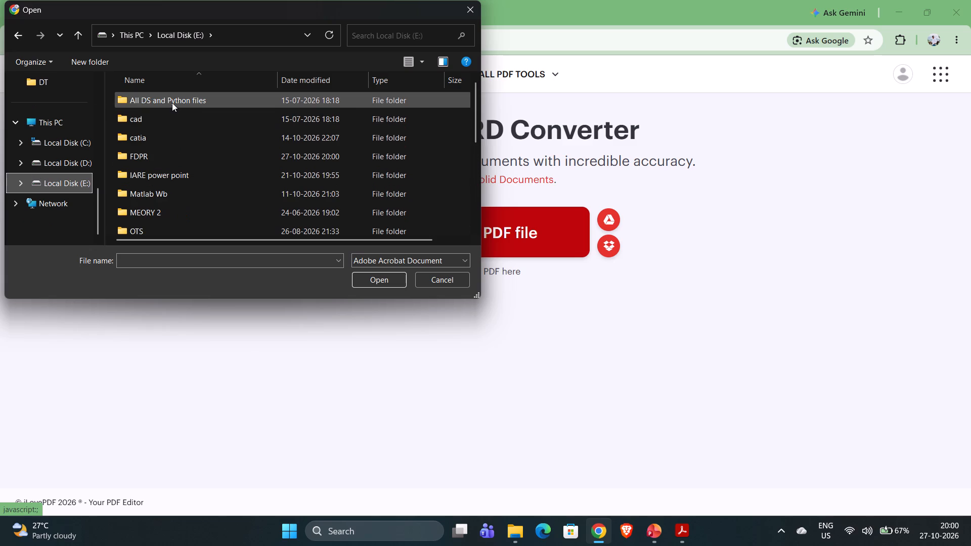
{"action": "double_click", "coordinate": [151, 154]}
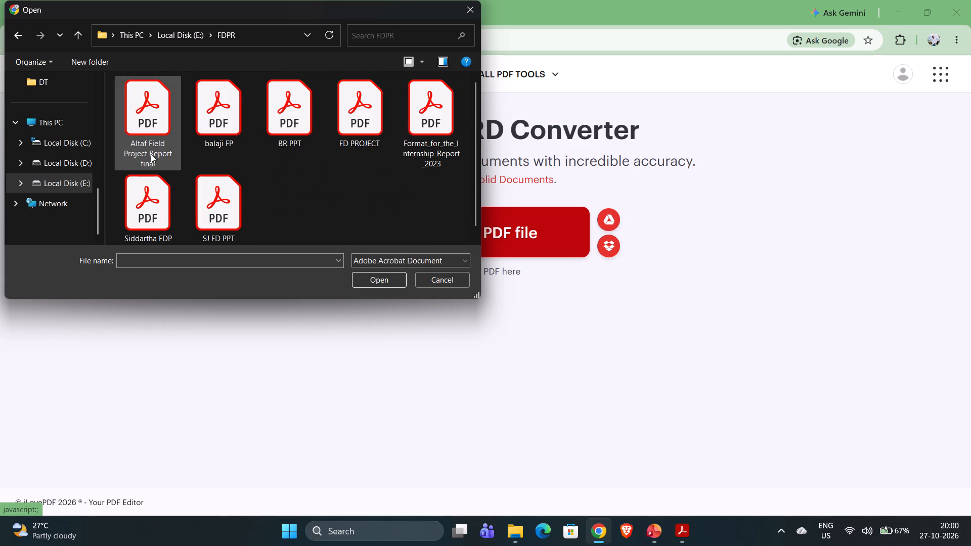
{"action": "double_click", "coordinate": [436, 123]}
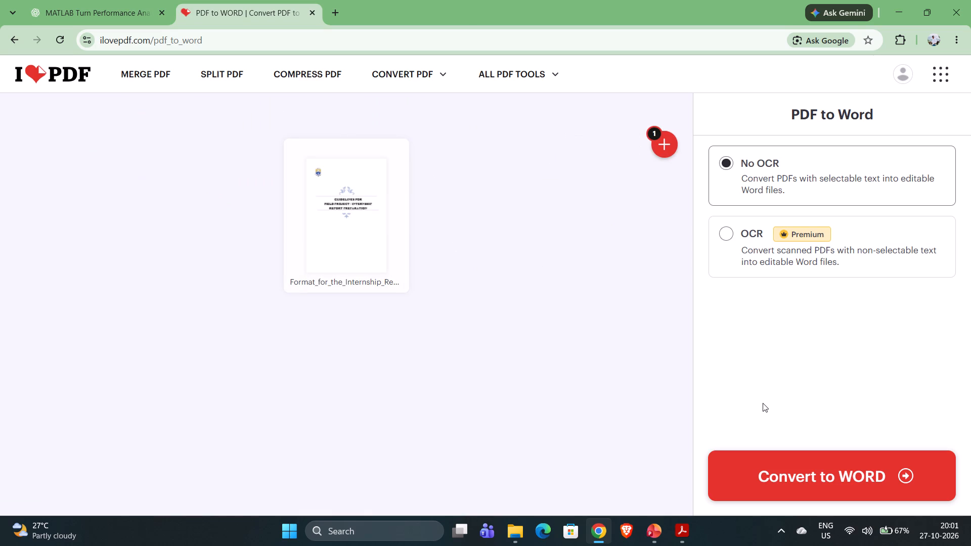
{"action": "left_click", "coordinate": [781, 471]}
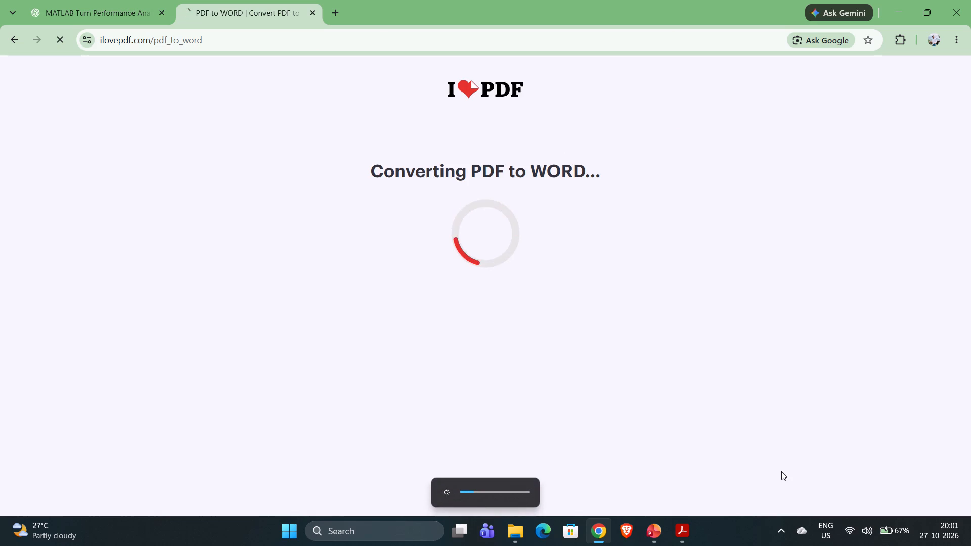
{"action": "left_click", "coordinate": [513, 161]}
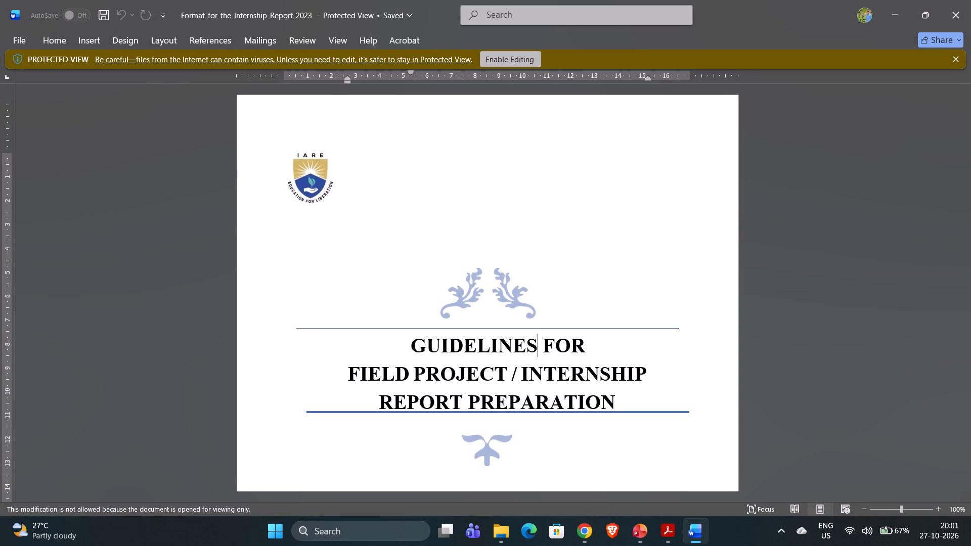
{"action": "left_click", "coordinate": [515, 54]}
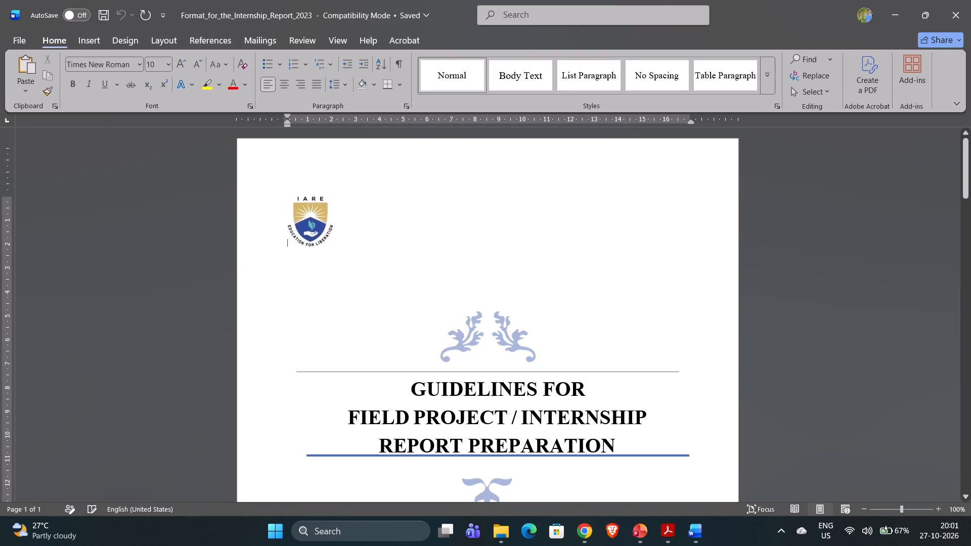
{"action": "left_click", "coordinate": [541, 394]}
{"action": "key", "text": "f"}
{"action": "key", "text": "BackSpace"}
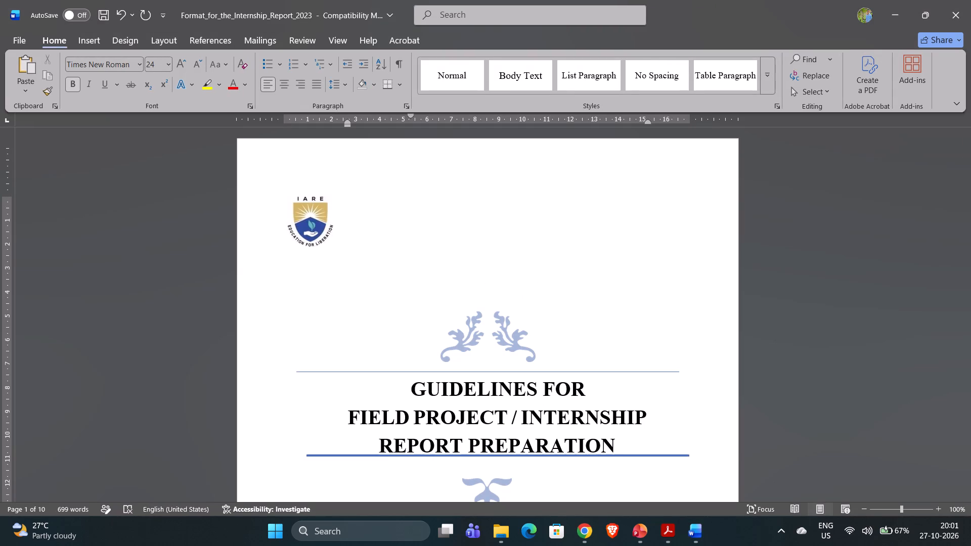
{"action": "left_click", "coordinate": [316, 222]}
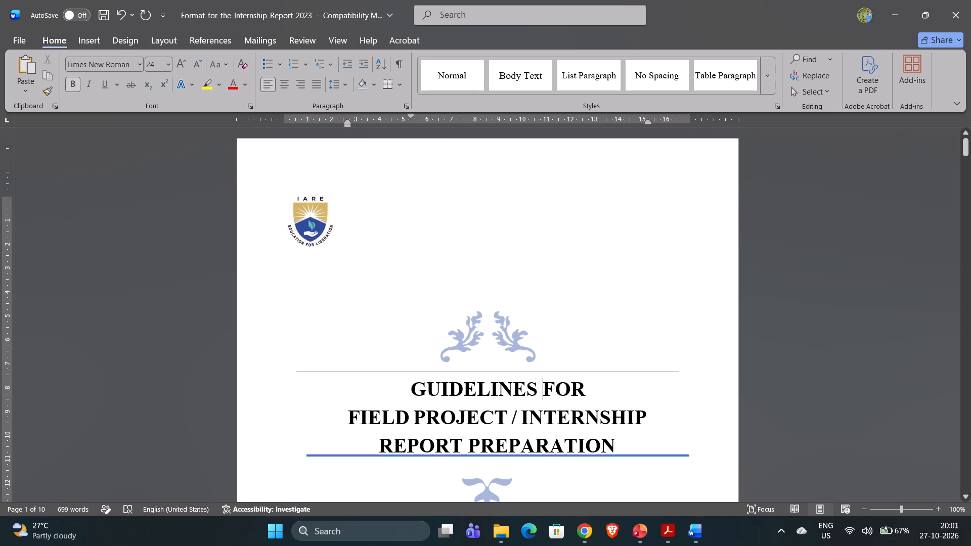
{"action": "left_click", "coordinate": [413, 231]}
Delete the line "GUIDELINES FOR" from the cover page title.
{"action": "scroll", "coordinate": [413, 231], "scroll_direction": "down", "scroll_amount": 1}
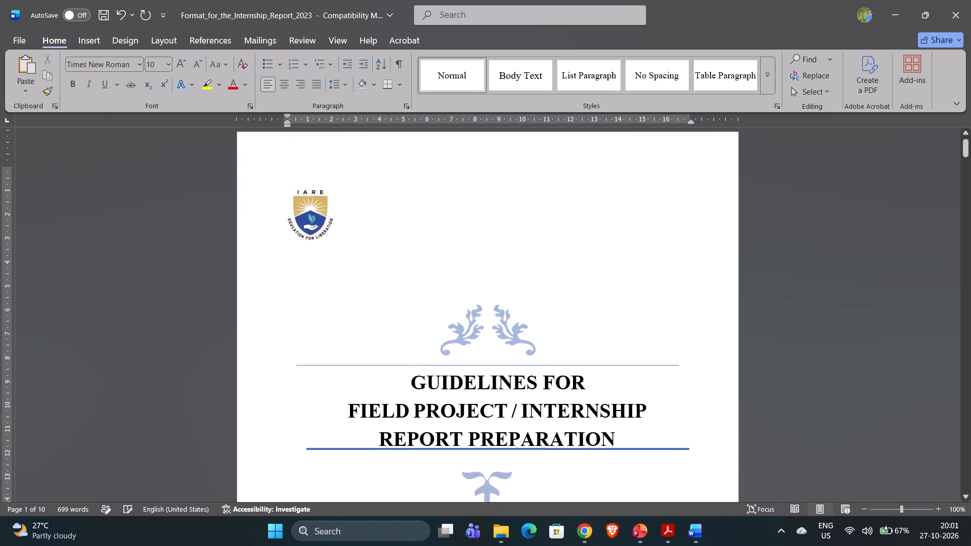
{"action": "scroll", "coordinate": [413, 231], "scroll_direction": "down", "scroll_amount": 1}
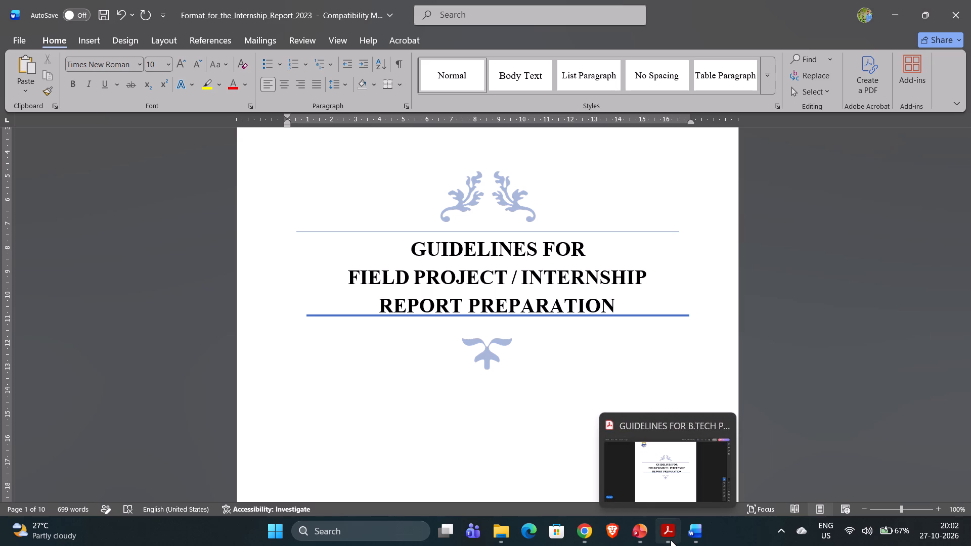
{"action": "left_click", "coordinate": [591, 253]}
{"action": "key", "text": "BackSpace"}
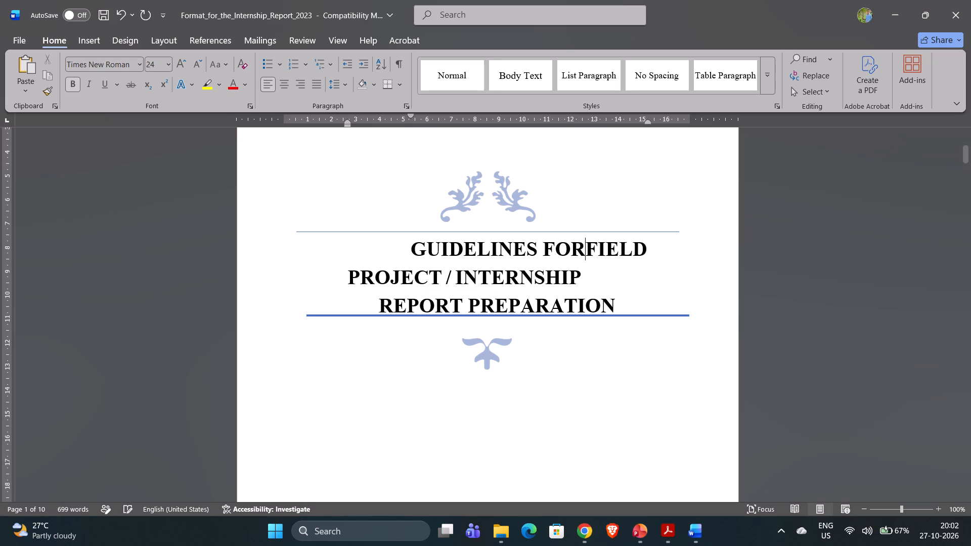
{"action": "key", "text": "BackSpace"}
{"action": "key", "text": "BackSpace"}
{"action": "key", "text": "BackSpace"}
{"action": "key", "text": "BackSpace"}
{"action": "key", "text": "BackSpace"}
{"action": "key", "text": "BackSpace"}
{"action": "key", "text": "BackSpace"}
{"action": "key", "text": "BackSpace"}
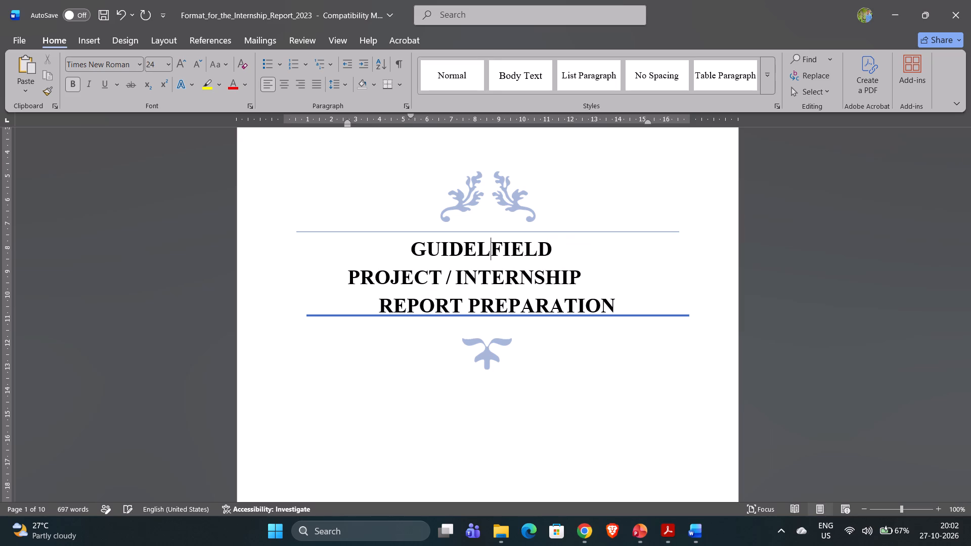
{"action": "key", "text": "BackSpace"}
{"action": "key", "text": "BackSpace"}
{"action": "key", "text": "BackSpace"}
{"action": "key", "text": "BackSpace"}
{"action": "key", "text": "BackSpace"}
{"action": "key", "text": "BackSpace"}
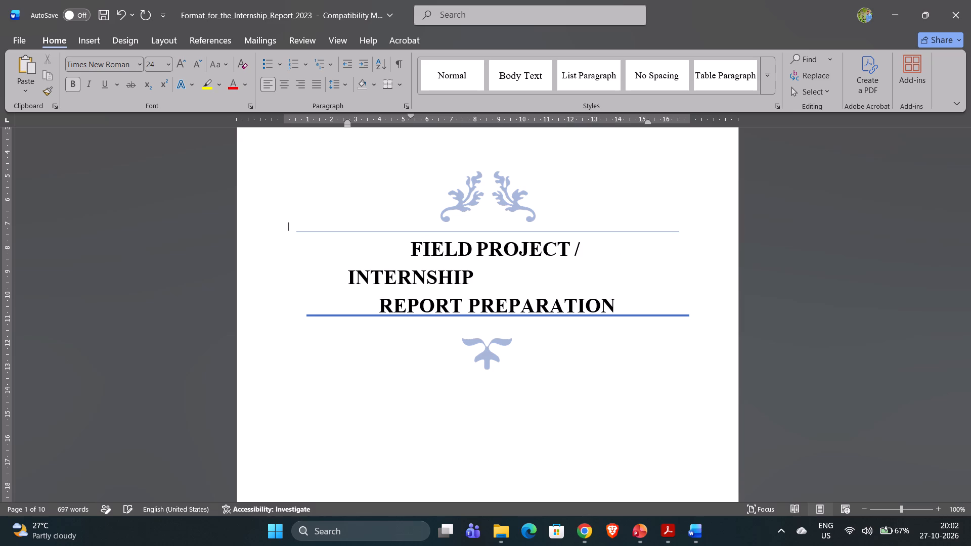
Delete "PREPARATION" and "FIELD PROJECT / INTERNSHIP" from the cover title, keeping only the word "REPORT".
{"action": "left_click", "coordinate": [465, 302]}
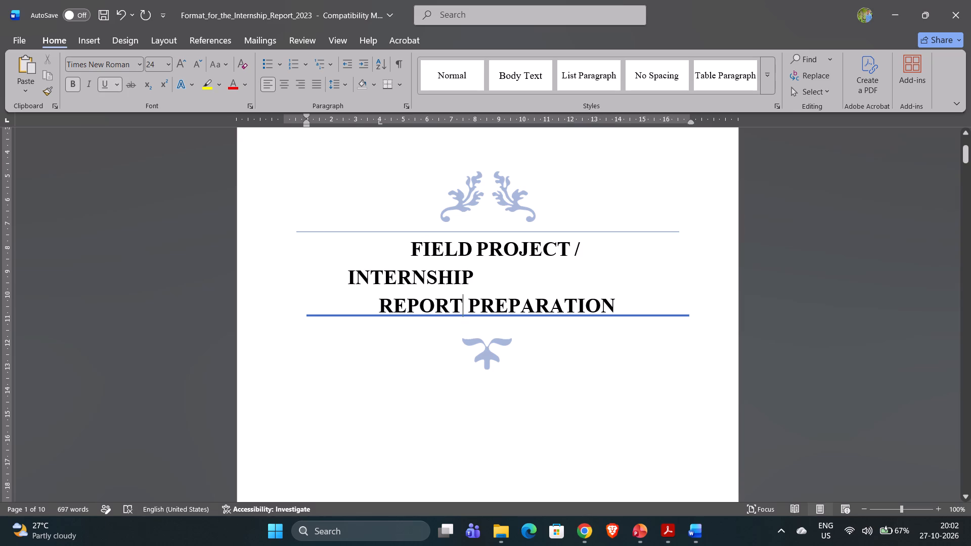
{"action": "left_click_drag", "start_coordinate": [621, 309], "coordinate": [469, 309]}
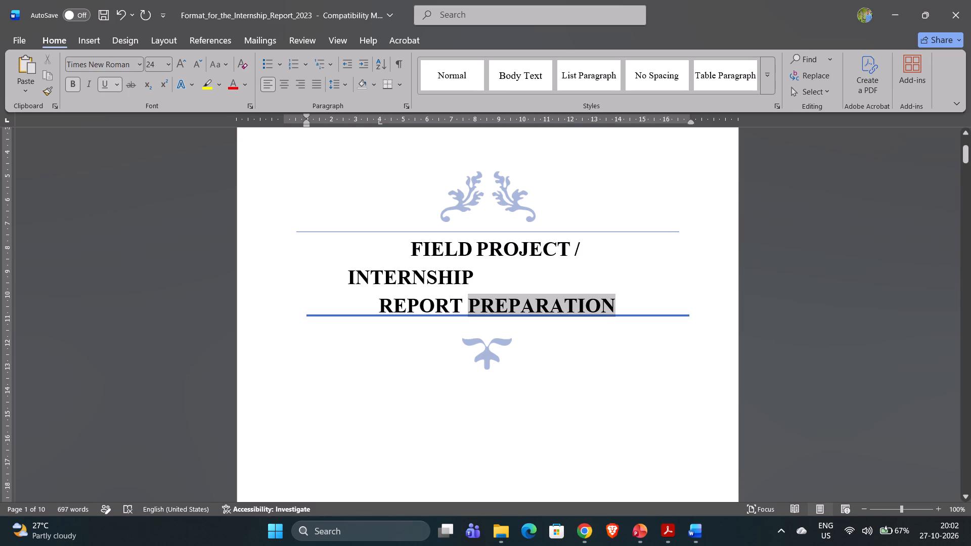
{"action": "left_click_drag", "start_coordinate": [469, 309], "coordinate": [469, 308]}
{"action": "key", "text": "BackSpace"}
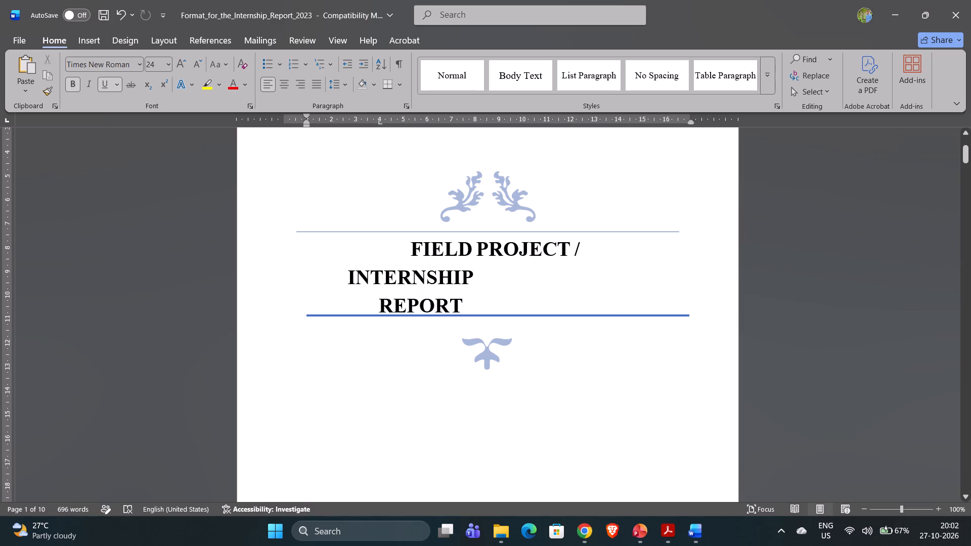
{"action": "left_click_drag", "start_coordinate": [476, 279], "coordinate": [347, 249]}
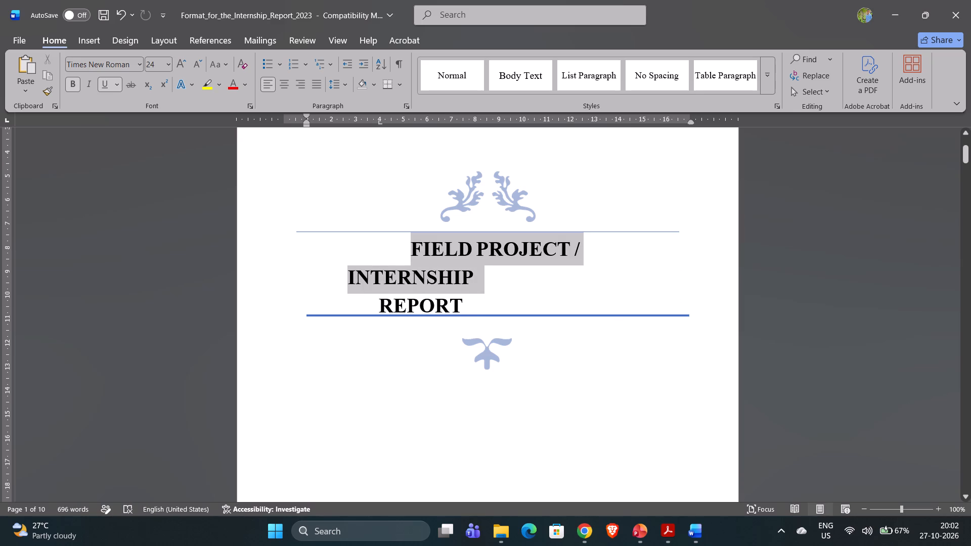
{"action": "left_click_drag", "start_coordinate": [347, 249], "coordinate": [349, 247]}
{"action": "key", "text": "BackSpace"}
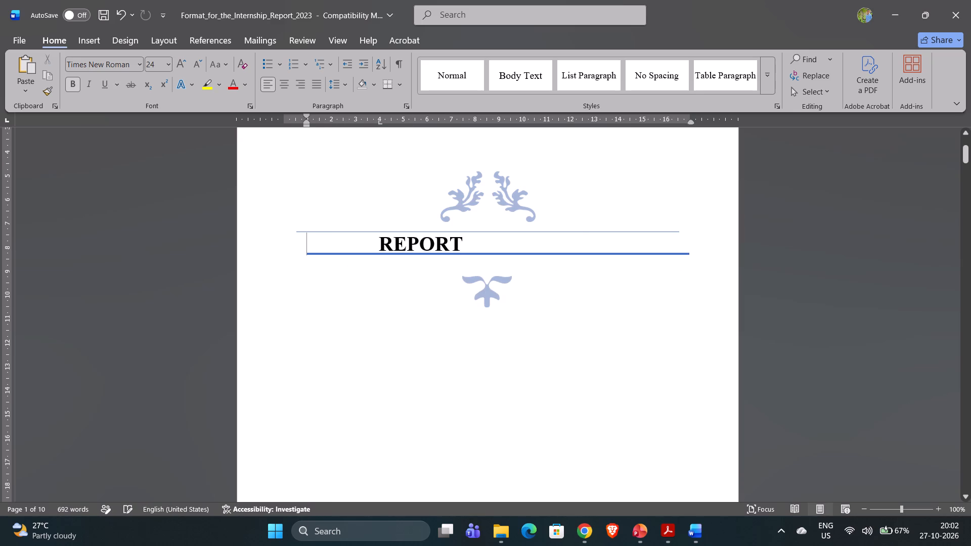
Insert "PROJECT" before "REPORT" in the cover title so it reads "PROJECT REPORT".
{"action": "key", "text": "space"}
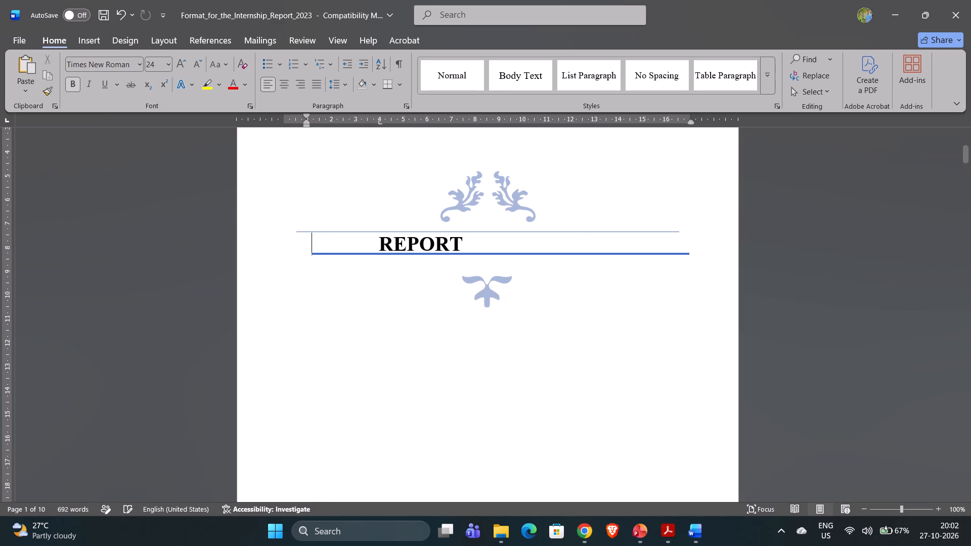
{"action": "key", "text": "space"}
{"action": "key", "text": "space"}
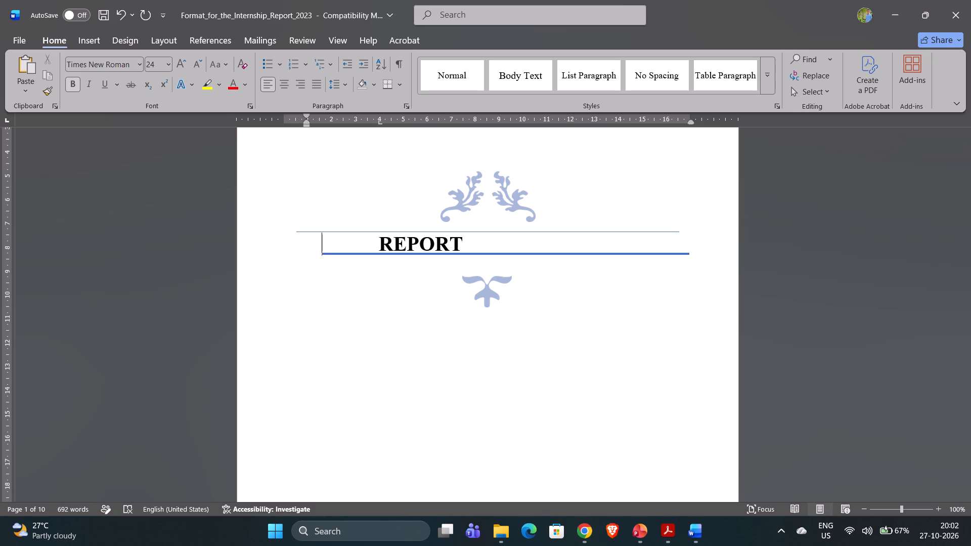
{"action": "key", "text": "BackSpace"}
{"action": "left_click", "coordinate": [373, 238]}
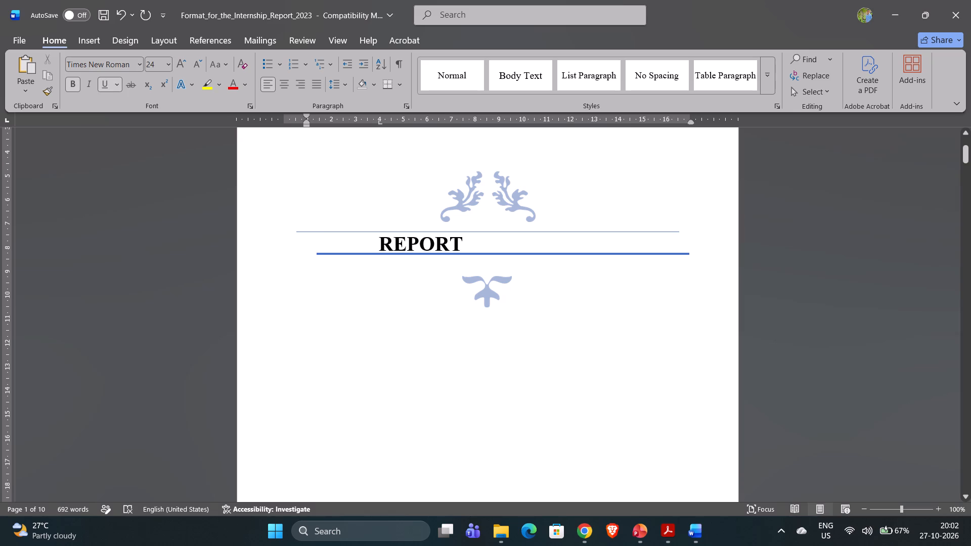
{"action": "key", "text": "p"}
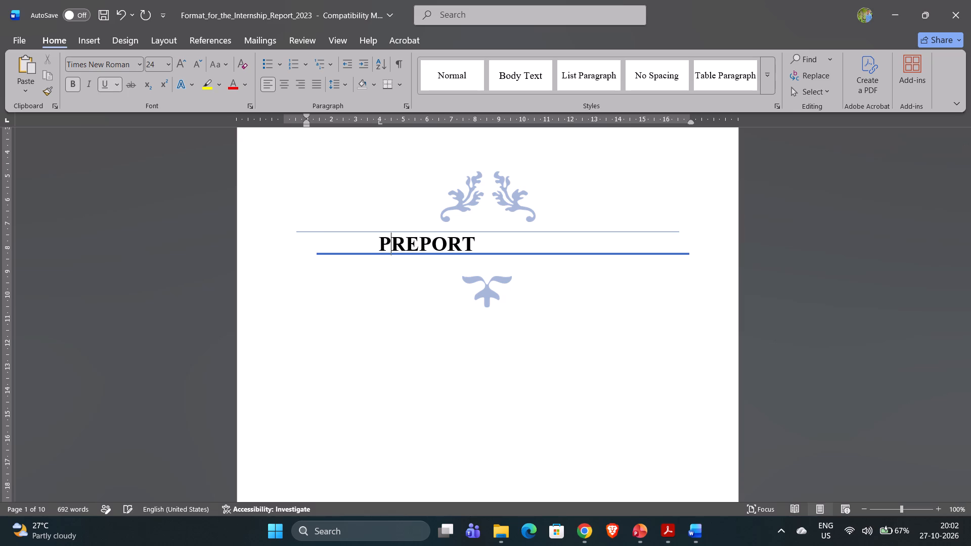
{"action": "type", "text": "RO"}
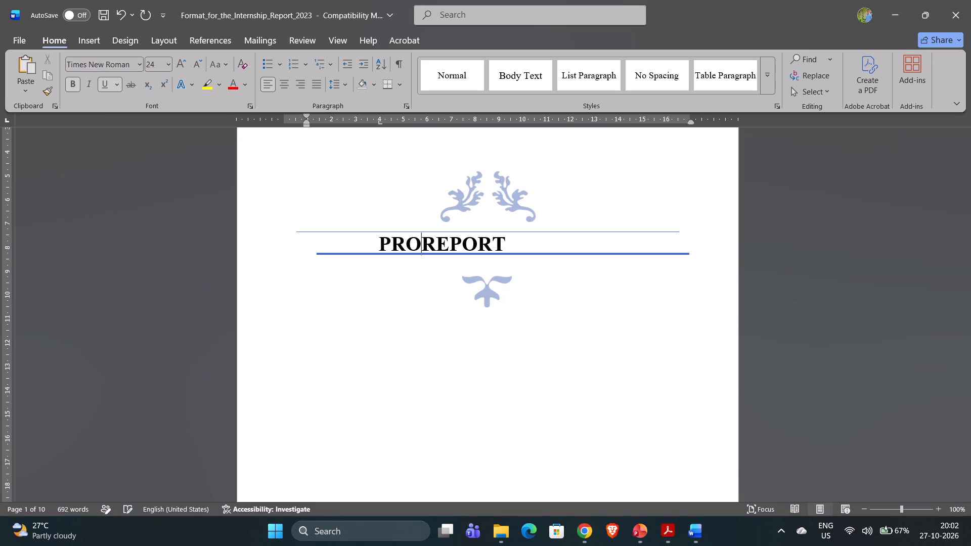
{"action": "type", "text": "JECT"}
{"action": "key", "text": "space"}
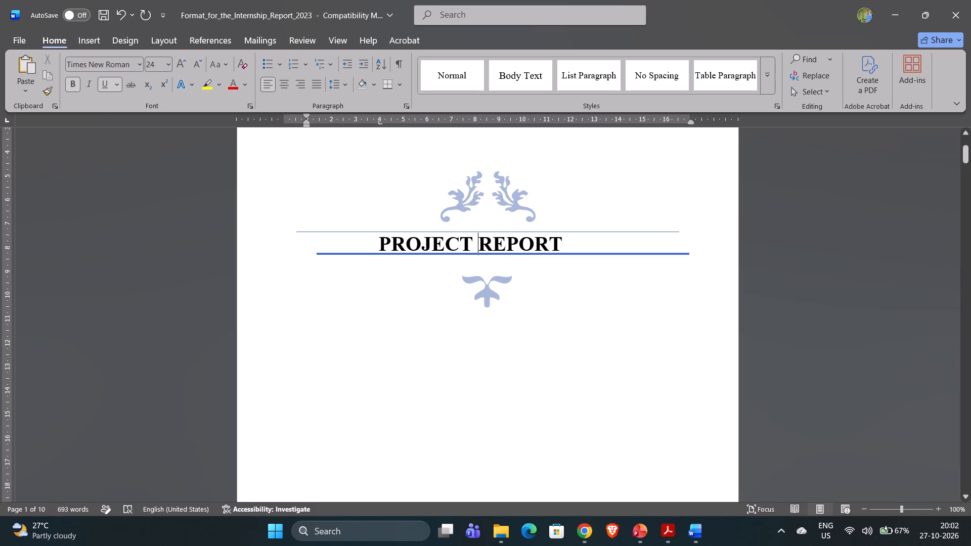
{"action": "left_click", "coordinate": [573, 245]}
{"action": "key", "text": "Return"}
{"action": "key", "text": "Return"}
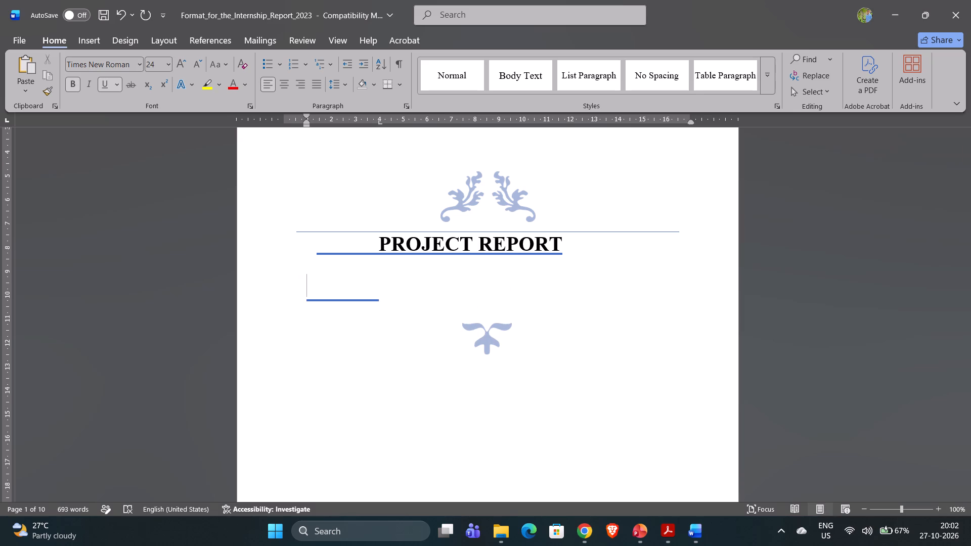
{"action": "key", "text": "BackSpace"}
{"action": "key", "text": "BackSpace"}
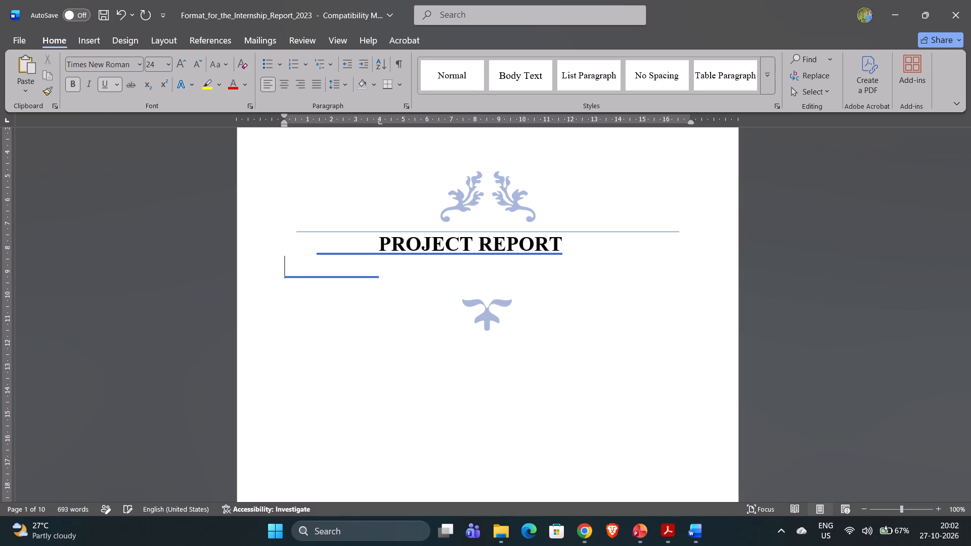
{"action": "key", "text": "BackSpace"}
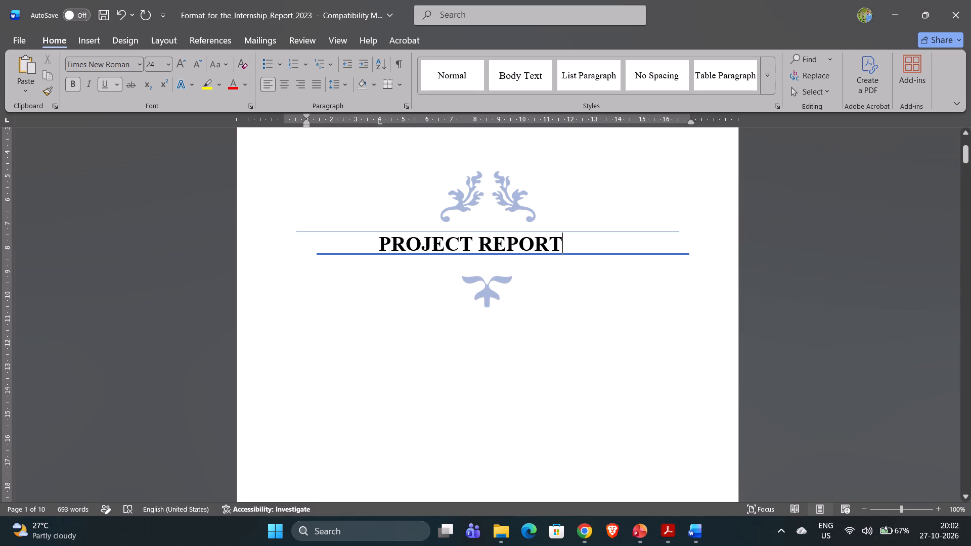
Remove the left indent from the "PROJECT REPORT" title line on the cover page.
{"action": "left_click", "coordinate": [314, 242]}
{"action": "key", "text": "BackSpace"}
{"action": "key", "text": "BackSpace"}
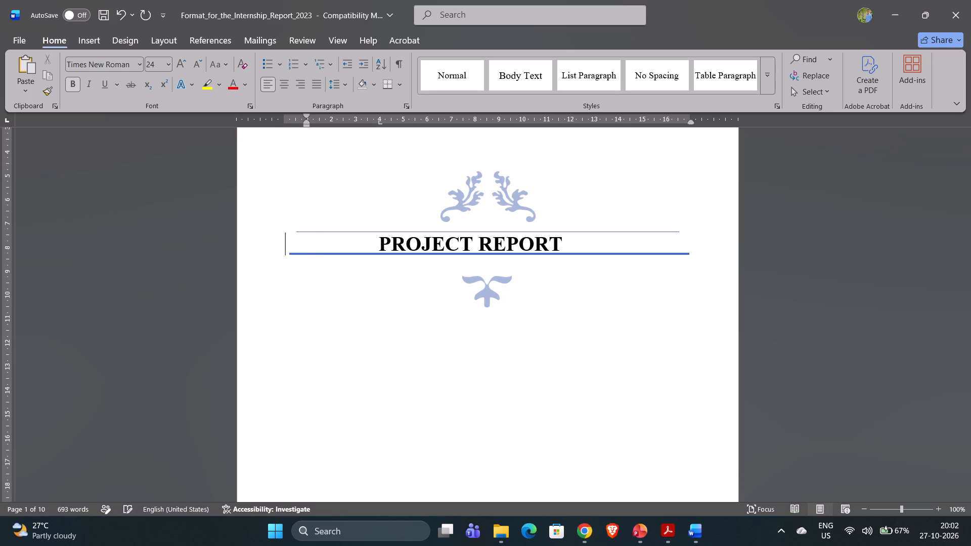
{"action": "key", "text": "BackSpace"}
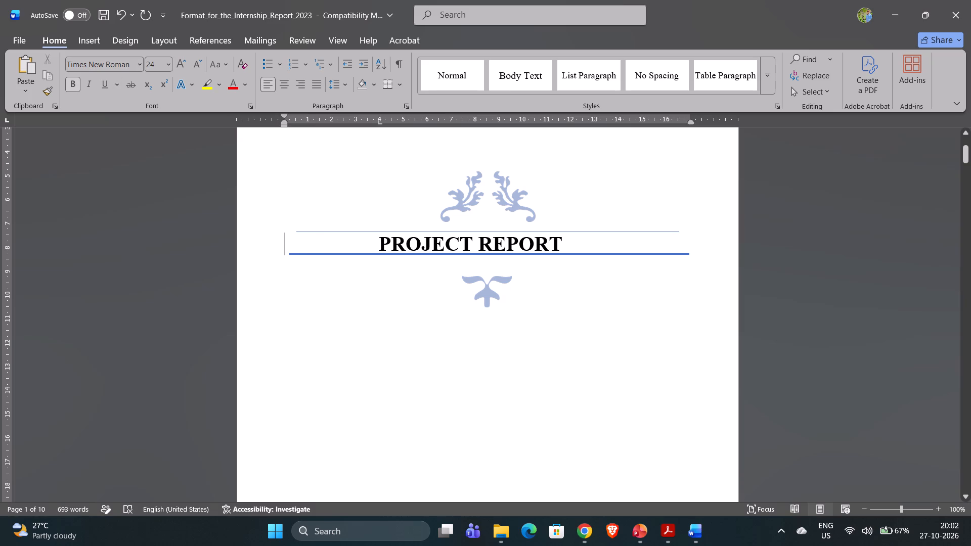
Try to delete the "Sample Page 1" label box above the sample title on page 2.
{"action": "scroll", "coordinate": [550, 191], "scroll_direction": "up", "scroll_amount": 2}
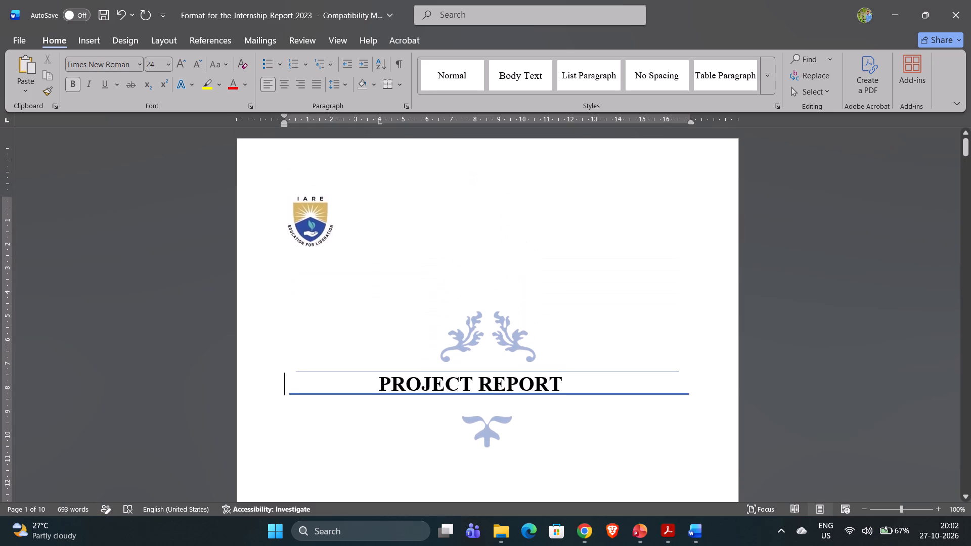
{"action": "scroll", "coordinate": [550, 191], "scroll_direction": "down", "scroll_amount": 1}
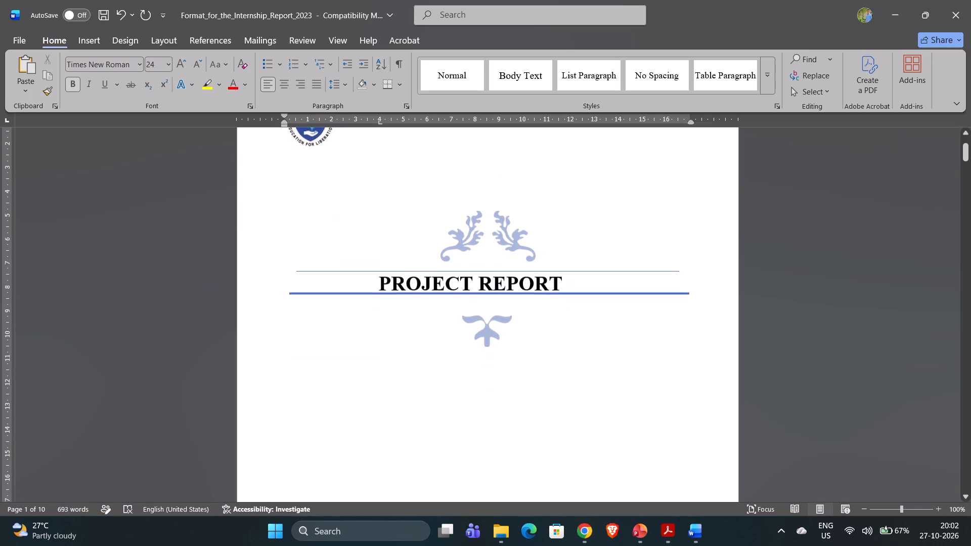
{"action": "scroll", "coordinate": [550, 191], "scroll_direction": "down", "scroll_amount": 2}
{"action": "scroll", "coordinate": [550, 191], "scroll_direction": "up", "scroll_amount": 1}
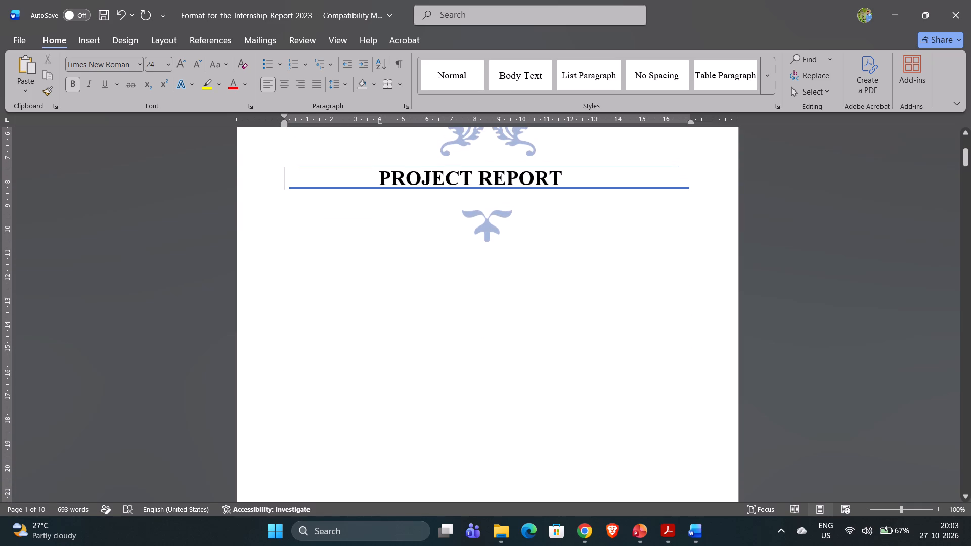
{"action": "scroll", "coordinate": [550, 191], "scroll_direction": "down", "scroll_amount": 5}
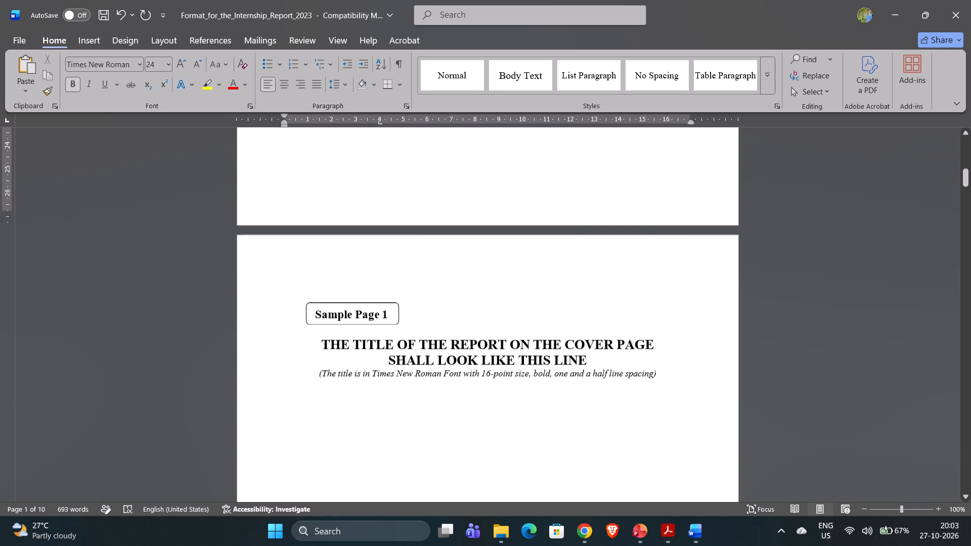
{"action": "scroll", "coordinate": [550, 191], "scroll_direction": "down", "scroll_amount": 1}
{"action": "left_click", "coordinate": [386, 308]}
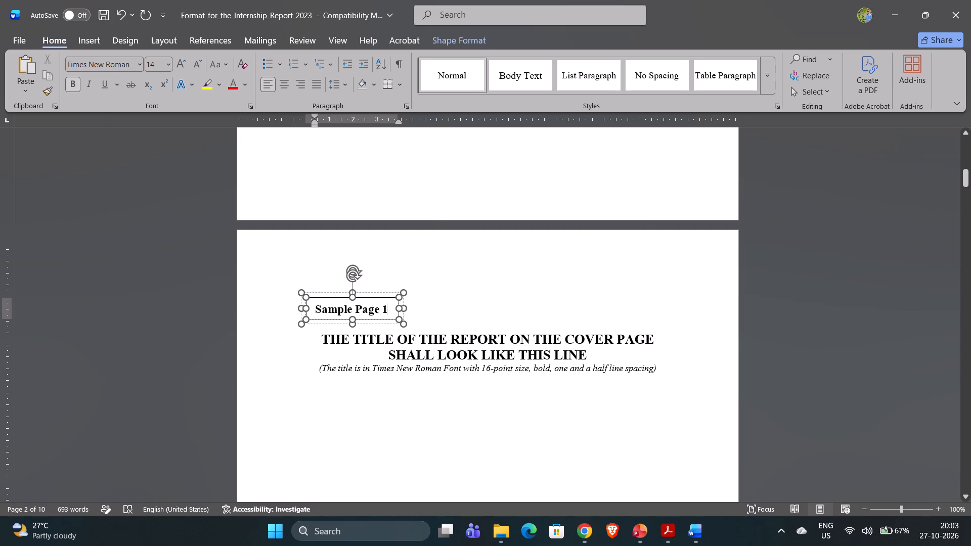
{"action": "key", "text": "Delete"}
{"action": "key", "text": "Delete"}
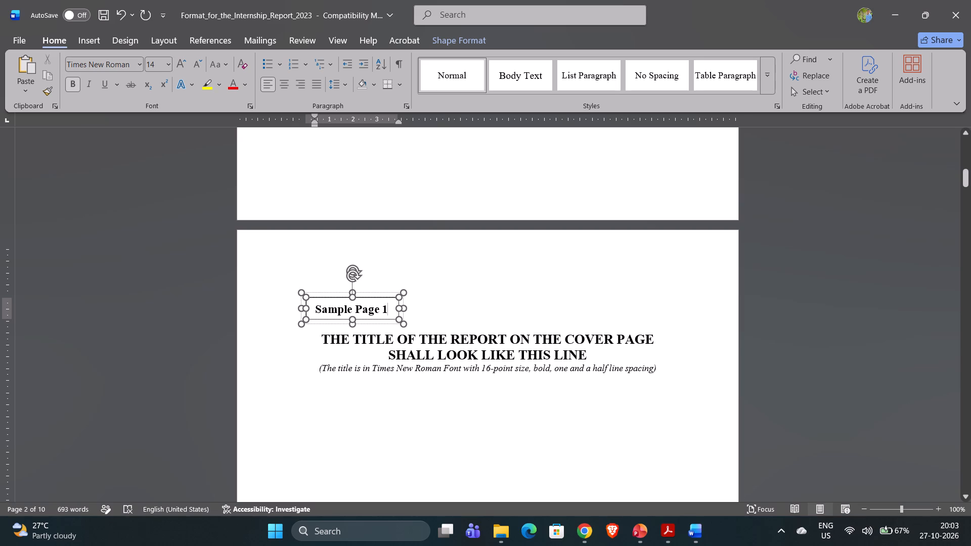
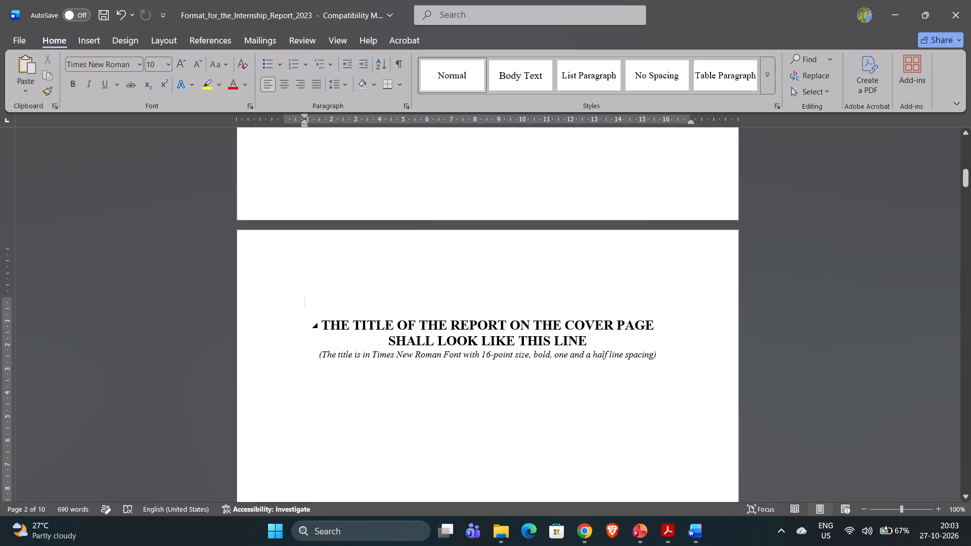
Delete the italic note about the title's font, size and line spacing below the sample title on page 2.
{"action": "left_click_drag", "start_coordinate": [326, 323], "coordinate": [575, 336]}
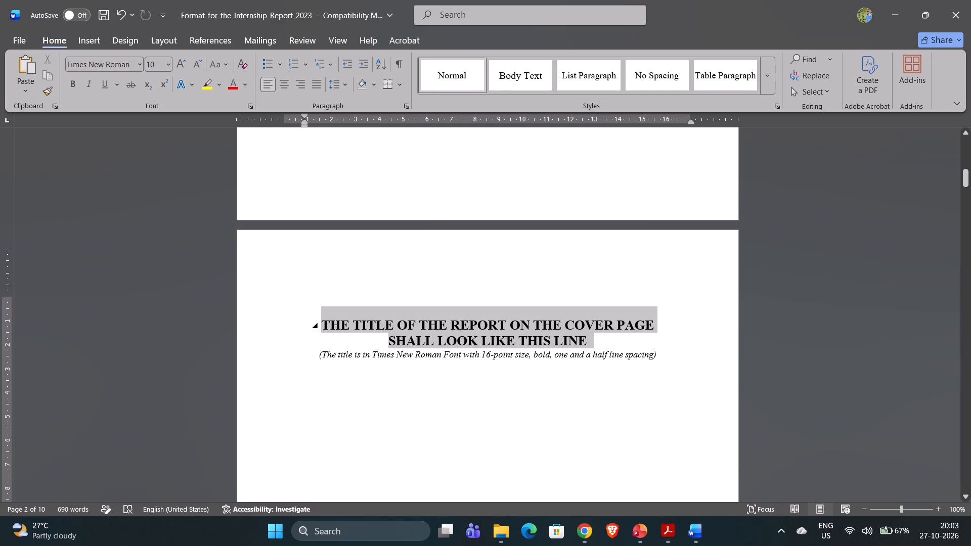
{"action": "left_click_drag", "start_coordinate": [575, 336], "coordinate": [586, 337]}
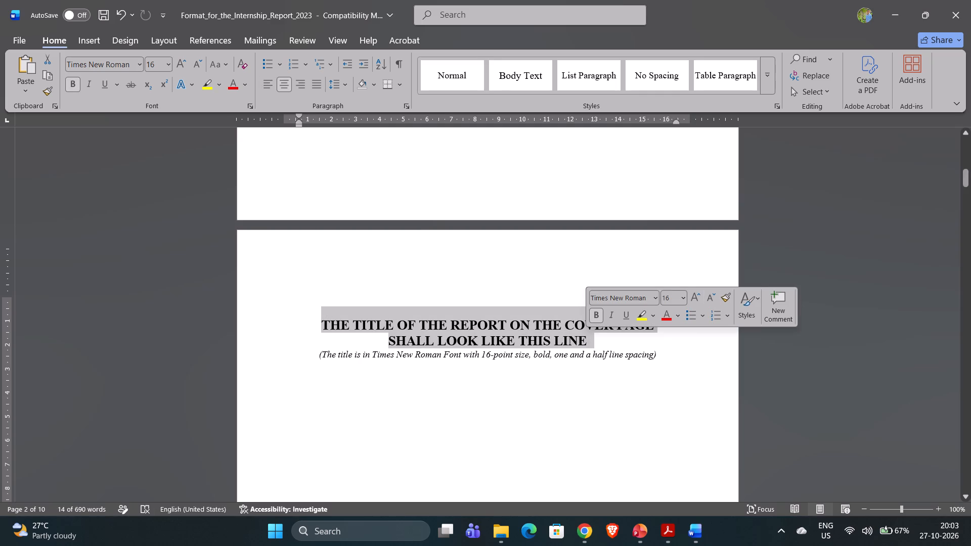
{"action": "left_click", "coordinate": [553, 257]}
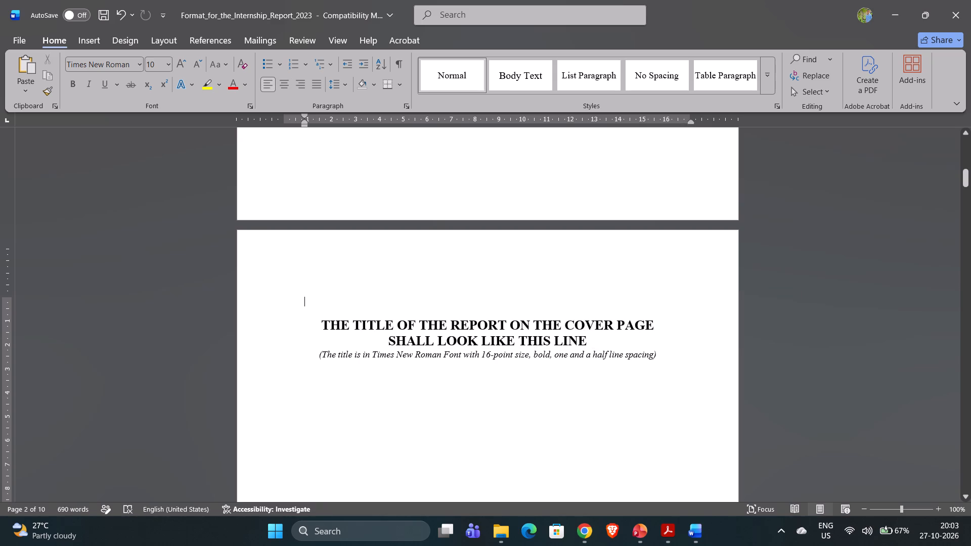
{"action": "left_click_drag", "start_coordinate": [322, 355], "coordinate": [426, 343]}
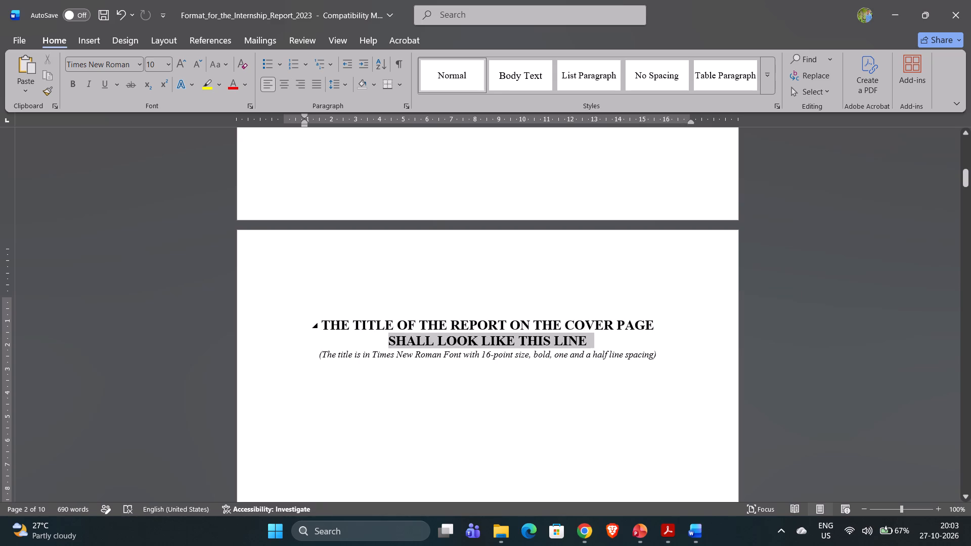
{"action": "left_click_drag", "start_coordinate": [426, 343], "coordinate": [679, 357]}
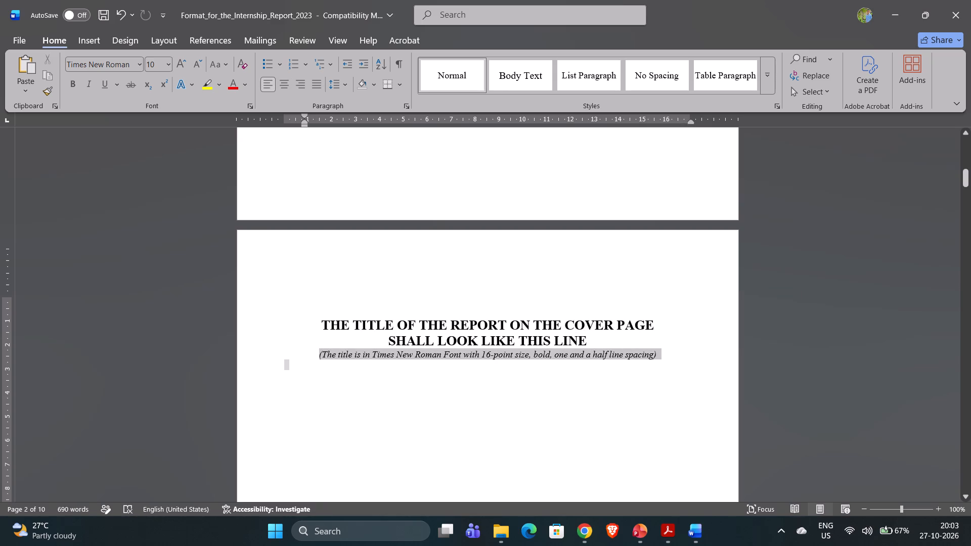
{"action": "left_click_drag", "start_coordinate": [679, 357], "coordinate": [651, 356]}
{"action": "left_click_drag", "start_coordinate": [651, 356], "coordinate": [659, 356]}
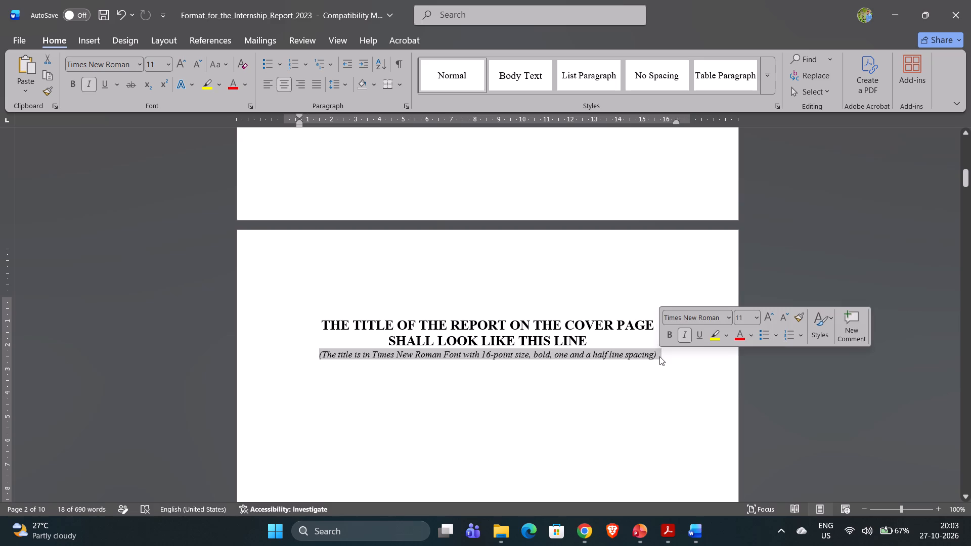
{"action": "key", "text": "BackSpace"}
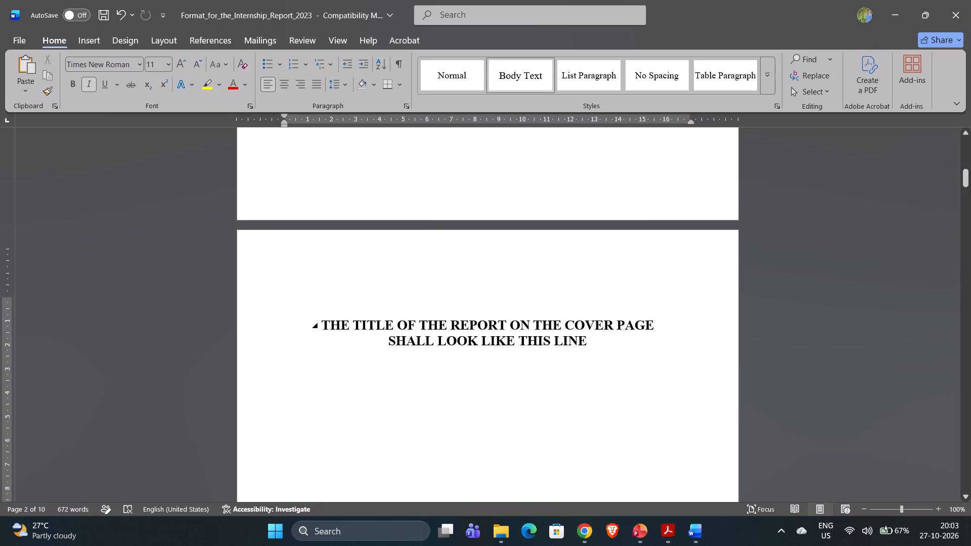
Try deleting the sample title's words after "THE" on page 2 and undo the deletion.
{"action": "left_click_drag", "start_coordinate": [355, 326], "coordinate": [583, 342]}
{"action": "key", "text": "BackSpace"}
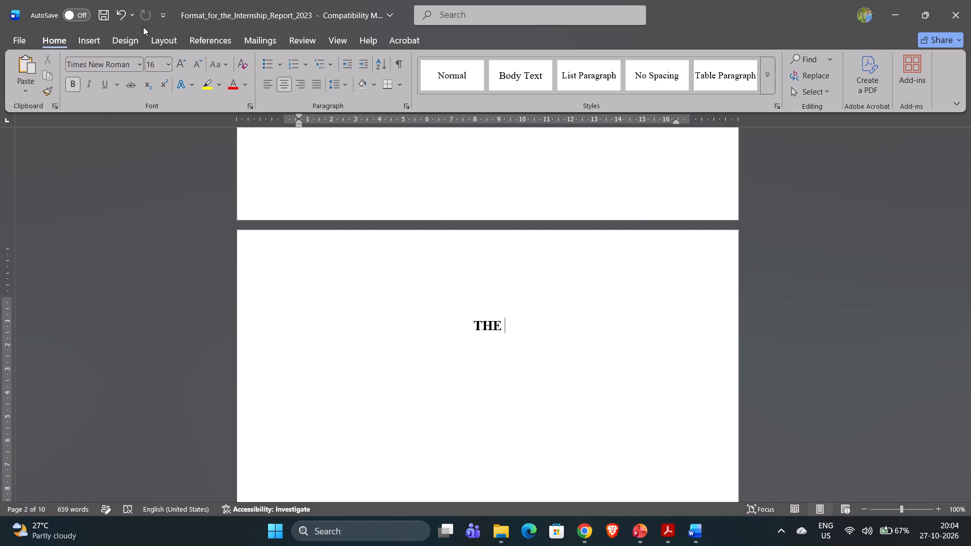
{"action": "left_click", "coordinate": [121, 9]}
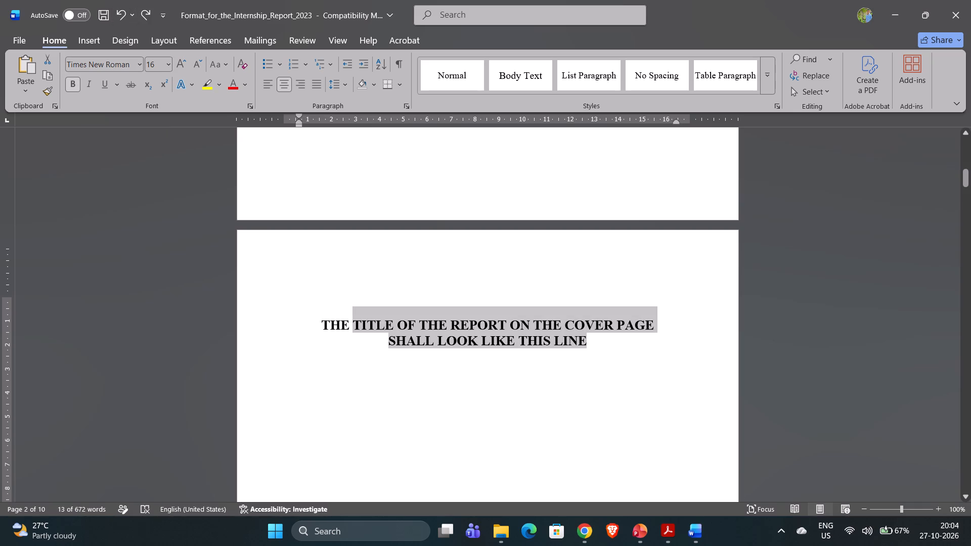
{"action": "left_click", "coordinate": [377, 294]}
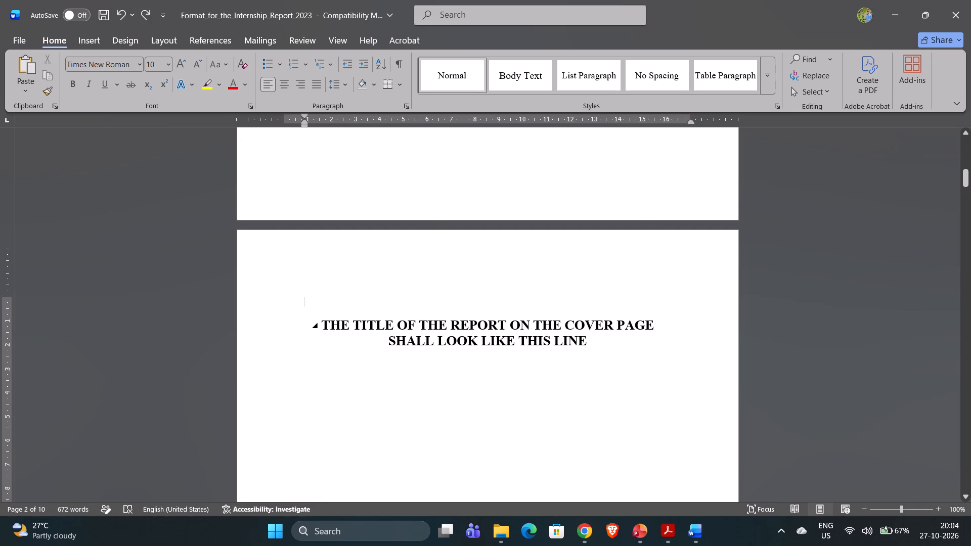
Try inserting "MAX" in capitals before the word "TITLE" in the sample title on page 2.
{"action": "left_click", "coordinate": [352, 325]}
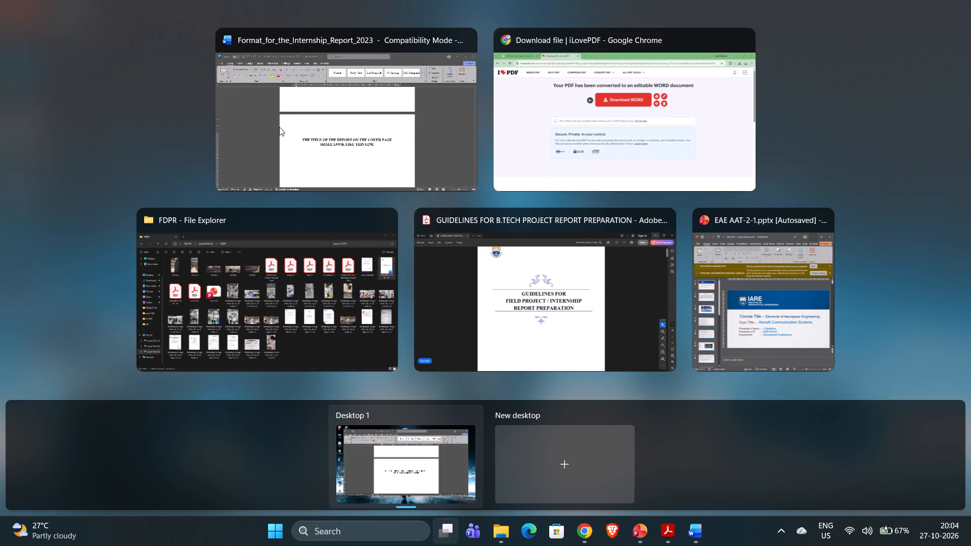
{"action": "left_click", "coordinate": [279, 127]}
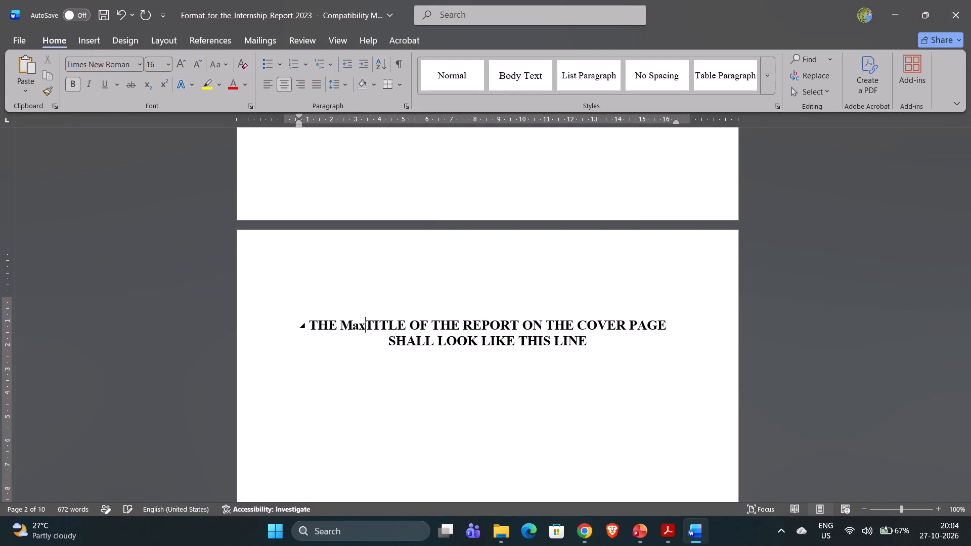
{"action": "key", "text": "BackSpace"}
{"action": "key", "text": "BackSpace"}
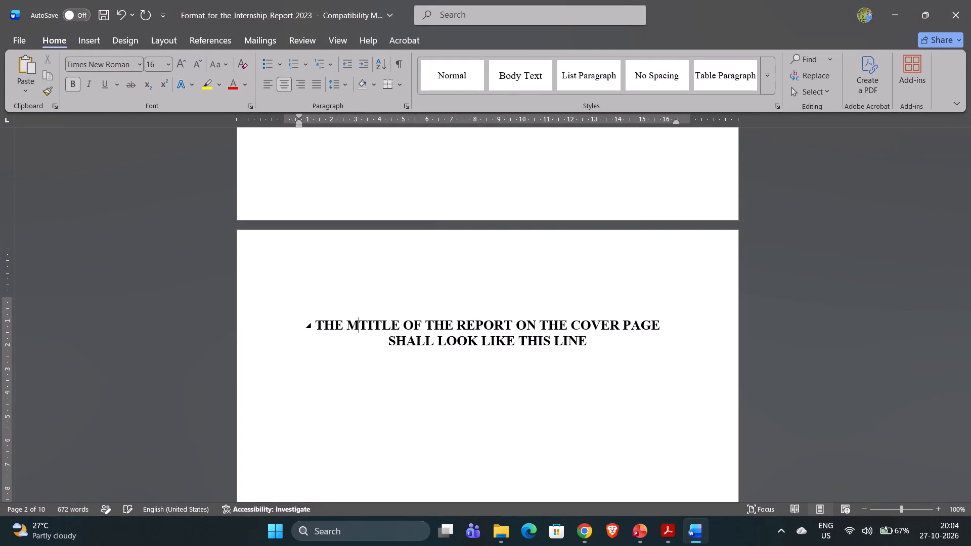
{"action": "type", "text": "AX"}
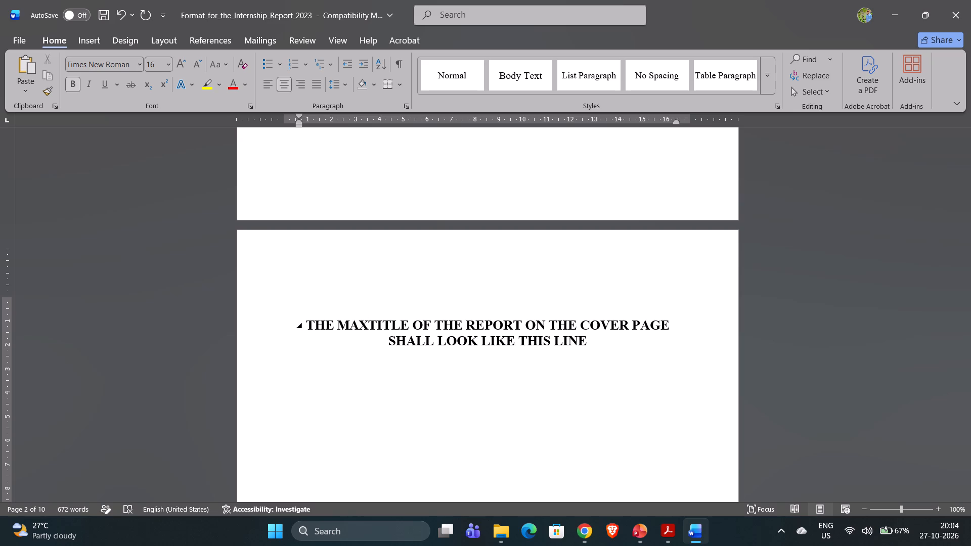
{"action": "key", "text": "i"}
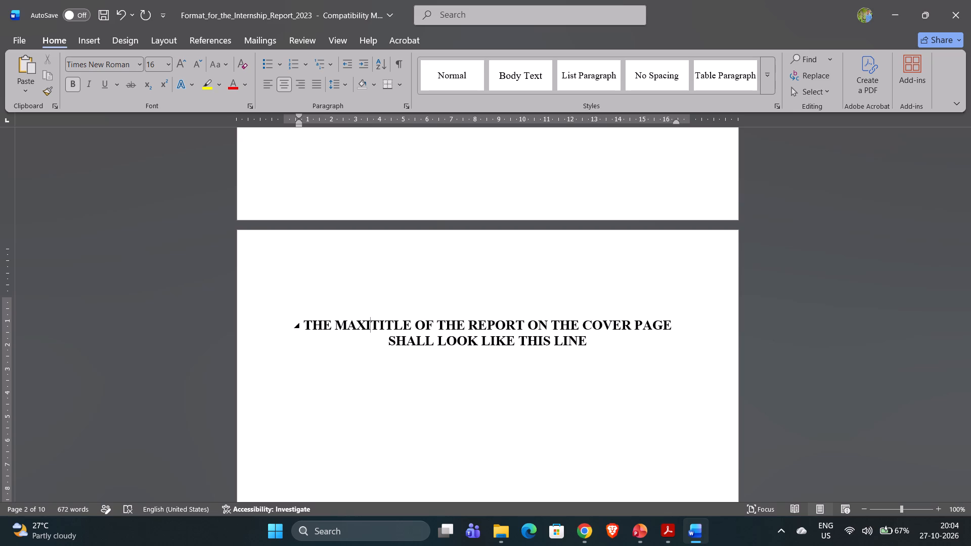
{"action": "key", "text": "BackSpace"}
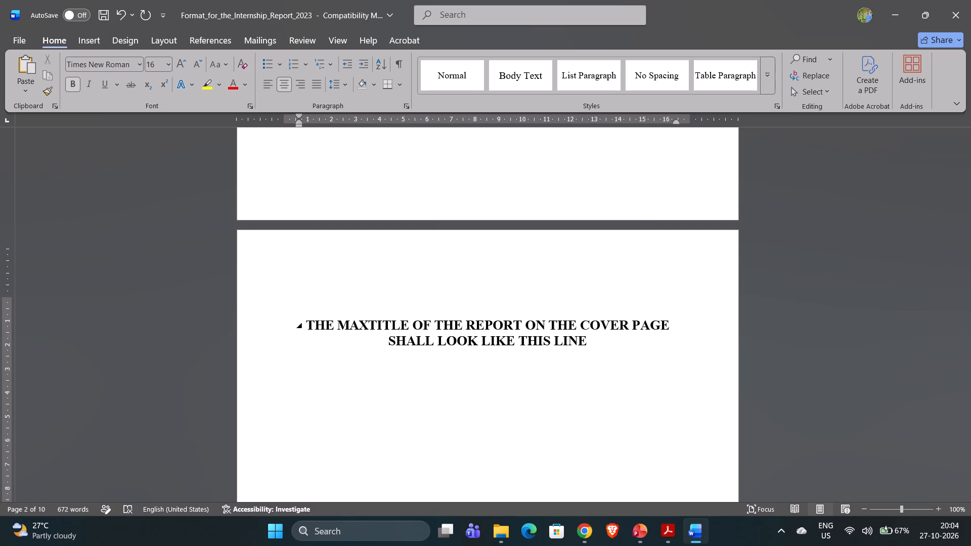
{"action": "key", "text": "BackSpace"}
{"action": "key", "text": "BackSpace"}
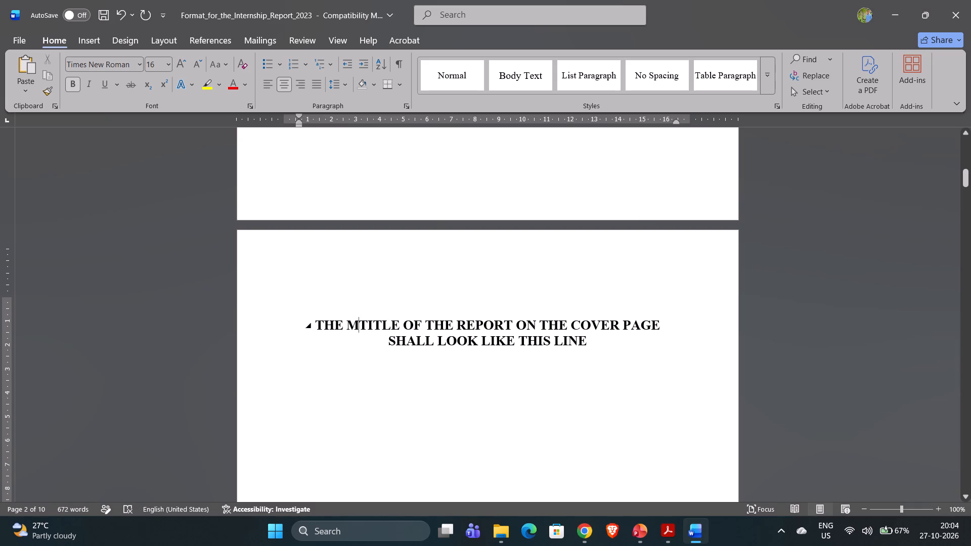
Replace everything after "THE" in the sample title on page 2 with "MAXIMUM SUSTAINED".
{"action": "left_click_drag", "start_coordinate": [360, 321], "coordinate": [602, 326]}
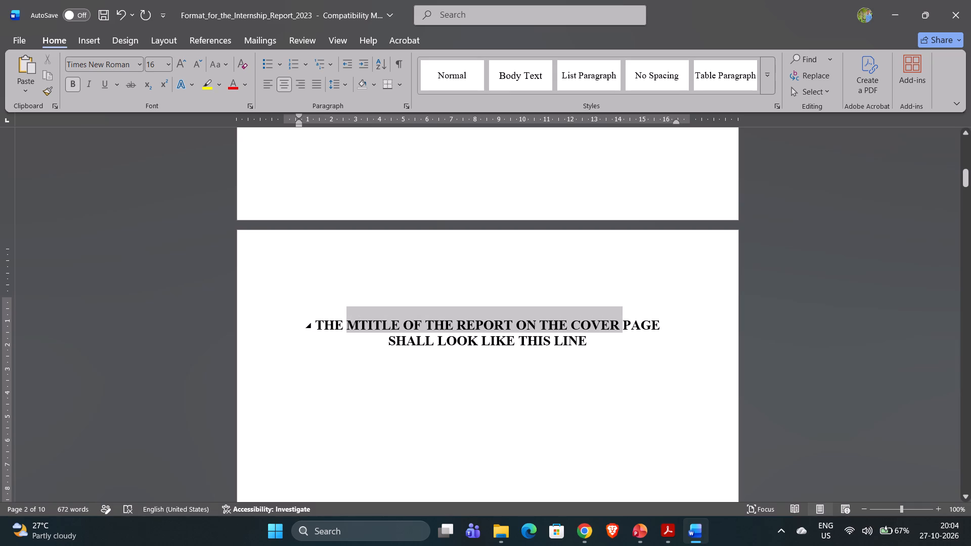
{"action": "left_click_drag", "start_coordinate": [602, 326], "coordinate": [644, 328]}
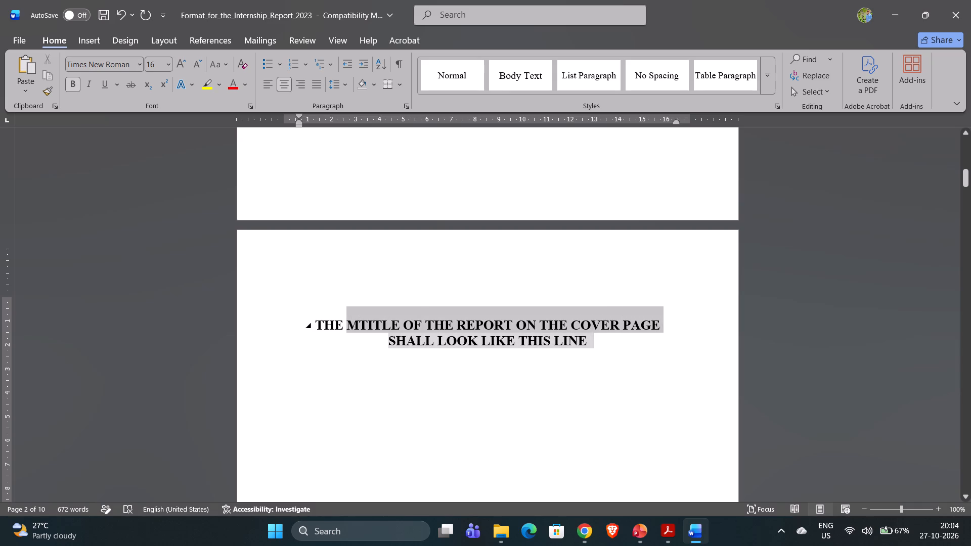
{"action": "left_click_drag", "start_coordinate": [644, 328], "coordinate": [620, 346]}
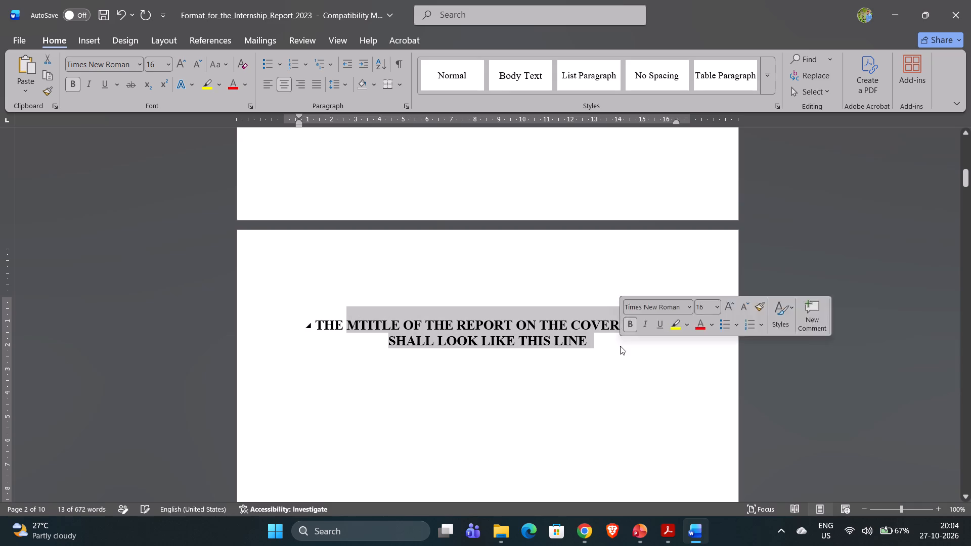
{"action": "key", "text": "BackSpace"}
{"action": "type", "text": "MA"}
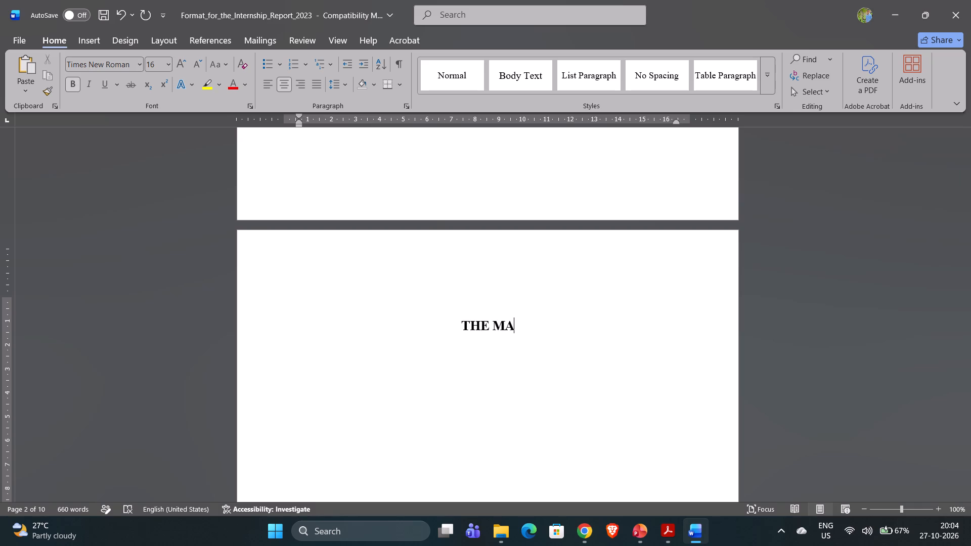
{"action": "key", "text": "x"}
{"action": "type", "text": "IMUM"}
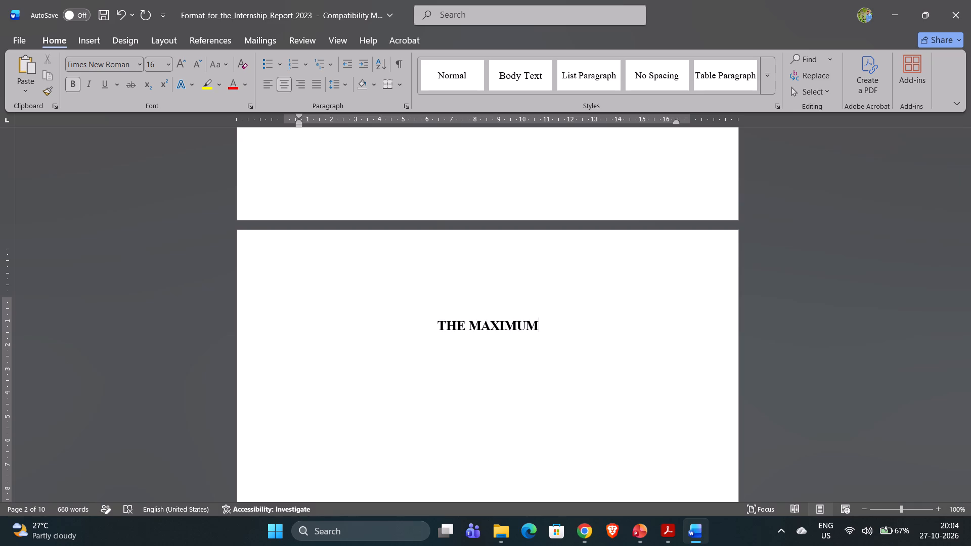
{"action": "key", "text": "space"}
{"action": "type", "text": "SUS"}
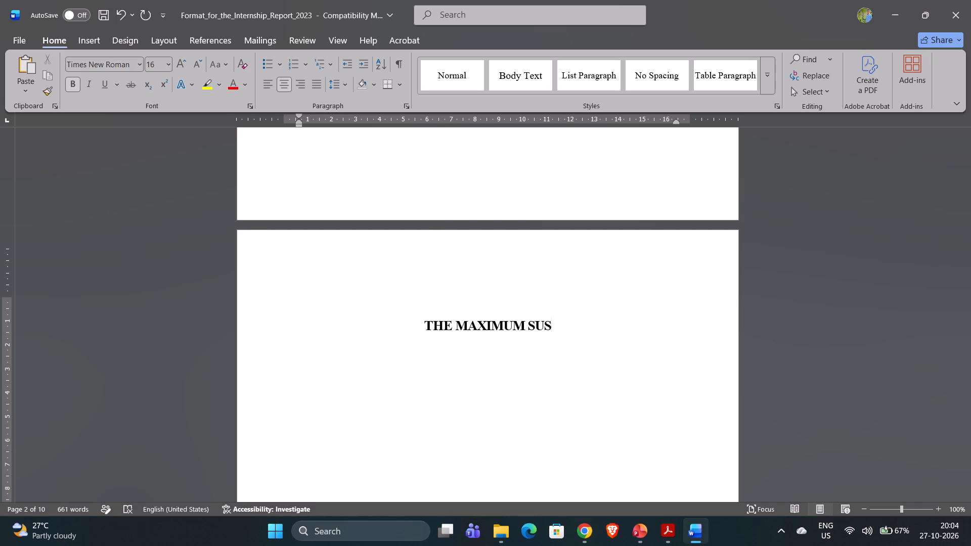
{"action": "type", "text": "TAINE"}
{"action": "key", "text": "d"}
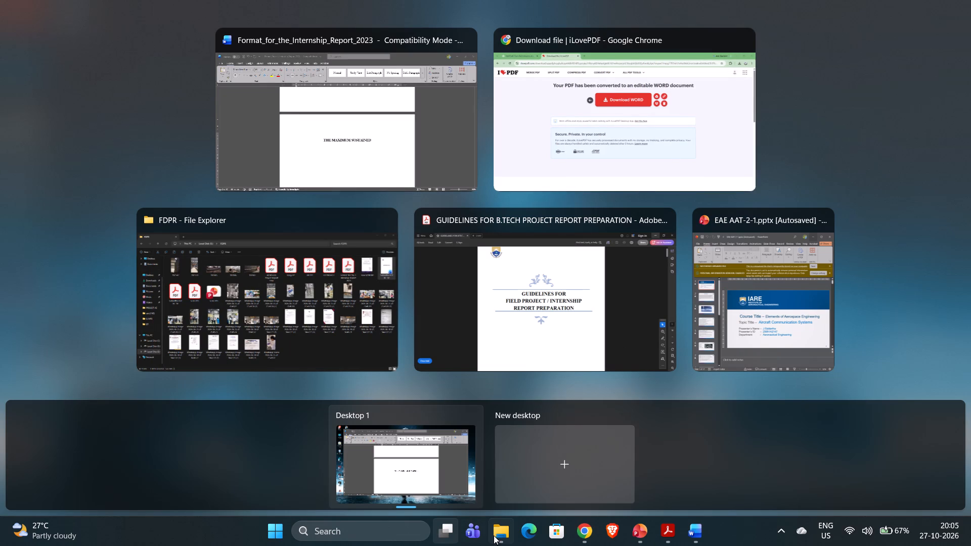
Open the 2026-08-20 19.28.45 MATLAB project list image from SEM 3 exam > PROJECT AE on drive E: to check the project title.
{"action": "left_click", "coordinate": [504, 451]}
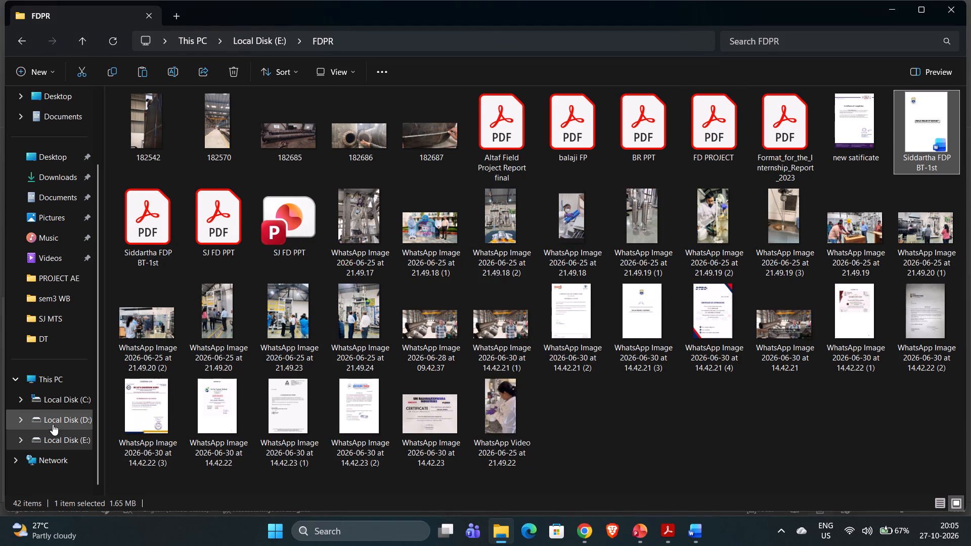
{"action": "left_click", "coordinate": [53, 440]}
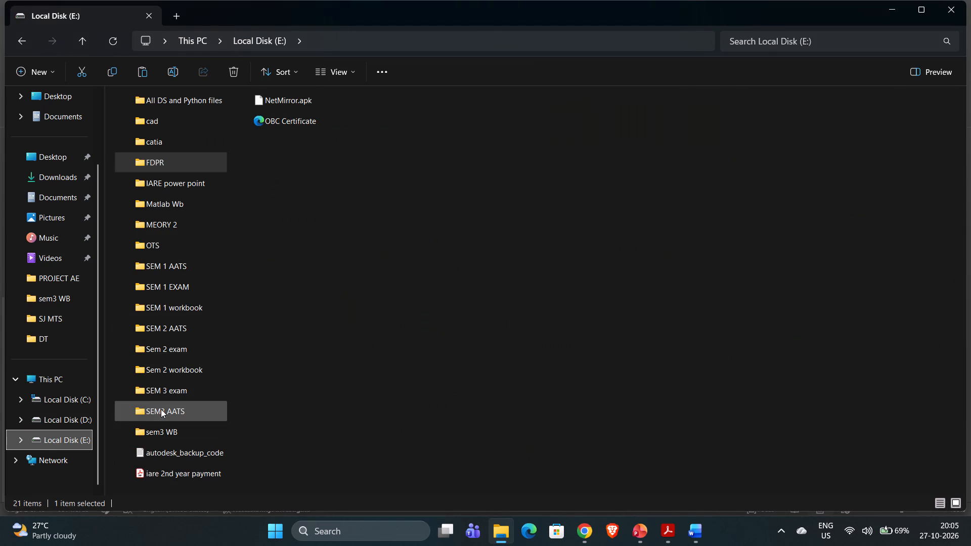
{"action": "double_click", "coordinate": [185, 197]}
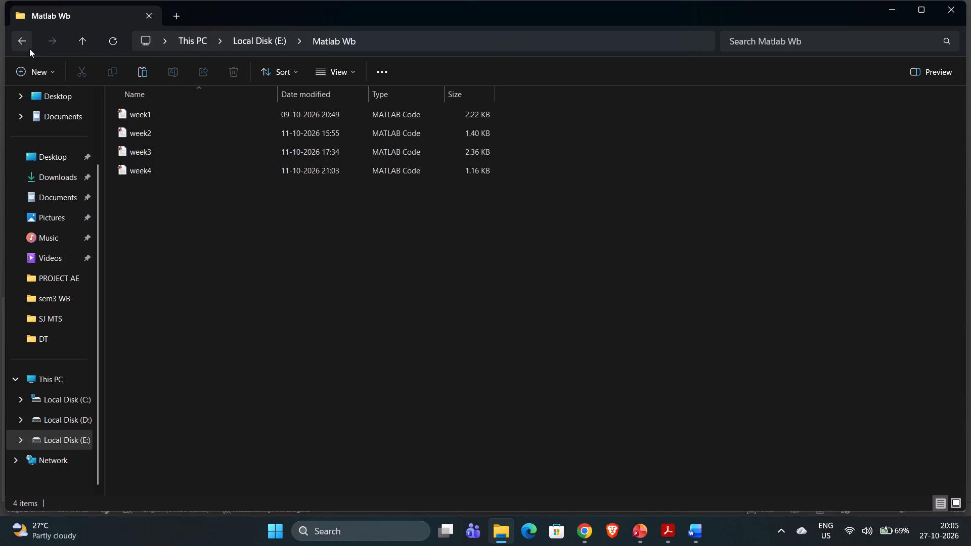
{"action": "left_click", "coordinate": [24, 47]}
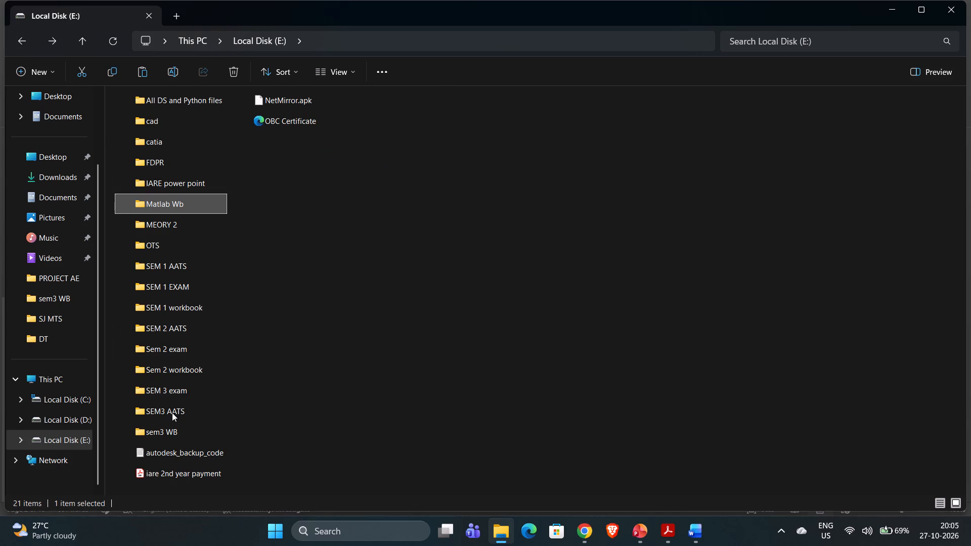
{"action": "double_click", "coordinate": [165, 380]}
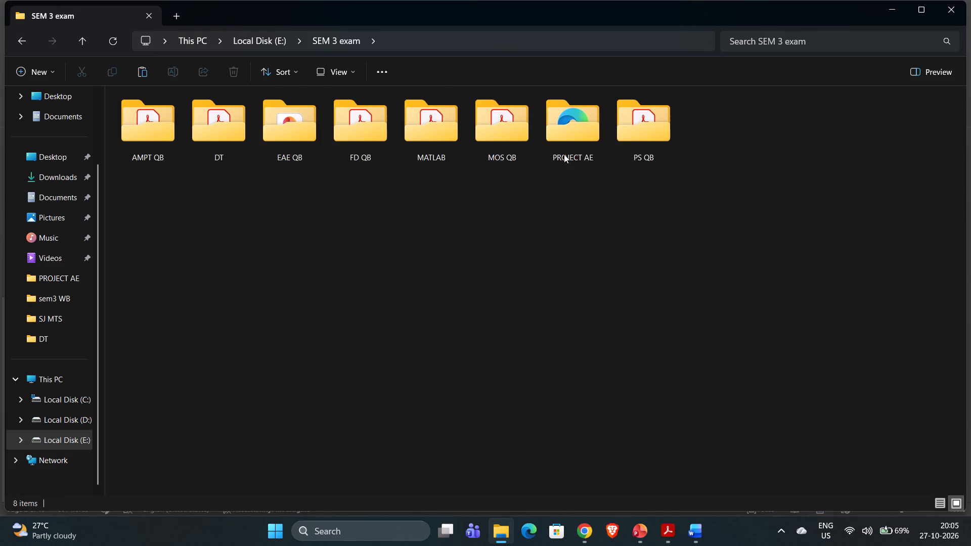
{"action": "double_click", "coordinate": [564, 155]}
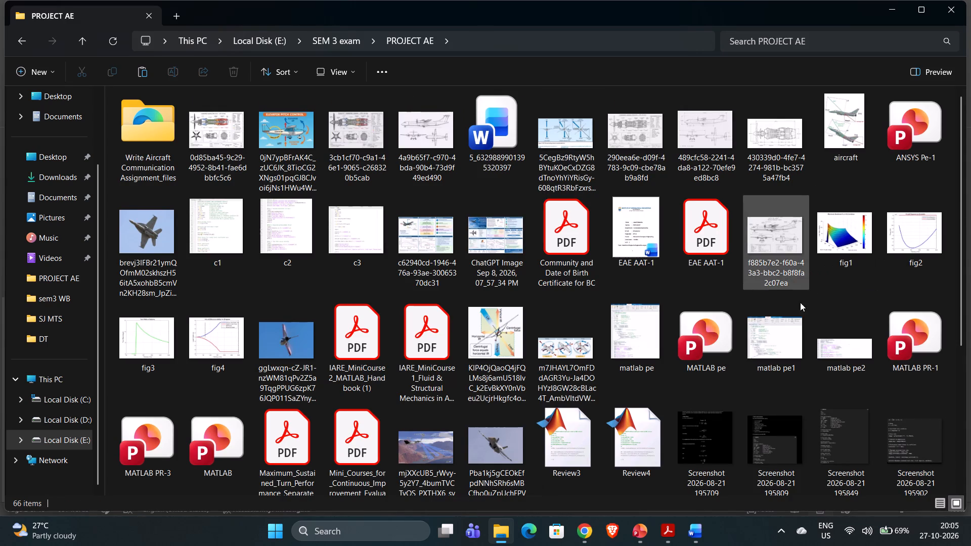
{"action": "scroll", "coordinate": [559, 394], "scroll_direction": "down", "scroll_amount": 4}
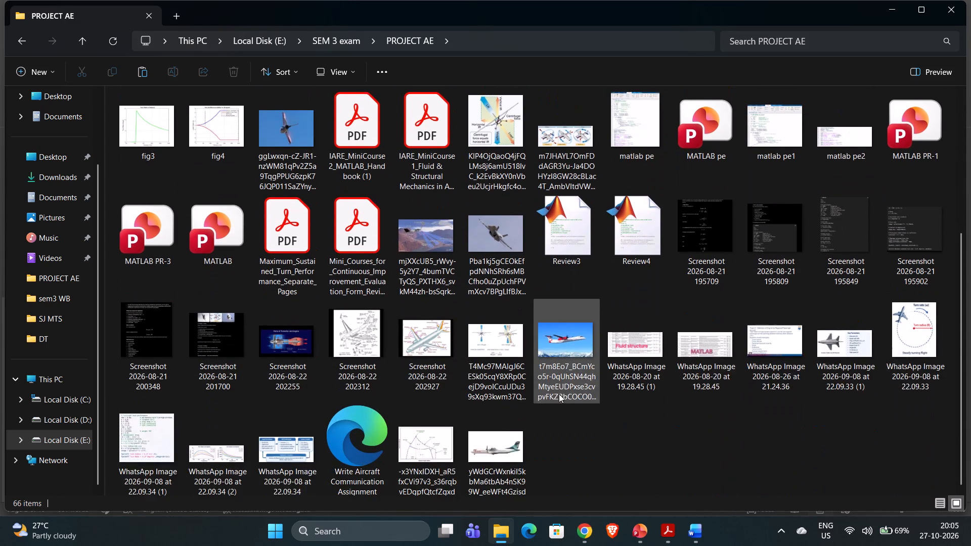
{"action": "double_click", "coordinate": [683, 327]}
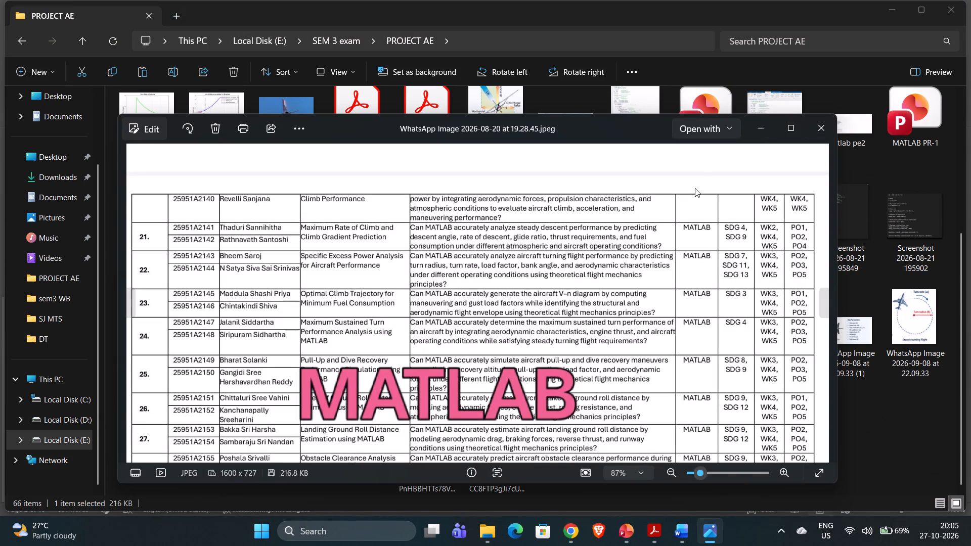
{"action": "left_click", "coordinate": [770, 130]}
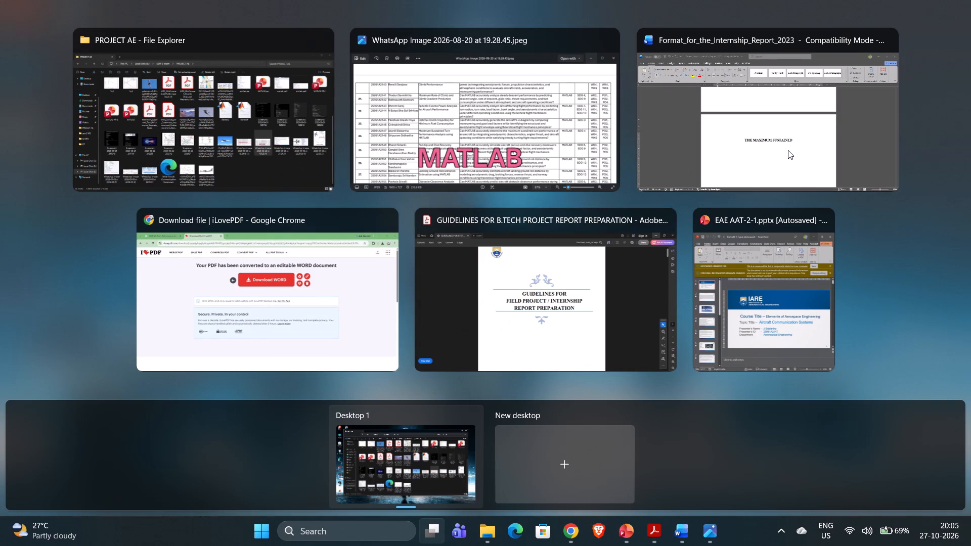
Switch back to the internship report format in Word and add "TURN" after "THE MAXIMUM SUSTAINED" in the page 2 title.
{"action": "left_click", "coordinate": [788, 150]}
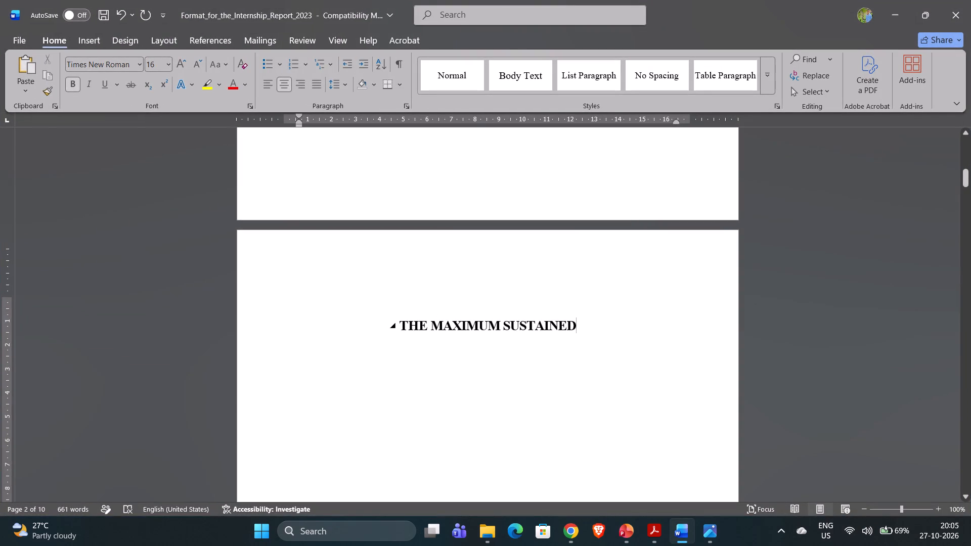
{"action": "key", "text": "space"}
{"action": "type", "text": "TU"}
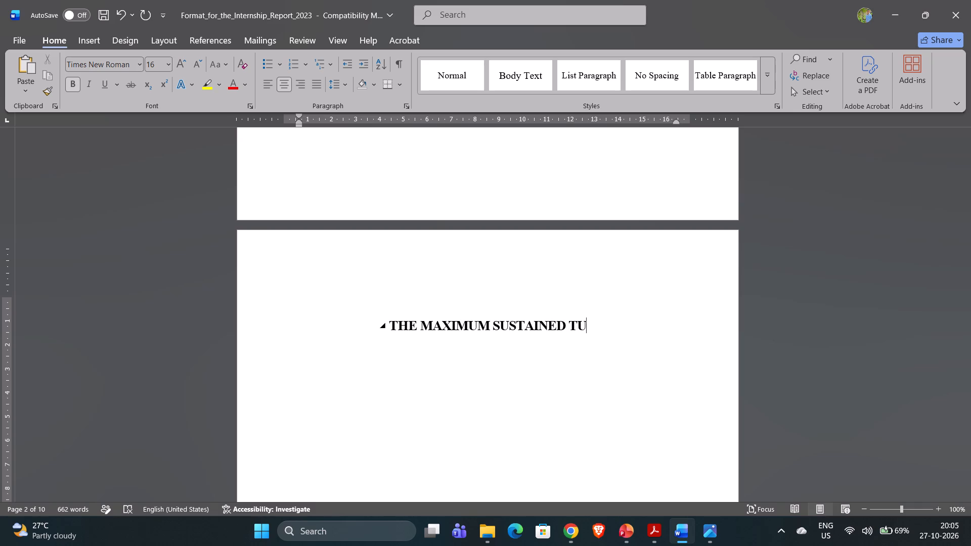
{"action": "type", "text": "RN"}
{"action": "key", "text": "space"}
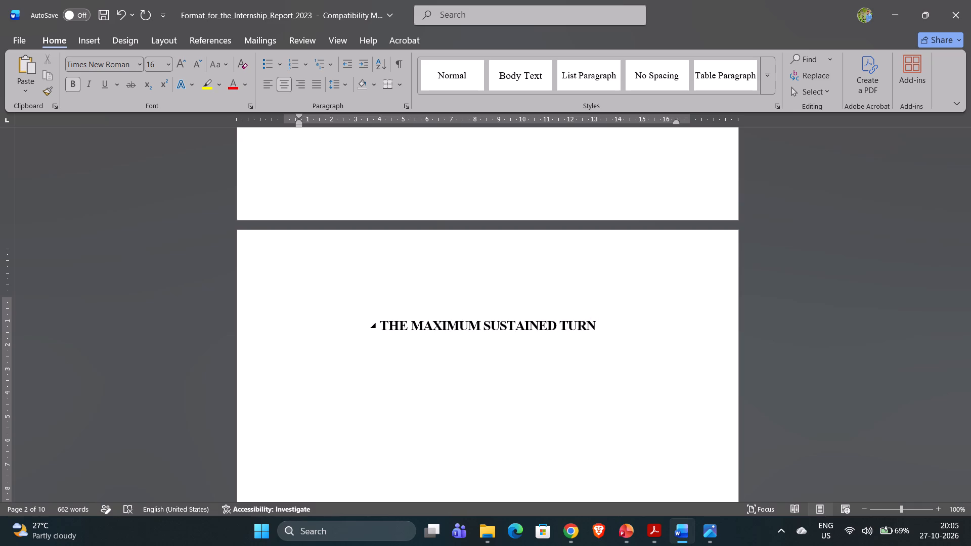
Widen the gaps between the words of "THE MAXIMUM SUSTAINED TURN" with one extra space each.
{"action": "left_click", "coordinate": [410, 326]}
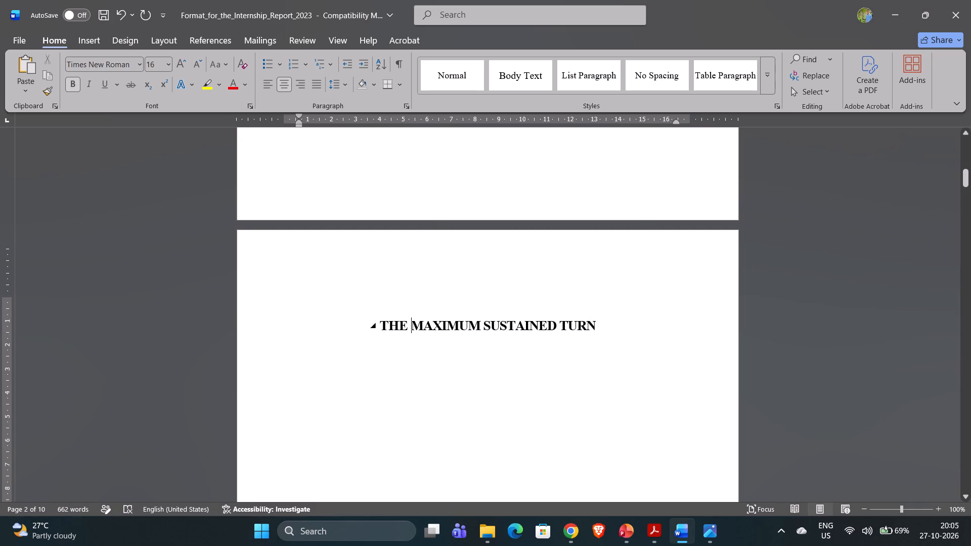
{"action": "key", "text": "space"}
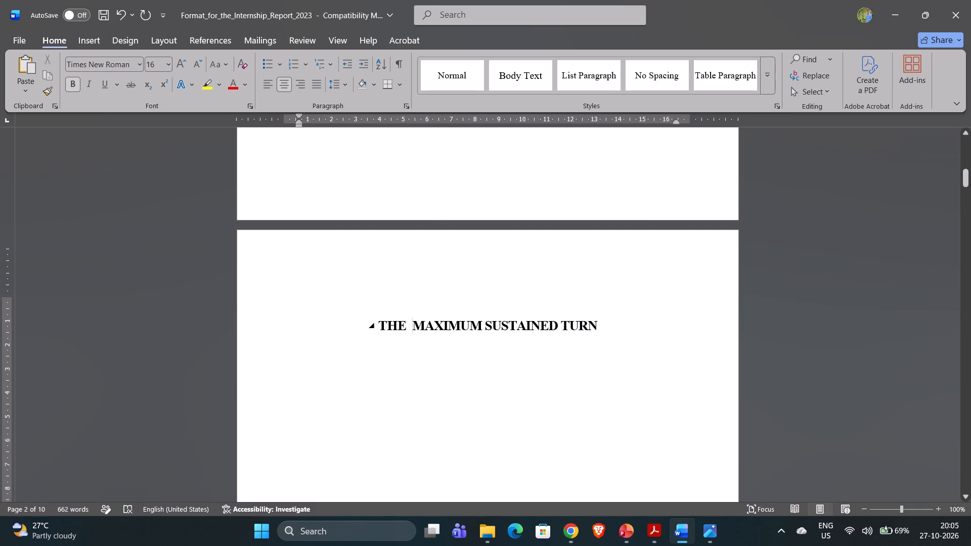
{"action": "left_click", "coordinate": [484, 326]}
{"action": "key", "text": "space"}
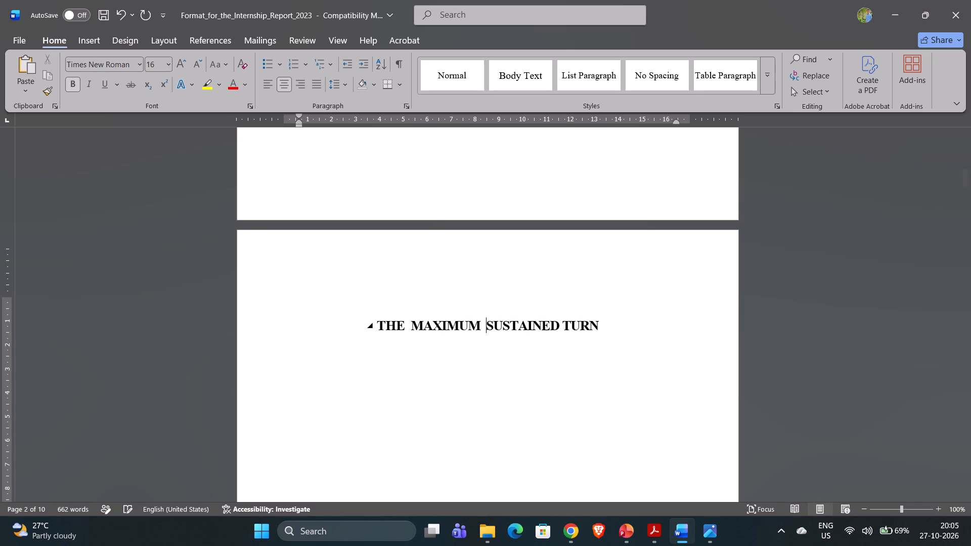
{"action": "left_click", "coordinate": [561, 328]}
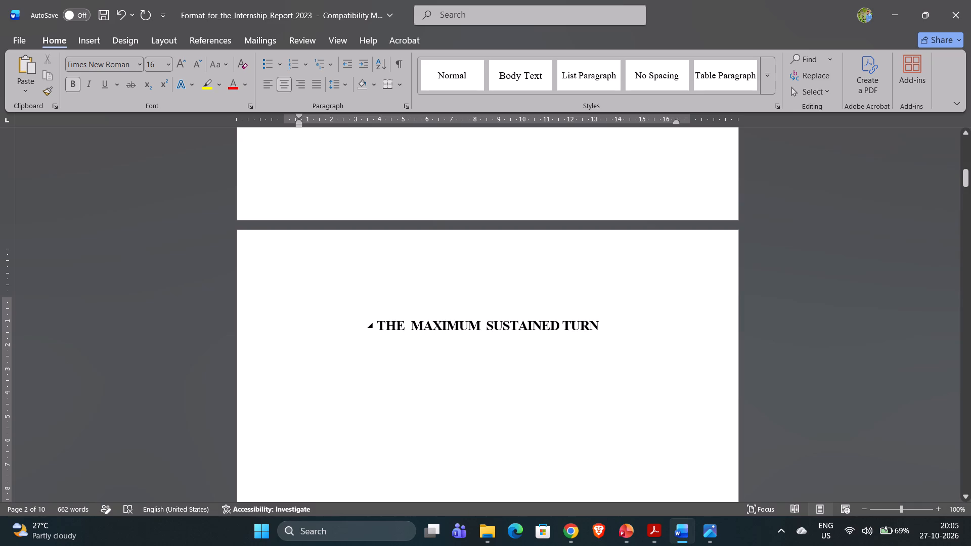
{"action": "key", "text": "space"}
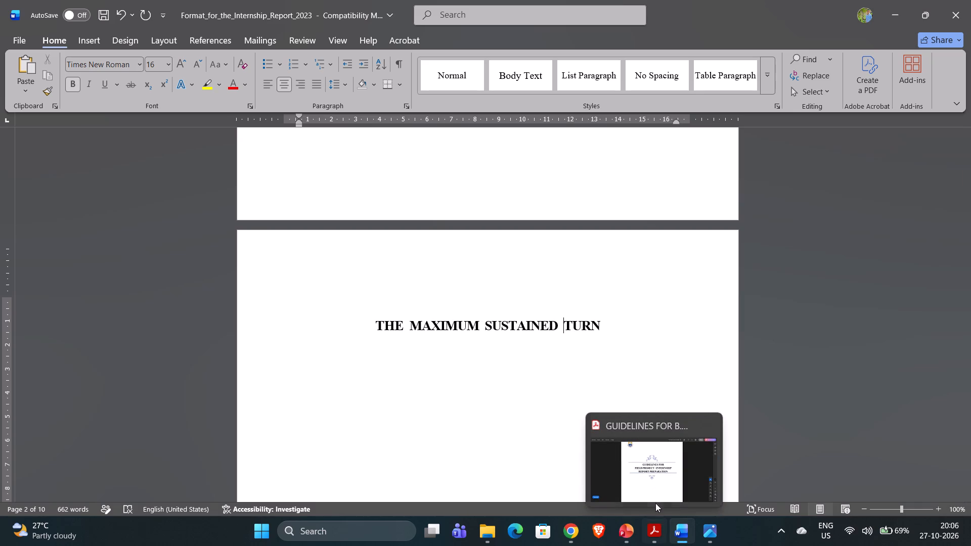
Switch to the project report guidelines PDF in Acrobat and examine the sample title page.
{"action": "left_click", "coordinate": [653, 488]}
{"action": "scroll", "coordinate": [549, 364], "scroll_direction": "down", "scroll_amount": 3}
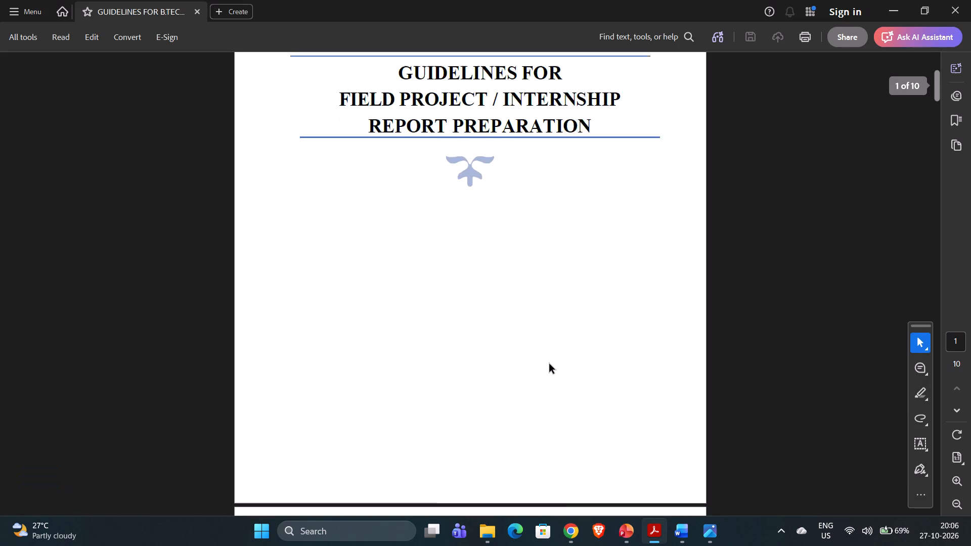
{"action": "scroll", "coordinate": [549, 364], "scroll_direction": "down", "scroll_amount": 1}
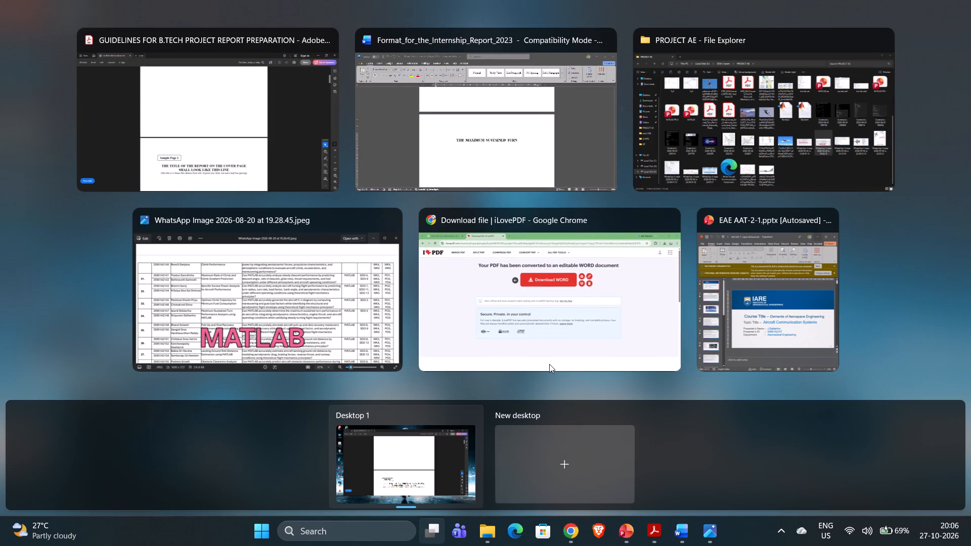
Switch back to the Word report and append "PERFORMANCE" to the page 2 title, two spaces after "TURN".
{"action": "left_click", "coordinate": [464, 154]}
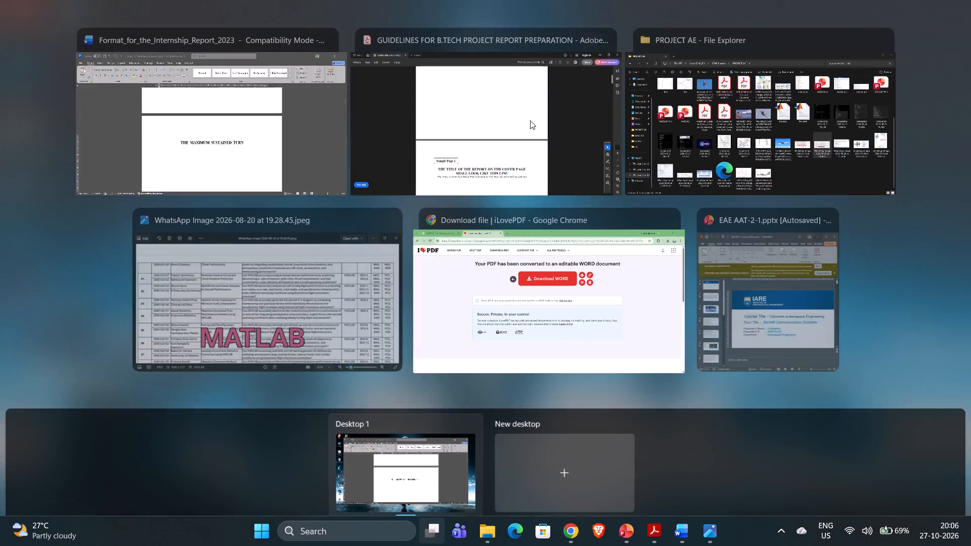
{"action": "left_click", "coordinate": [504, 98]}
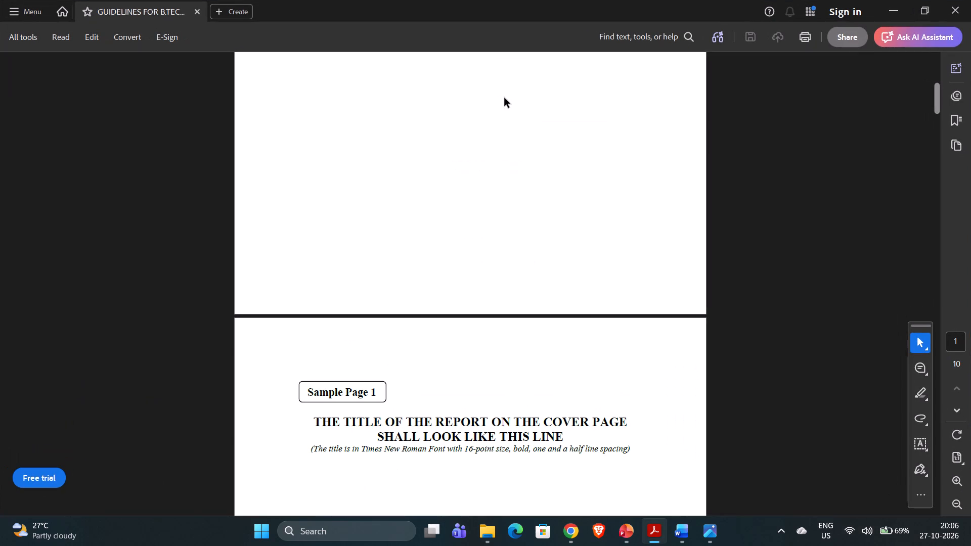
{"action": "left_click", "coordinate": [478, 108]}
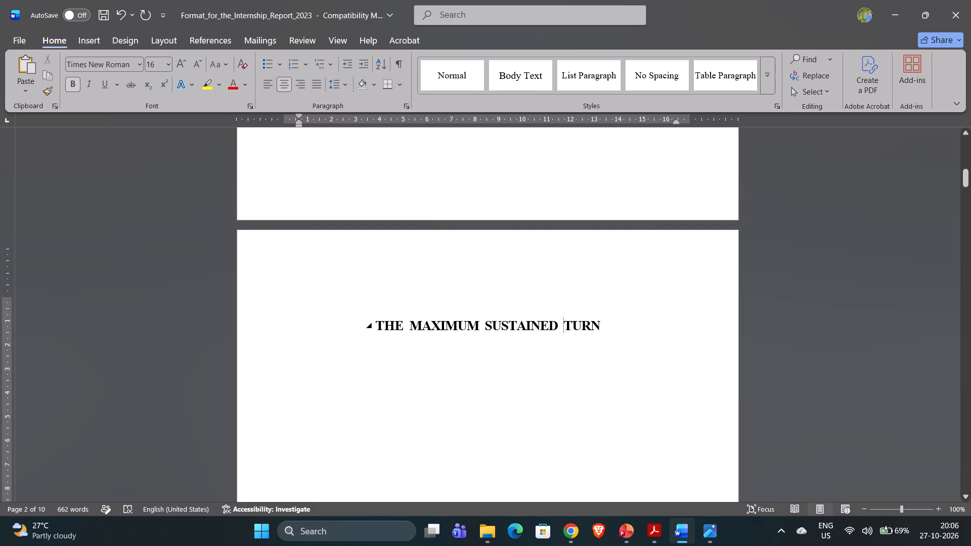
{"action": "left_click", "coordinate": [607, 324]}
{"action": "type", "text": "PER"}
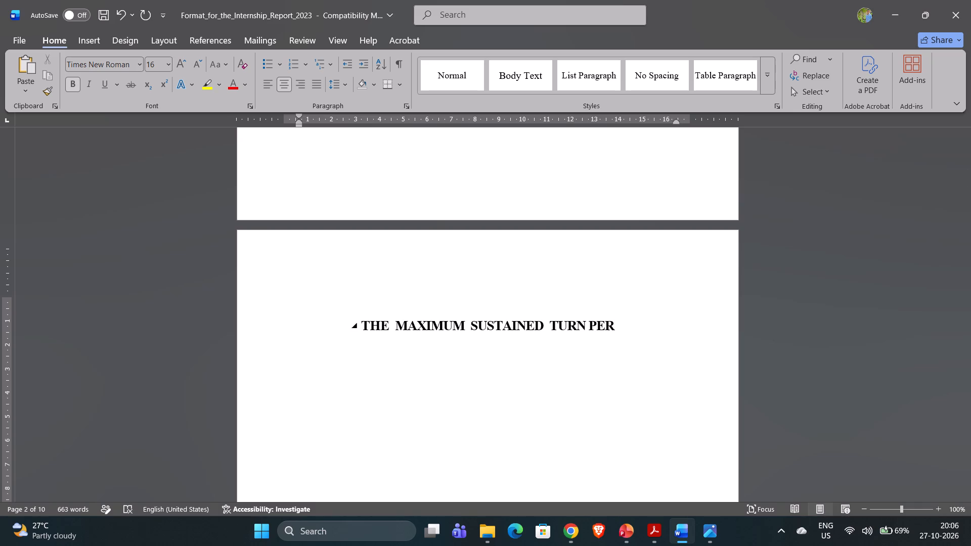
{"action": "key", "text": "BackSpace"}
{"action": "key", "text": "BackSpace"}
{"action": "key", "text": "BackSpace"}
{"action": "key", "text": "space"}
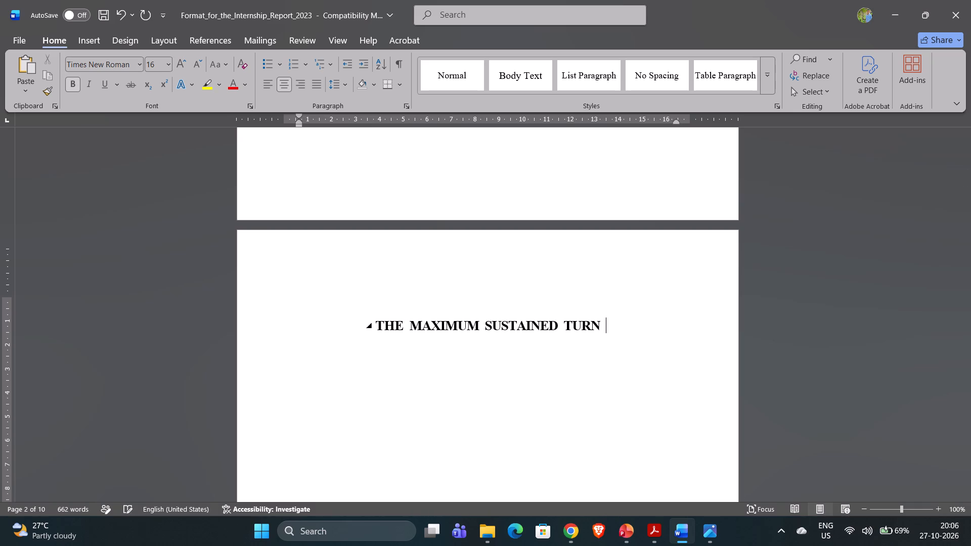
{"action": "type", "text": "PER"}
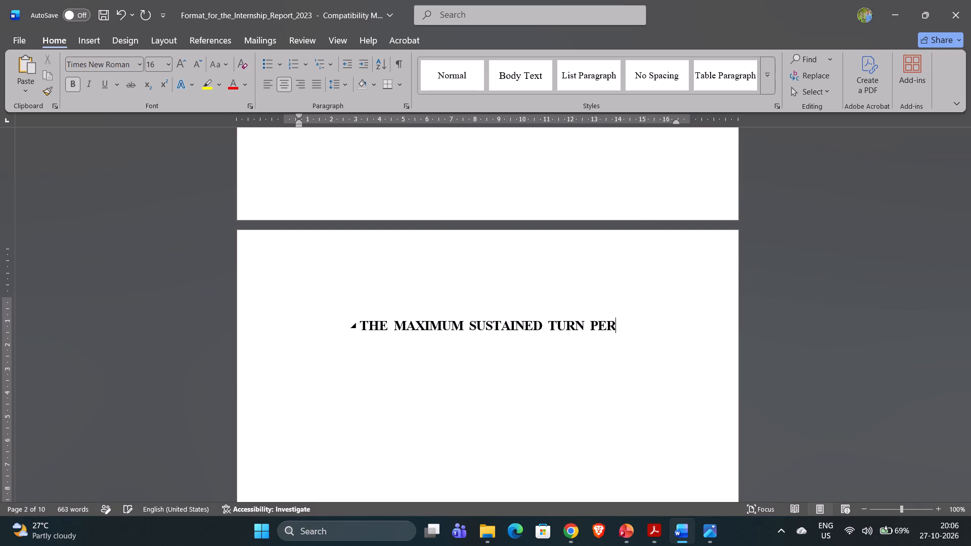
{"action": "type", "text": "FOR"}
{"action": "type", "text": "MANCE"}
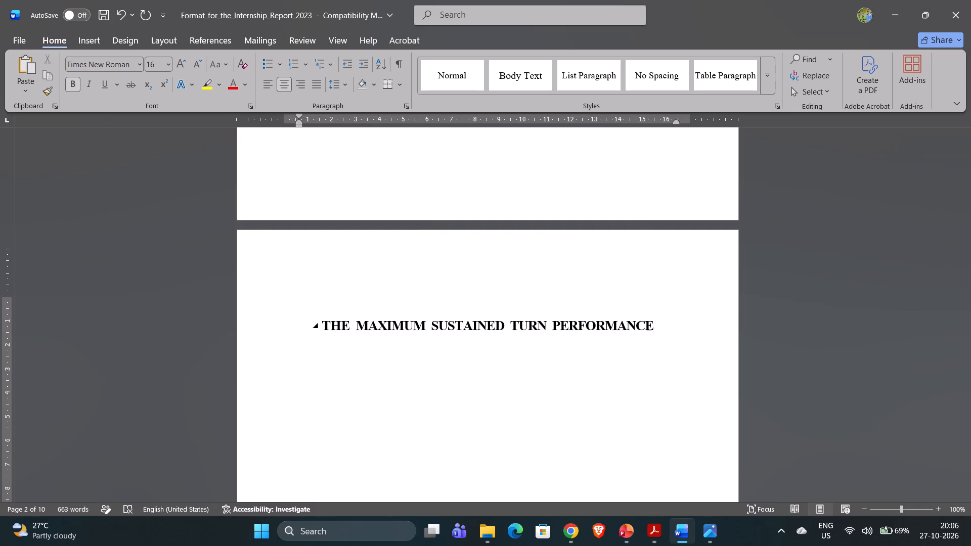
Complete the page 2 title with "USING MATLAB", leaving two spaces before each of these words.
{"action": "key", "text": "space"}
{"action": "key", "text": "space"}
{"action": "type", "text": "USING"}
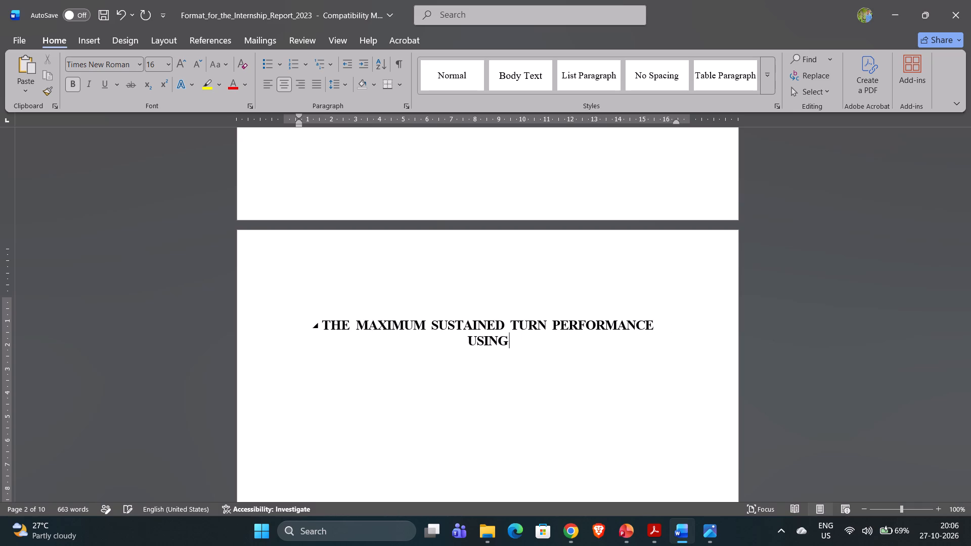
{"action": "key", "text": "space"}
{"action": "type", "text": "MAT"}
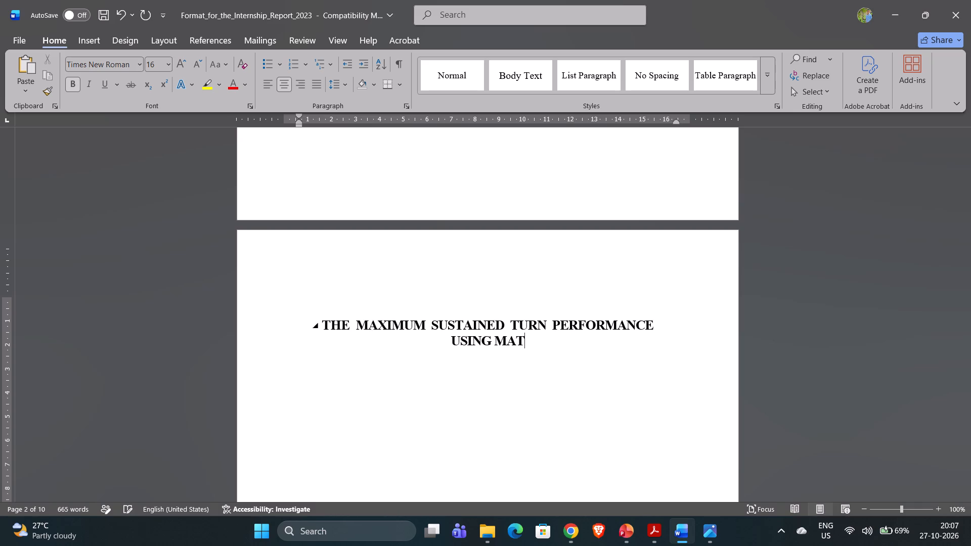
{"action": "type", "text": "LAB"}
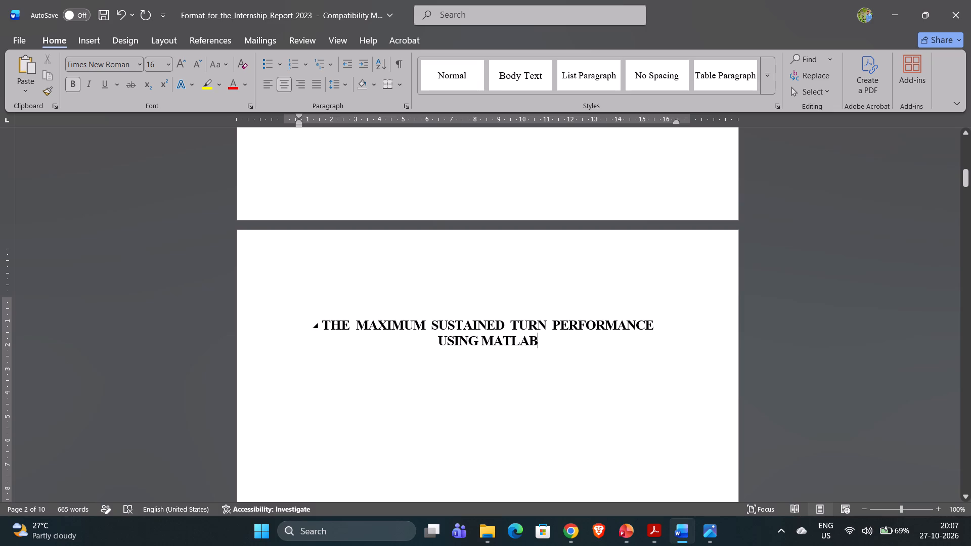
{"action": "left_click", "coordinate": [481, 346]}
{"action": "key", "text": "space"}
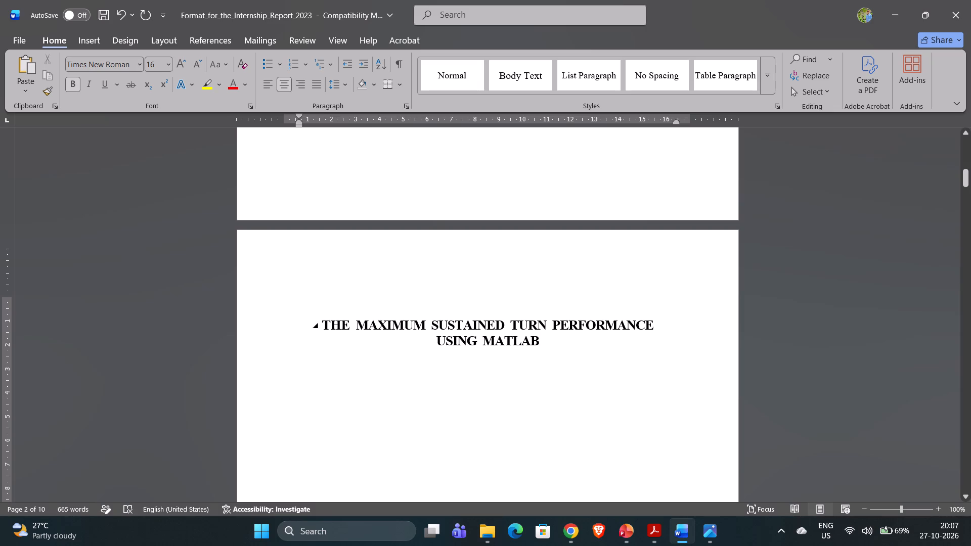
Ignore the grammar suggestions for "THE MAXIMUM", "SUSTAINED TURN" and "PERFORMANCE USING" in the page 2 title.
{"action": "left_click_drag", "start_coordinate": [321, 318], "coordinate": [566, 346]}
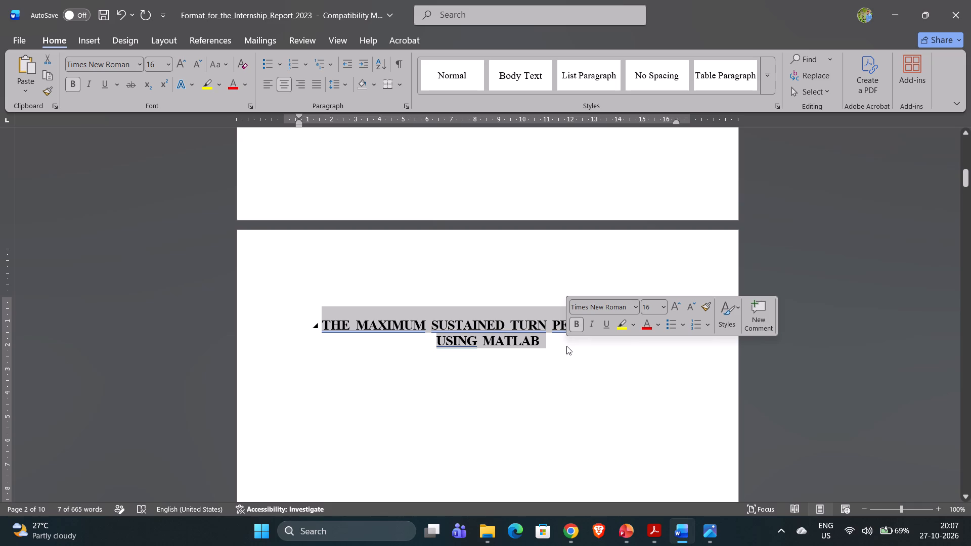
{"action": "left_click", "coordinate": [801, 250]}
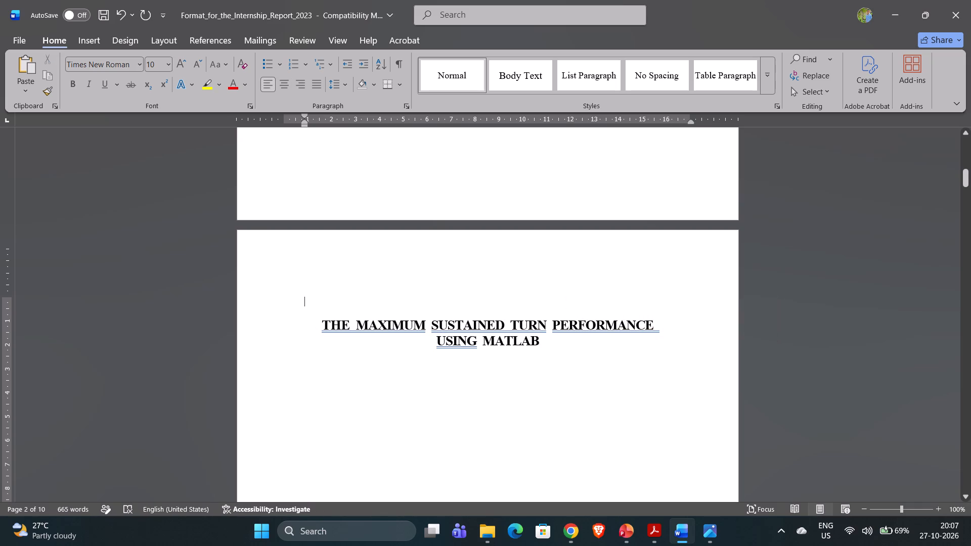
{"action": "left_click", "coordinate": [356, 330]}
{"action": "right_click", "coordinate": [356, 330]}
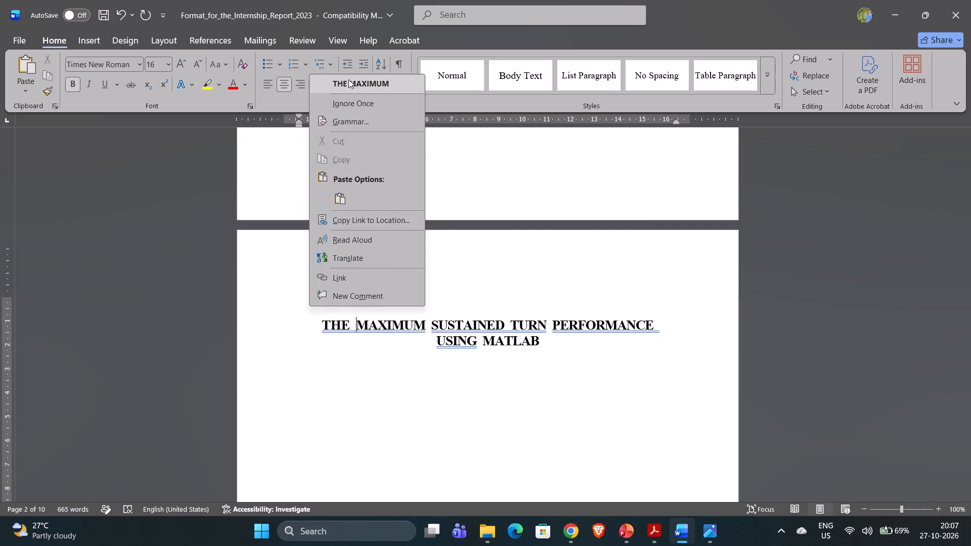
{"action": "left_click", "coordinate": [347, 96]}
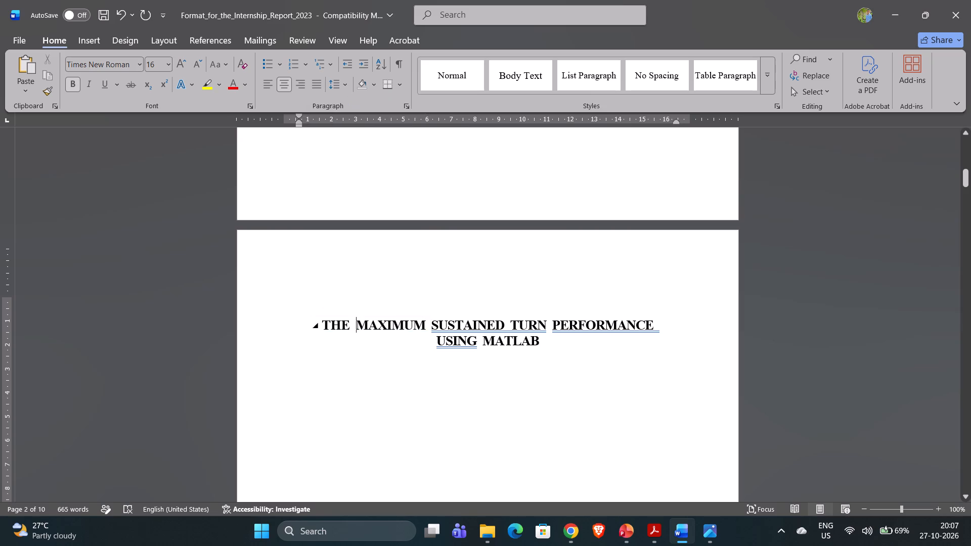
{"action": "left_click", "coordinate": [475, 330]}
{"action": "right_click", "coordinate": [475, 330]}
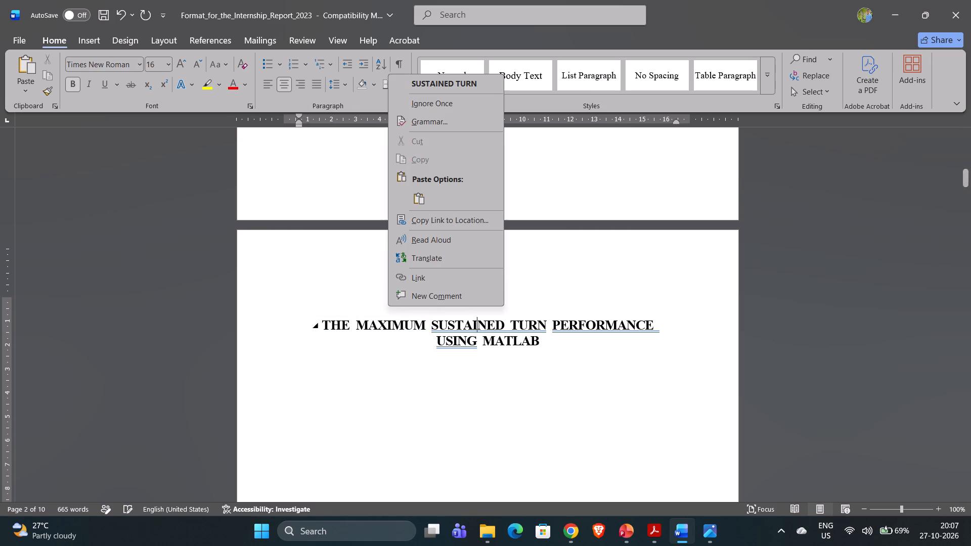
{"action": "left_click", "coordinate": [449, 105]}
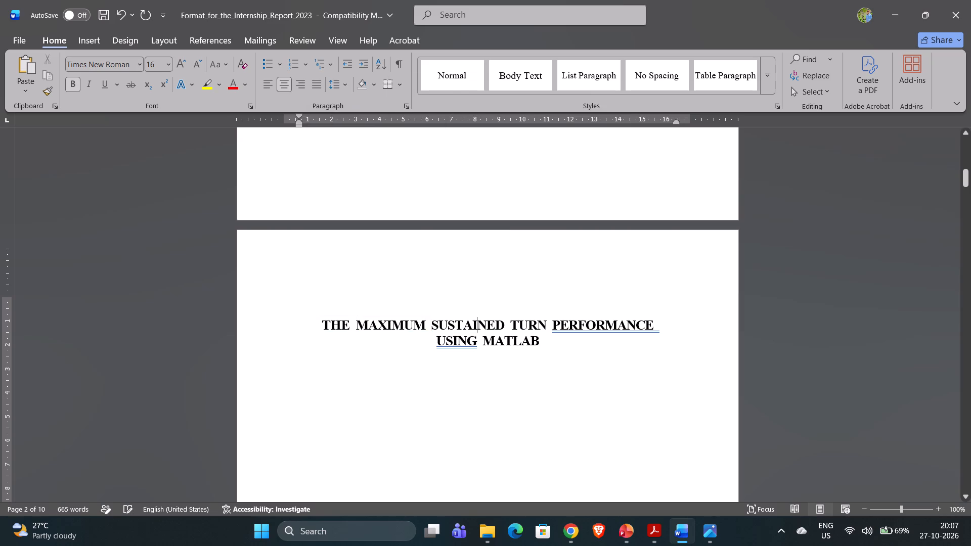
{"action": "left_click", "coordinate": [588, 330]}
{"action": "right_click", "coordinate": [588, 330]}
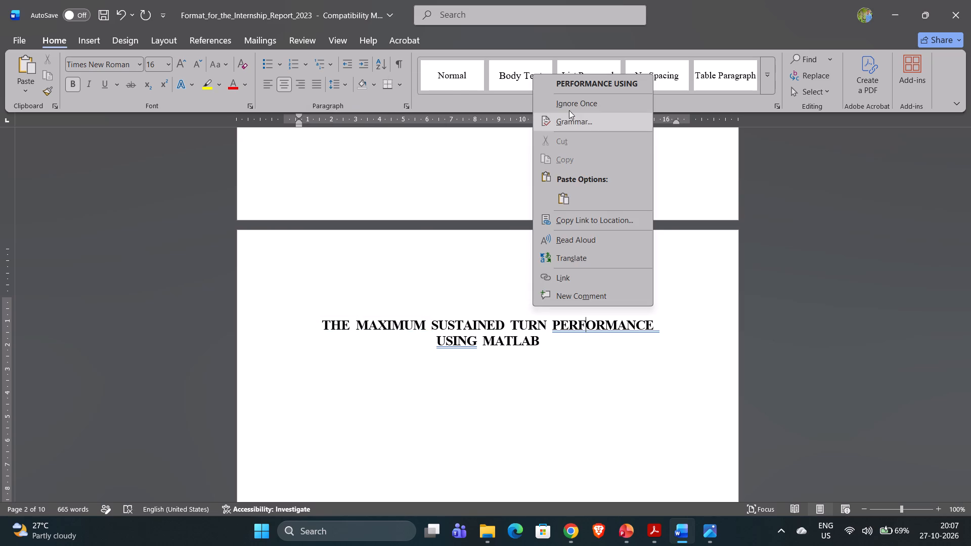
{"action": "left_click", "coordinate": [566, 100]}
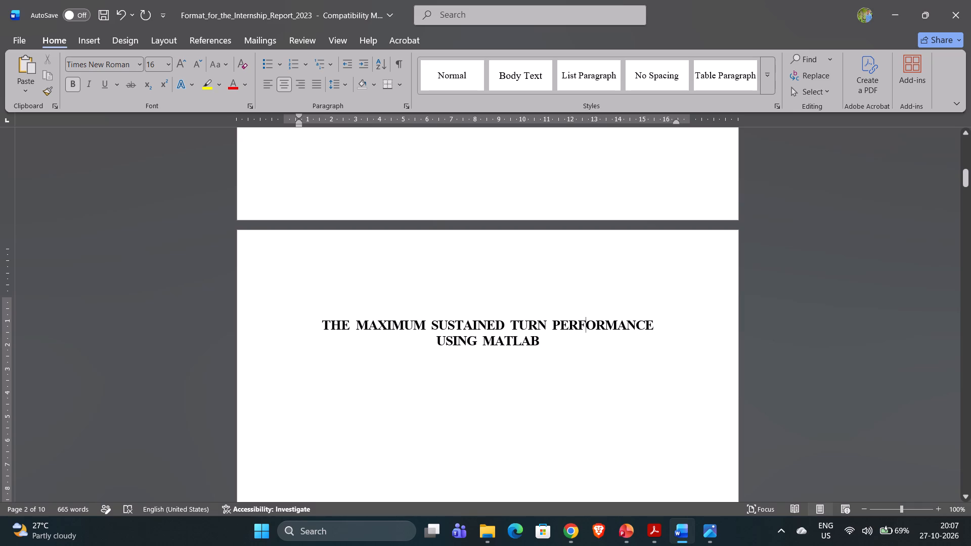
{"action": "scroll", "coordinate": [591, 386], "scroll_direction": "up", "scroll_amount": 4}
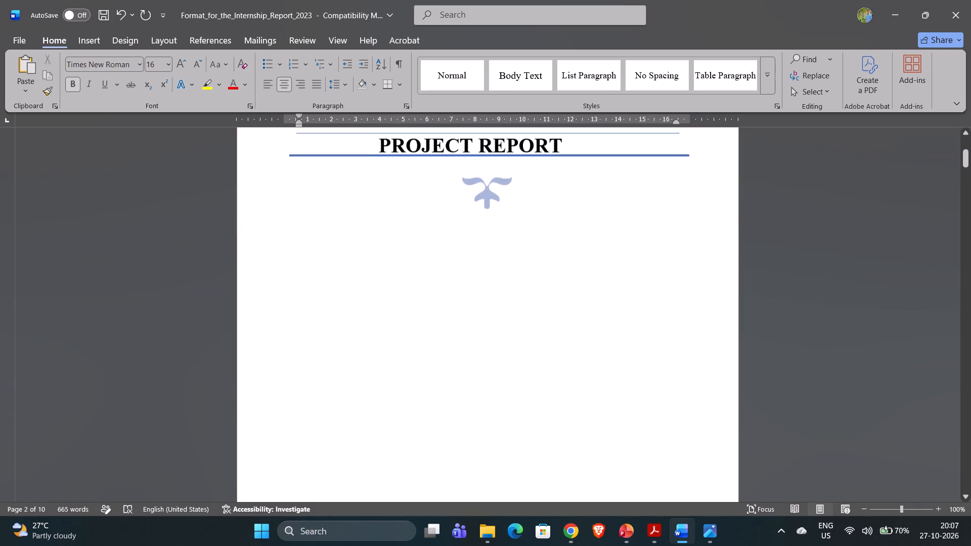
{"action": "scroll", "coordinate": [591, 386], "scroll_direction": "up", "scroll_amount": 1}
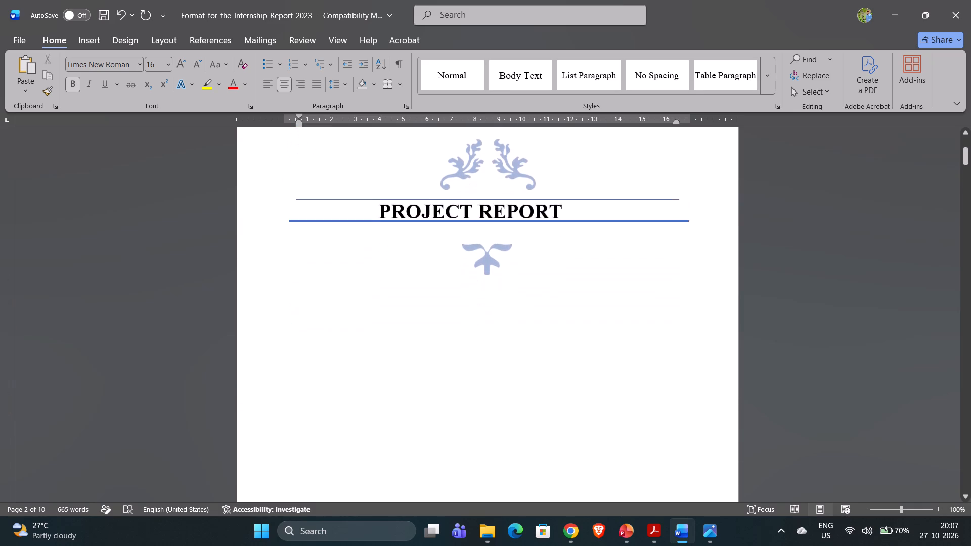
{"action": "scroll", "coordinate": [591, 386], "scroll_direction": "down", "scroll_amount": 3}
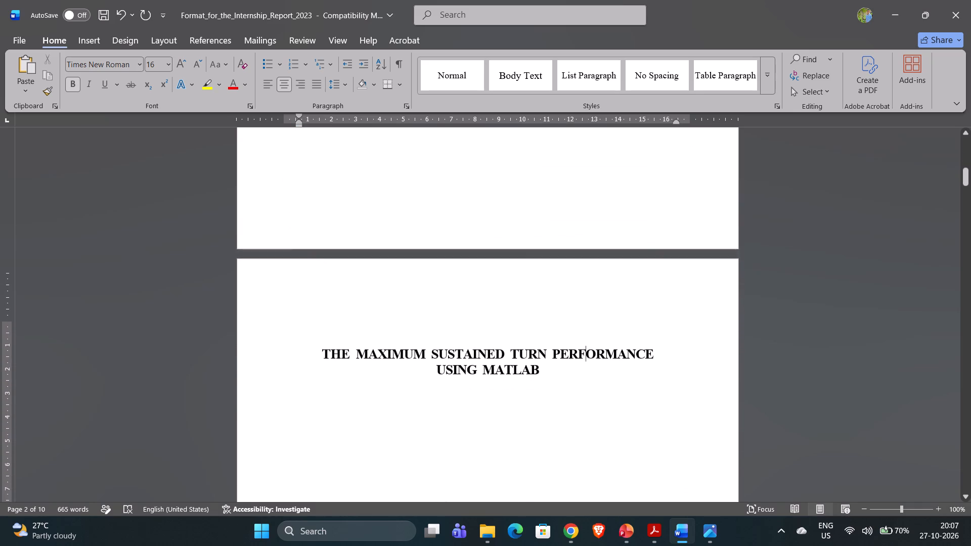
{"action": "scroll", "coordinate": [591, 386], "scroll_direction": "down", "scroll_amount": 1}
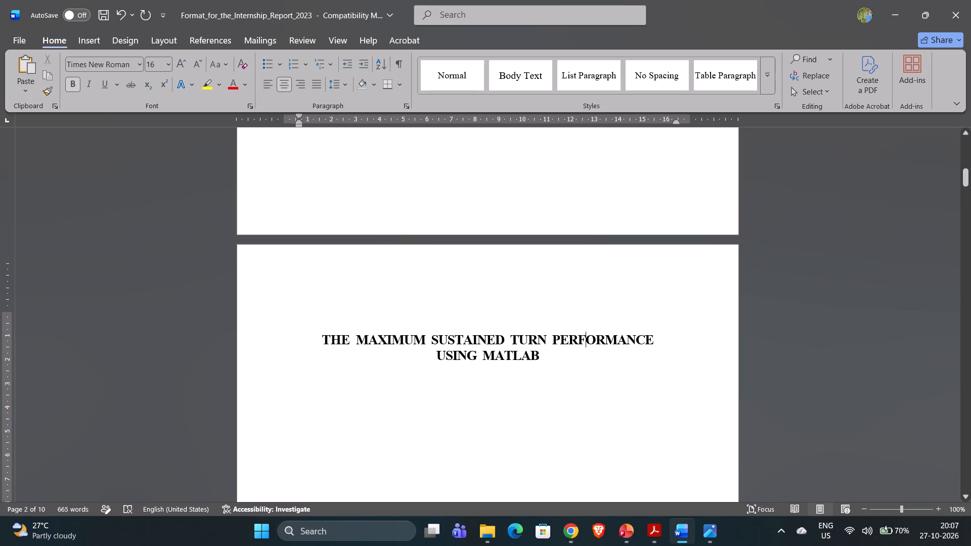
Replace the sample candidate name above "Roll No." on page 2 with the report author's initial and name.
{"action": "scroll", "coordinate": [591, 386], "scroll_direction": "down", "scroll_amount": 2}
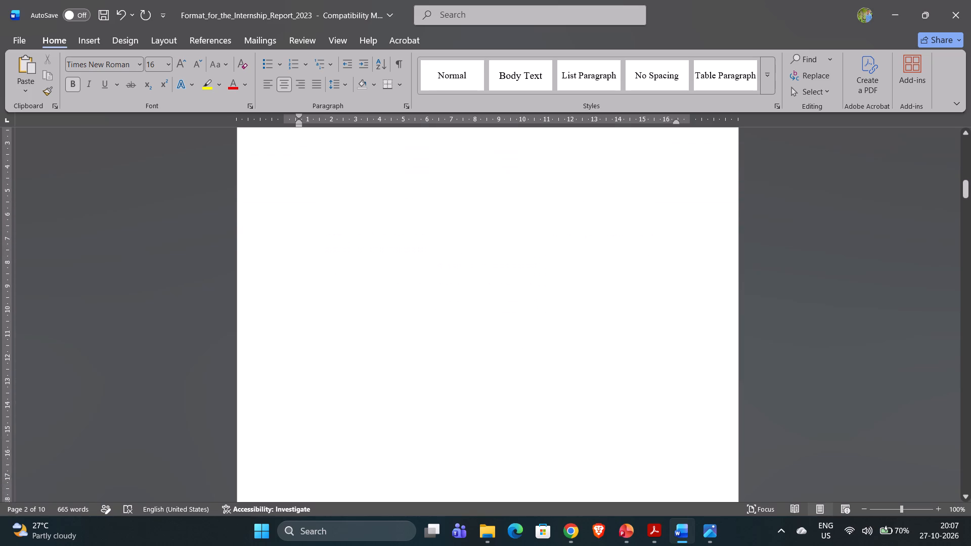
{"action": "scroll", "coordinate": [591, 386], "scroll_direction": "down", "scroll_amount": 1}
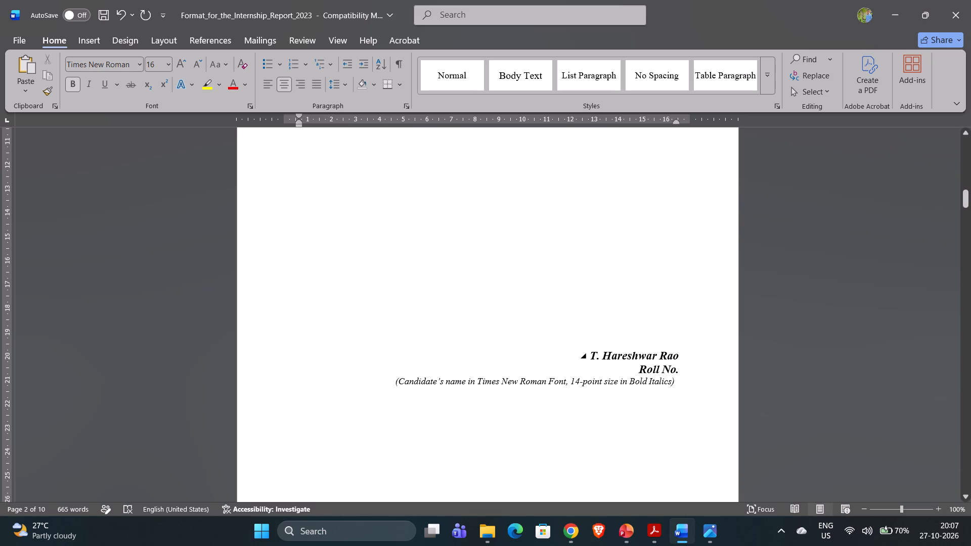
{"action": "left_click", "coordinate": [597, 355]}
{"action": "key", "text": "BackSpace"}
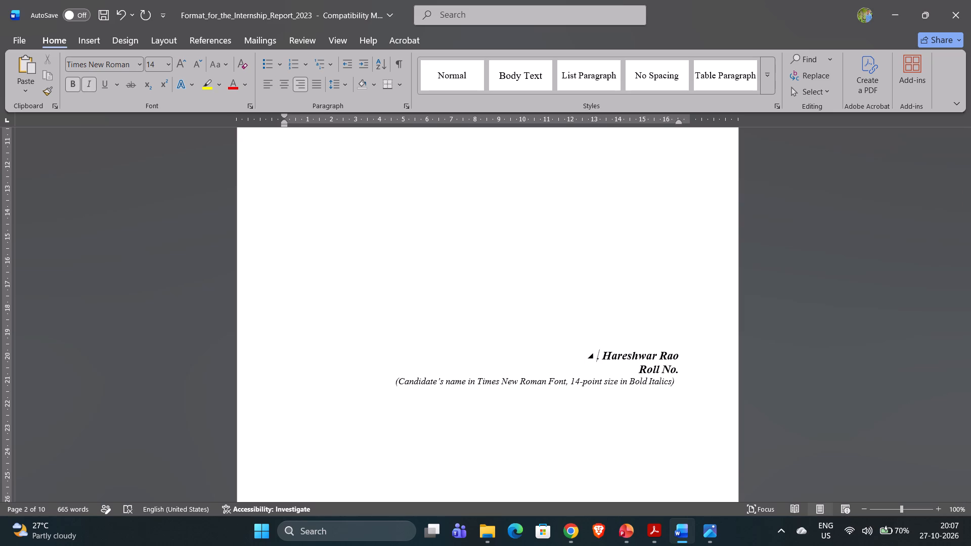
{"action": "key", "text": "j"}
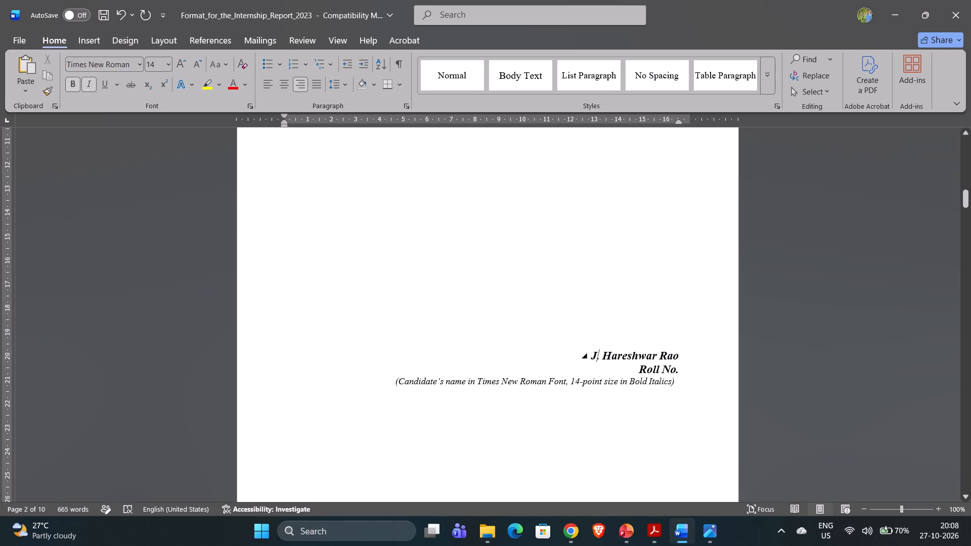
{"action": "left_click", "coordinate": [605, 355]}
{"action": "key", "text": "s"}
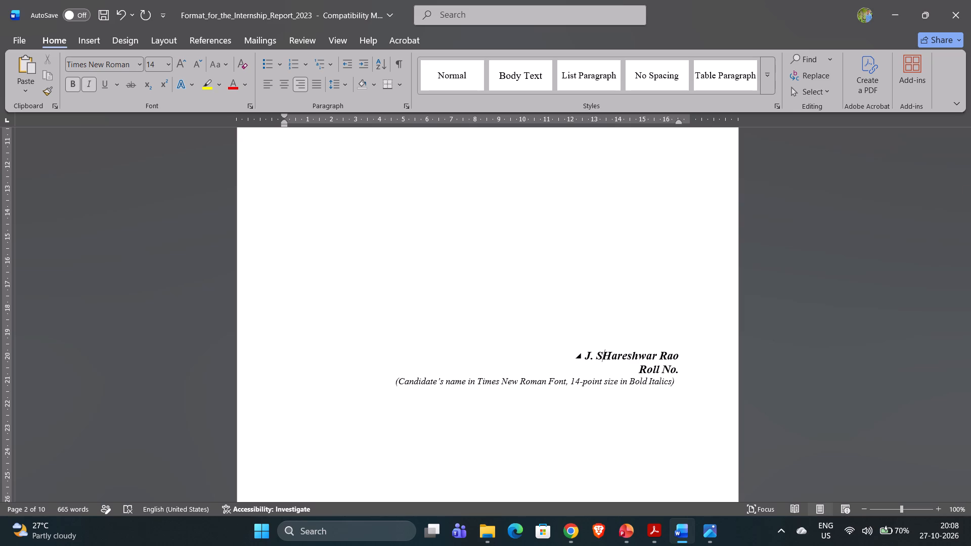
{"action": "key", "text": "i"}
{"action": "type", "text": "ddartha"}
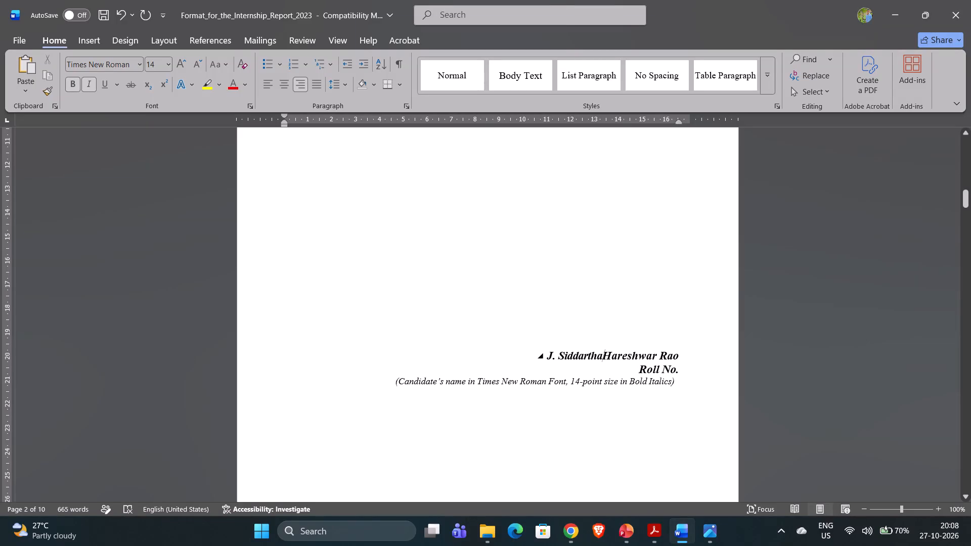
{"action": "left_click_drag", "start_coordinate": [607, 355], "coordinate": [664, 358]}
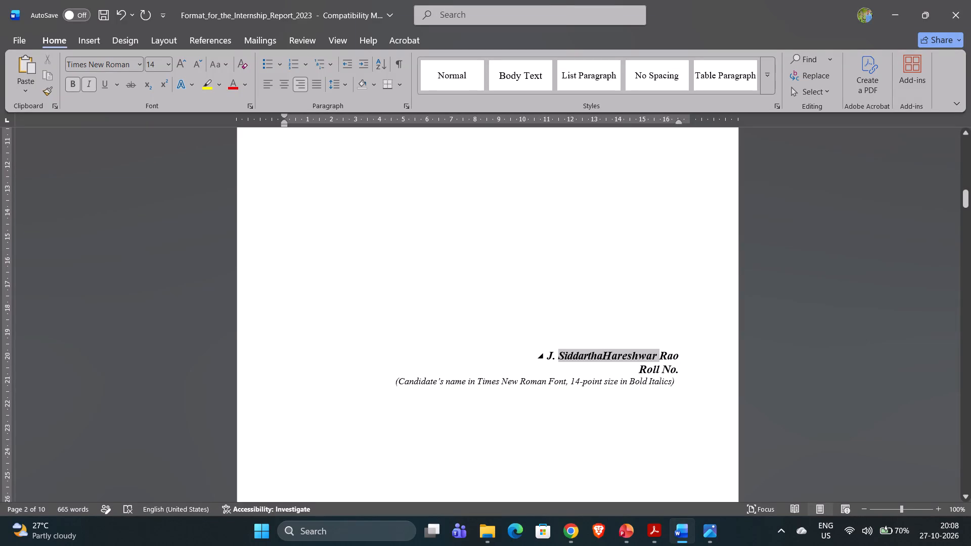
{"action": "left_click_drag", "start_coordinate": [664, 358], "coordinate": [680, 358]}
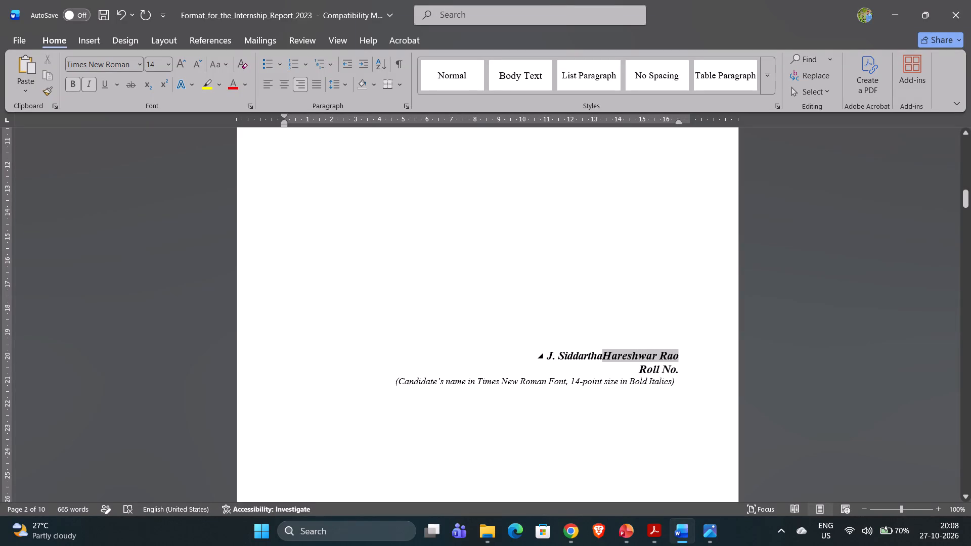
{"action": "left_click_drag", "start_coordinate": [680, 358], "coordinate": [681, 358]}
{"action": "key", "text": "BackSpace"}
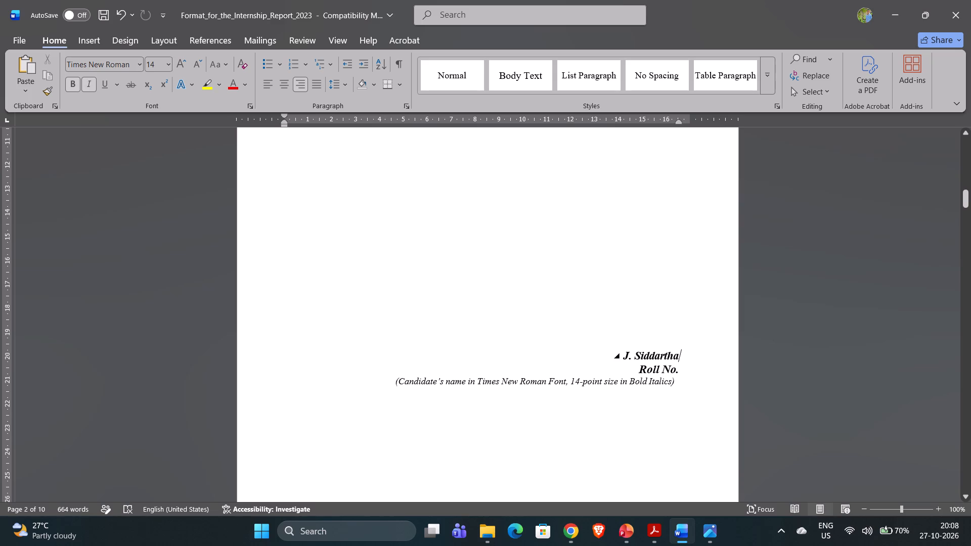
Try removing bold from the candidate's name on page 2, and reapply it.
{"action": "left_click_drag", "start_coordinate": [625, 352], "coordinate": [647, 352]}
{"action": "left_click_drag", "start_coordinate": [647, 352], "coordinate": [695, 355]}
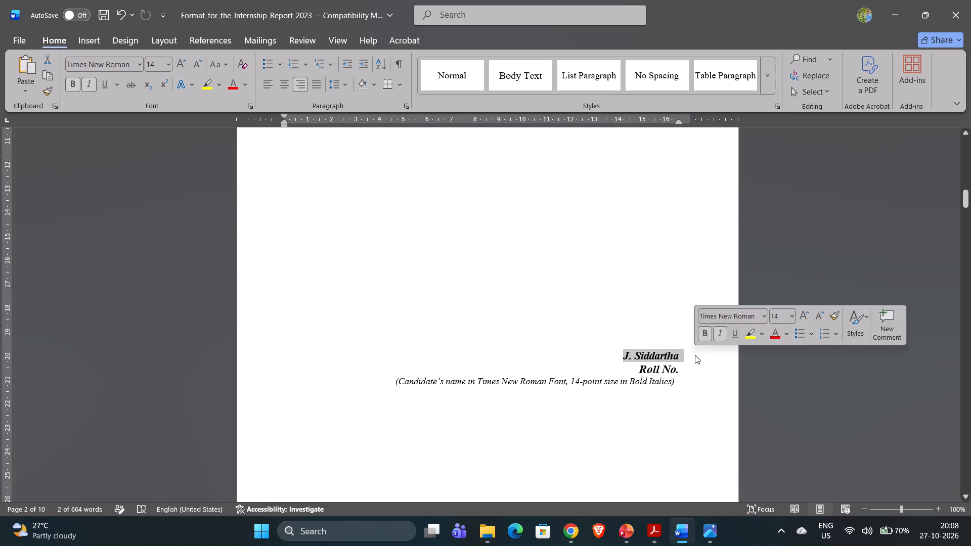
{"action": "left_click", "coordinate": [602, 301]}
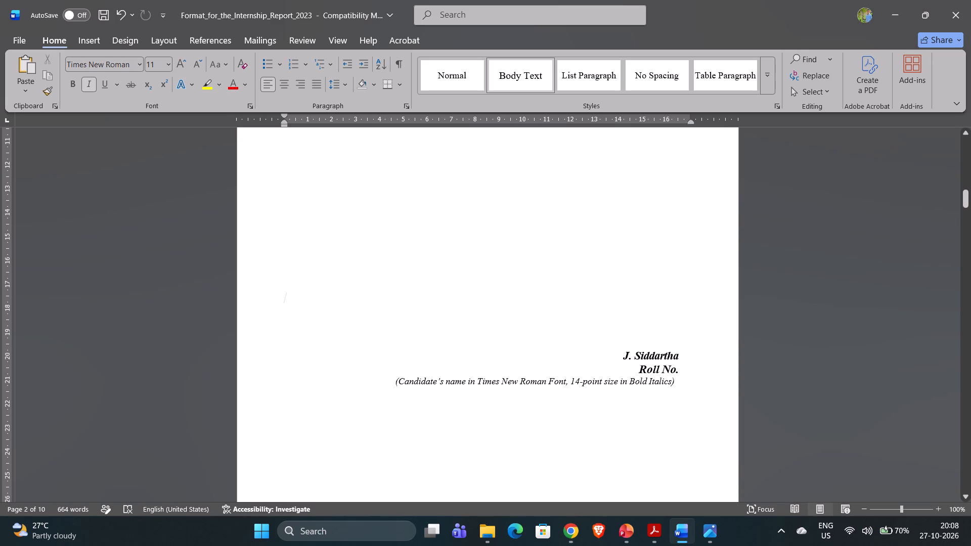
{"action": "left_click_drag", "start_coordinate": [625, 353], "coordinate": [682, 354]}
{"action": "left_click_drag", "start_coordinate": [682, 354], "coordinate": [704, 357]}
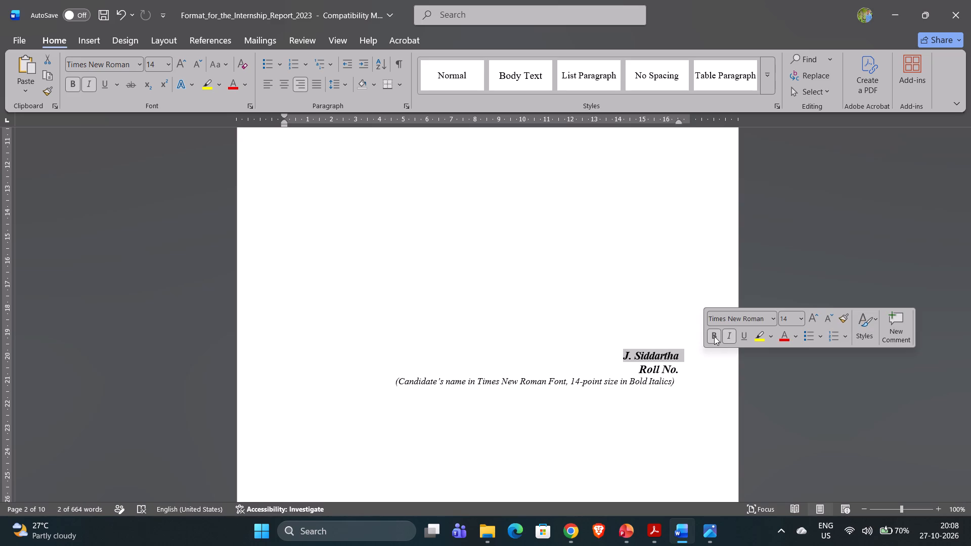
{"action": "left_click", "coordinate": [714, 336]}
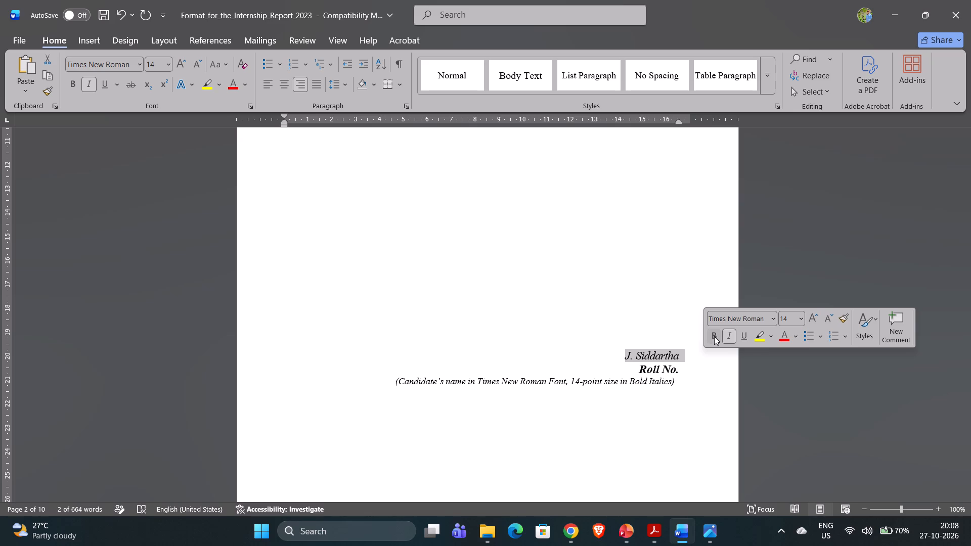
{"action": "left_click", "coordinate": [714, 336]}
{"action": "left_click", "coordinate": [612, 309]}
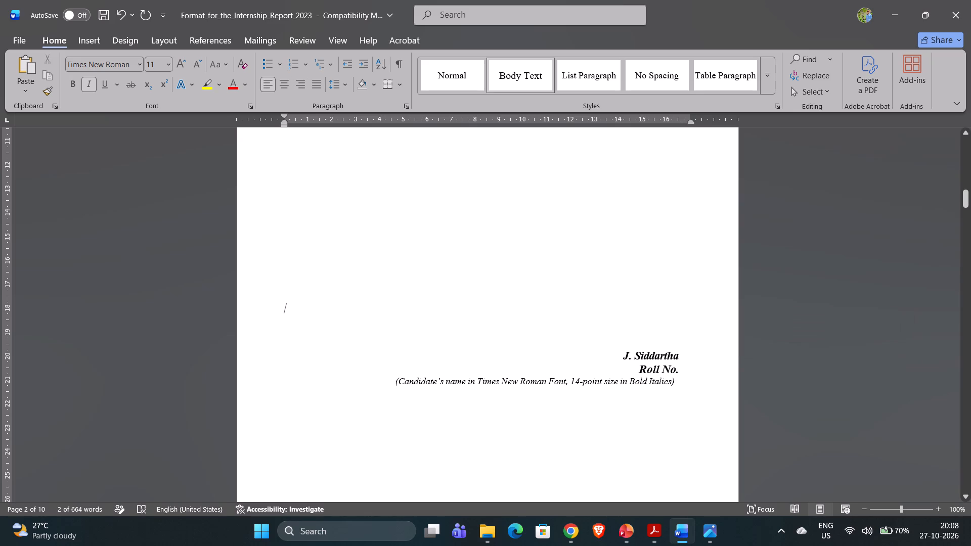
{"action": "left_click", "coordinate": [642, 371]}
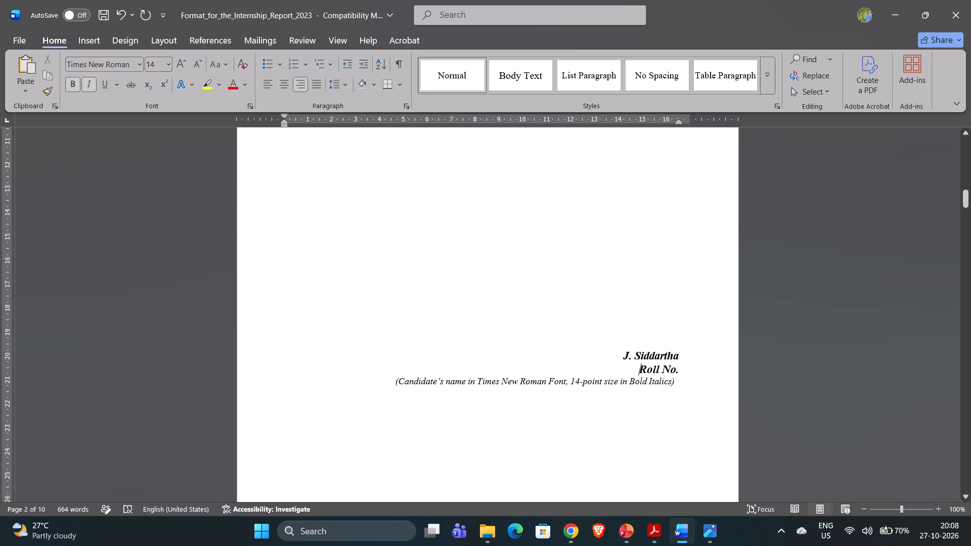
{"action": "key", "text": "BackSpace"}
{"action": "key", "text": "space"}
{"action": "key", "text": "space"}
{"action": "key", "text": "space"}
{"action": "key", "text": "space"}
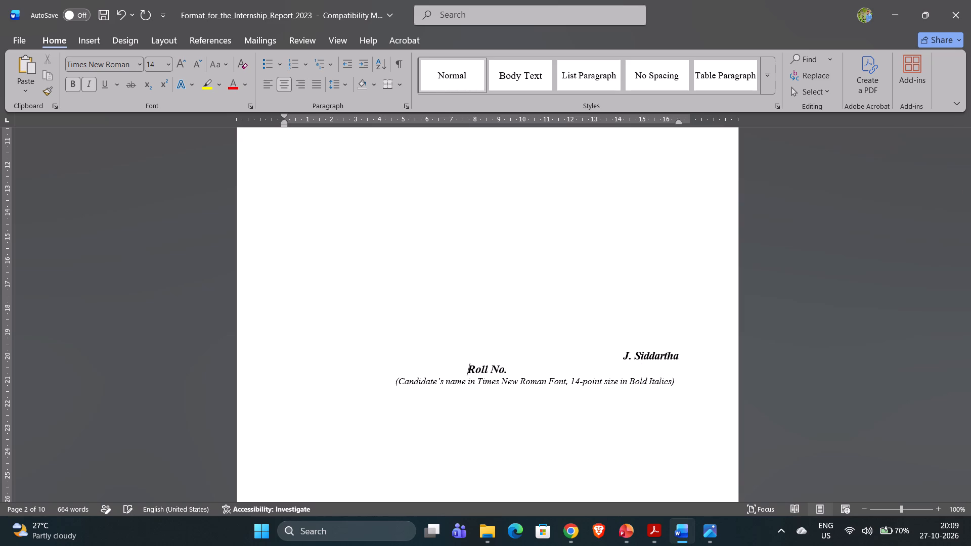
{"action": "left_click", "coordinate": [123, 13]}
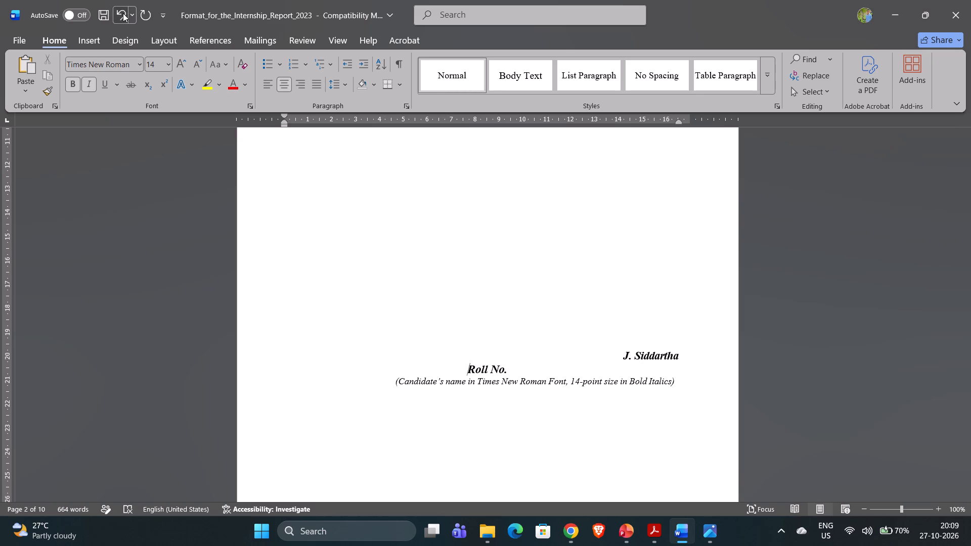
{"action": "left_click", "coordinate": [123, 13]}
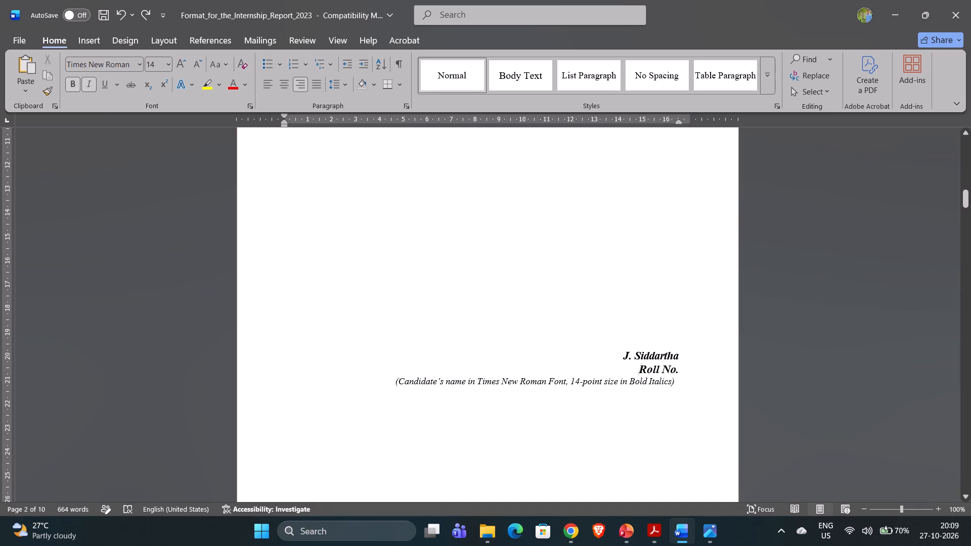
Replace the "Roll No." placeholder beneath the candidate's name with the author's roll number.
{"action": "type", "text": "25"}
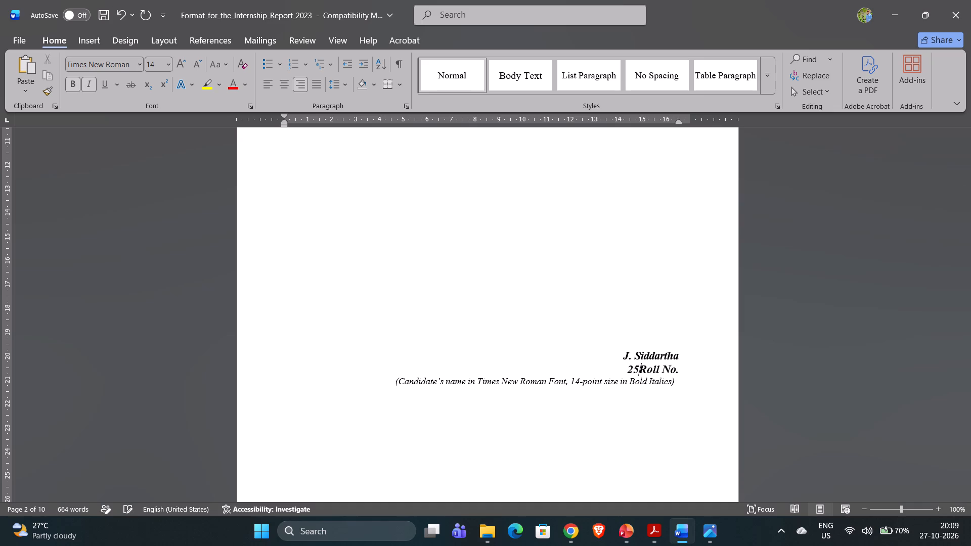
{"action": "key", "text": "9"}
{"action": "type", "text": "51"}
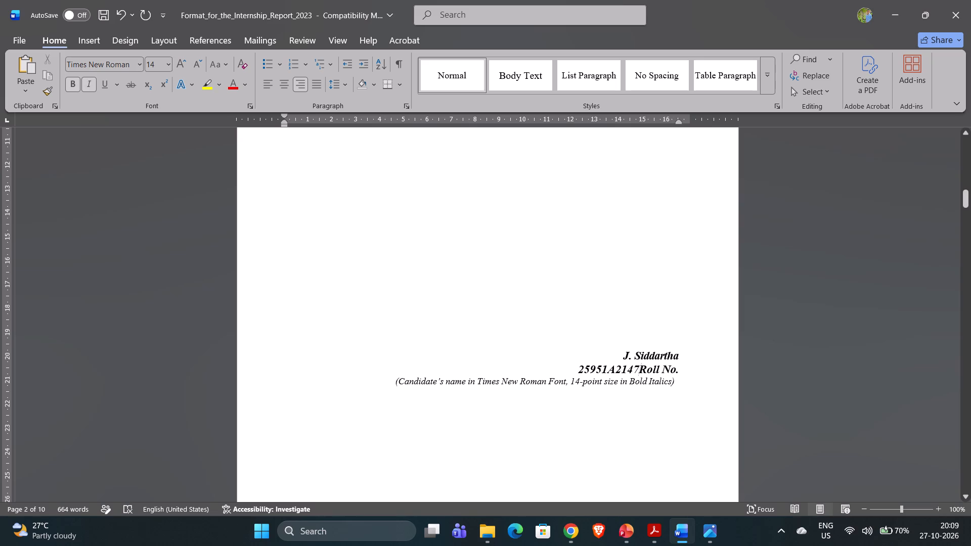
{"action": "left_click_drag", "start_coordinate": [679, 371], "coordinate": [653, 371]}
{"action": "left_click_drag", "start_coordinate": [653, 371], "coordinate": [642, 367]}
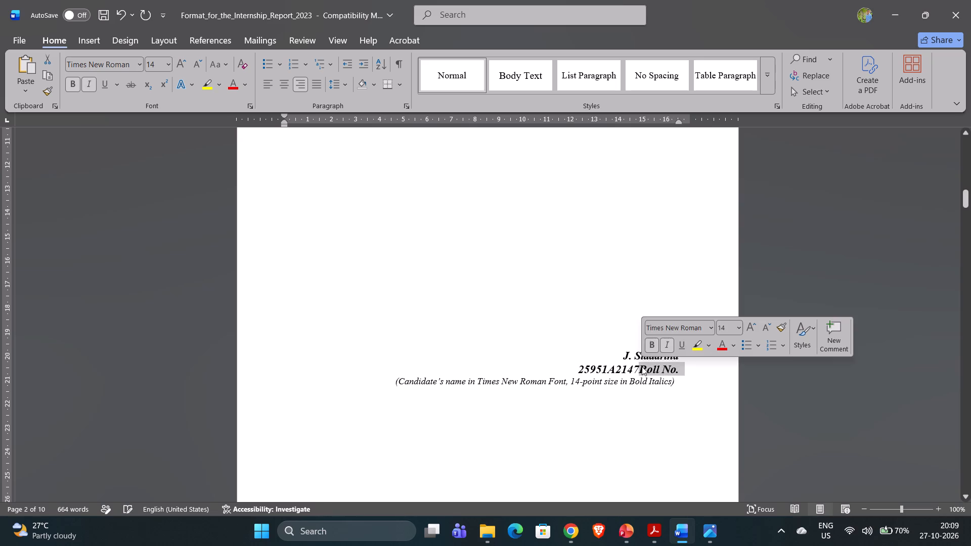
{"action": "key", "text": "BackSpace"}
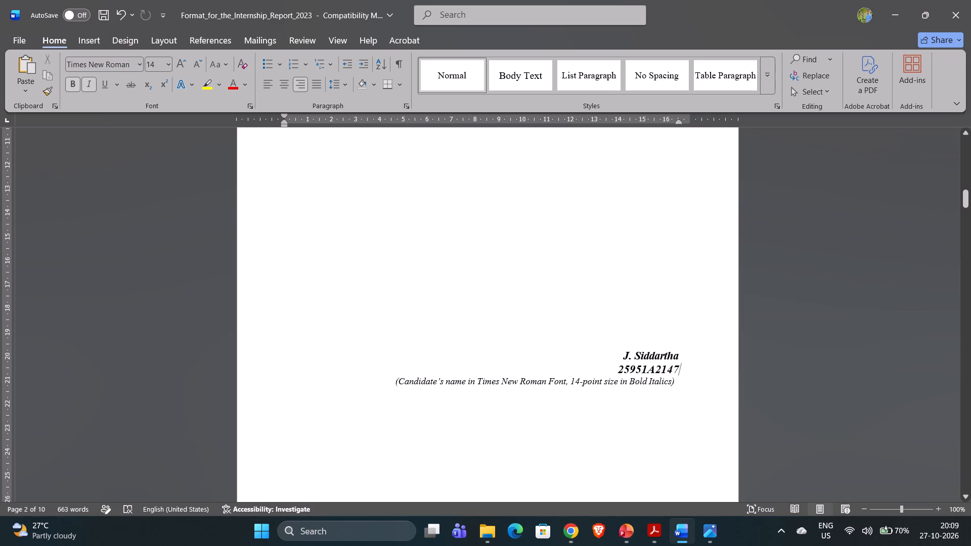
Delete the italic formatting note about the candidate's name beneath the roll number on page 2.
{"action": "left_click_drag", "start_coordinate": [395, 383], "coordinate": [677, 387]}
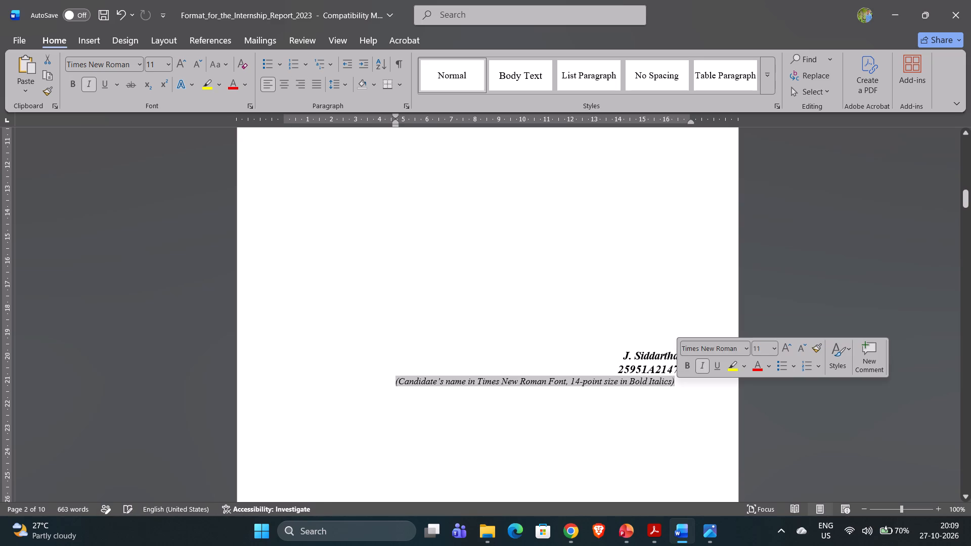
{"action": "key", "text": "BackSpace"}
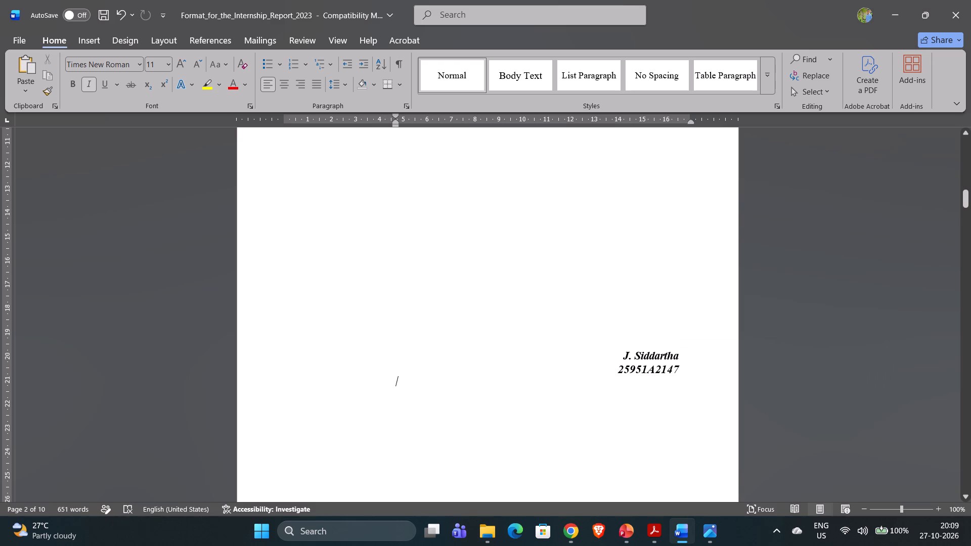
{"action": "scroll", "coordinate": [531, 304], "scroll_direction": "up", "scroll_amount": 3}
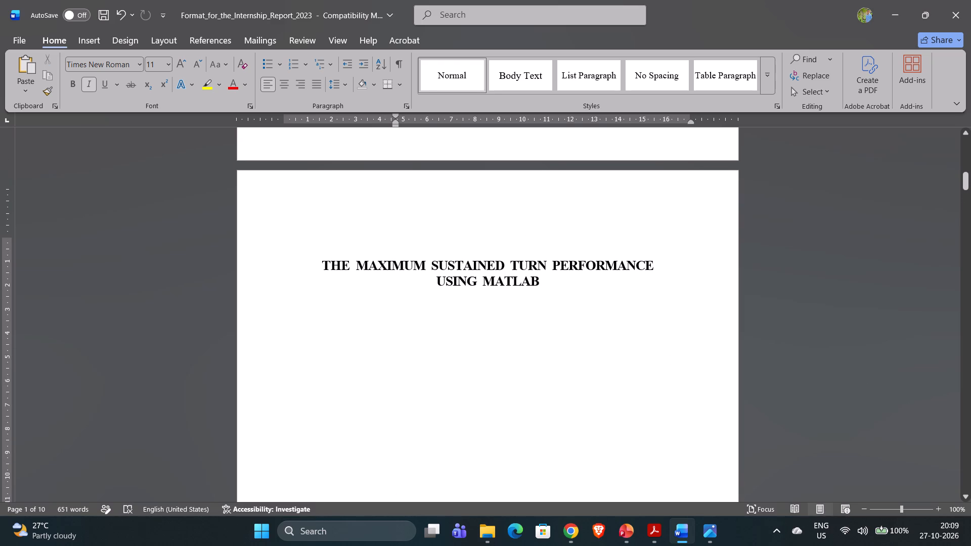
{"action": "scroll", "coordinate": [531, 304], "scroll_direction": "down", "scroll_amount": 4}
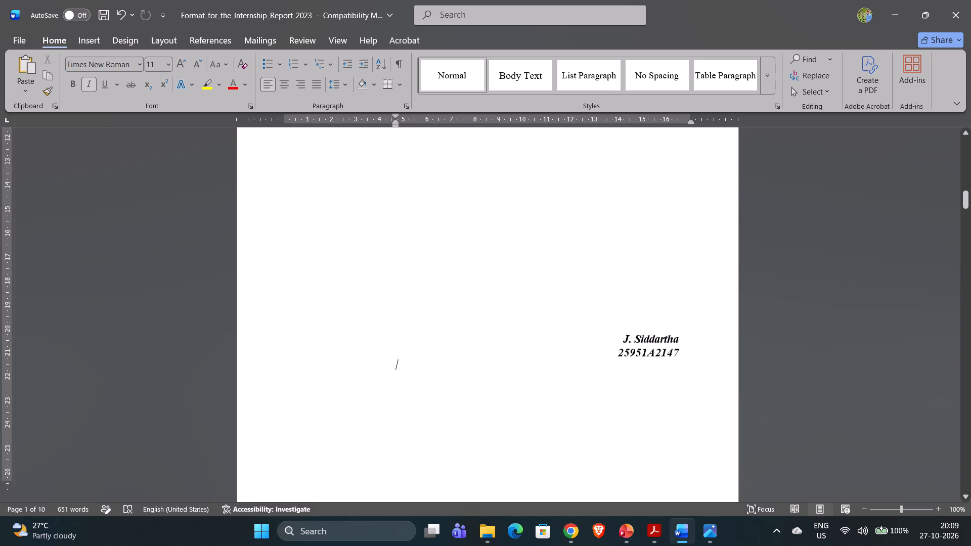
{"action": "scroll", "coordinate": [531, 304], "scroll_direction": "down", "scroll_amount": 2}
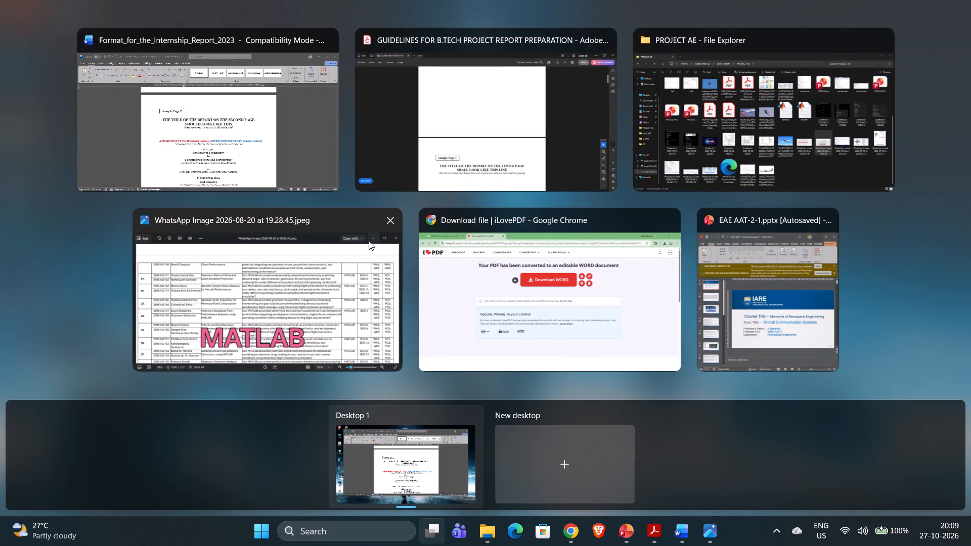
Close the WhatsApp image window showing the project topic list.
{"action": "left_click", "coordinate": [391, 216]}
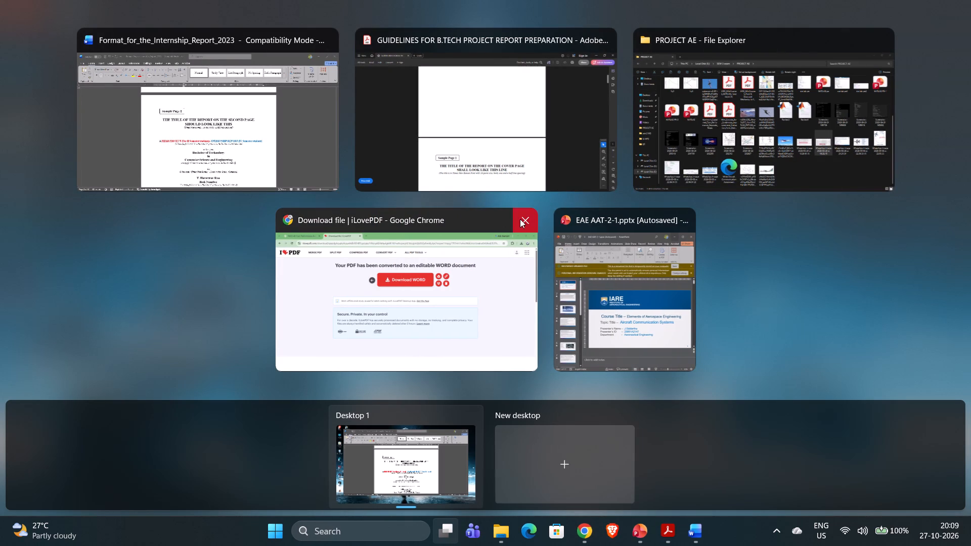
Switch to Google Chrome and bring up the MATLAB Turn Performance Analysis conversation.
{"action": "left_click", "coordinate": [410, 306]}
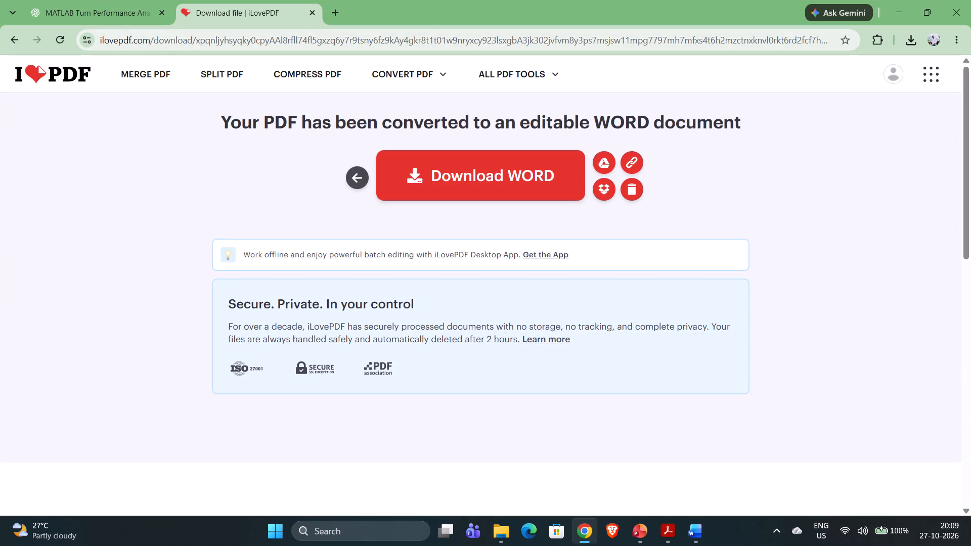
{"action": "left_click", "coordinate": [107, 15]}
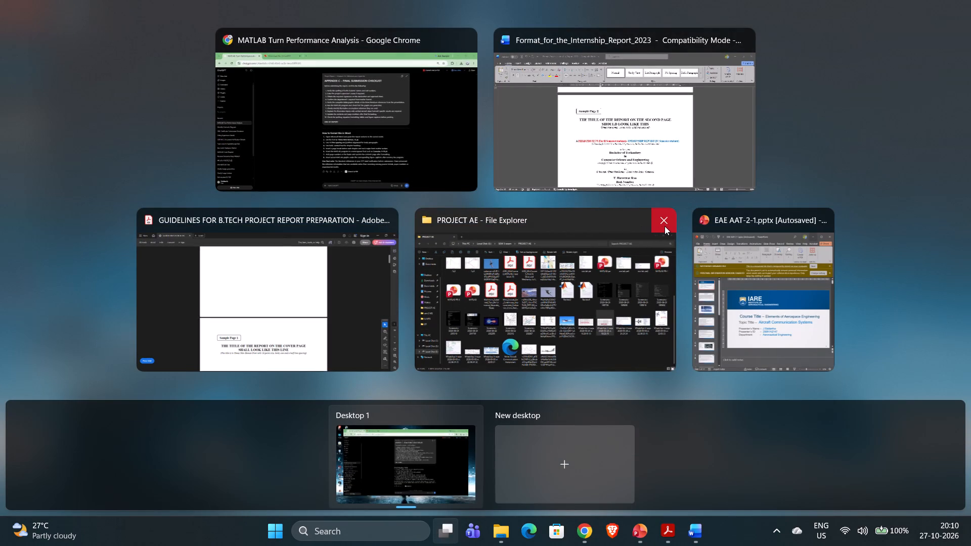
Close the PROJECT AE File Explorer window.
{"action": "left_click", "coordinate": [665, 226]}
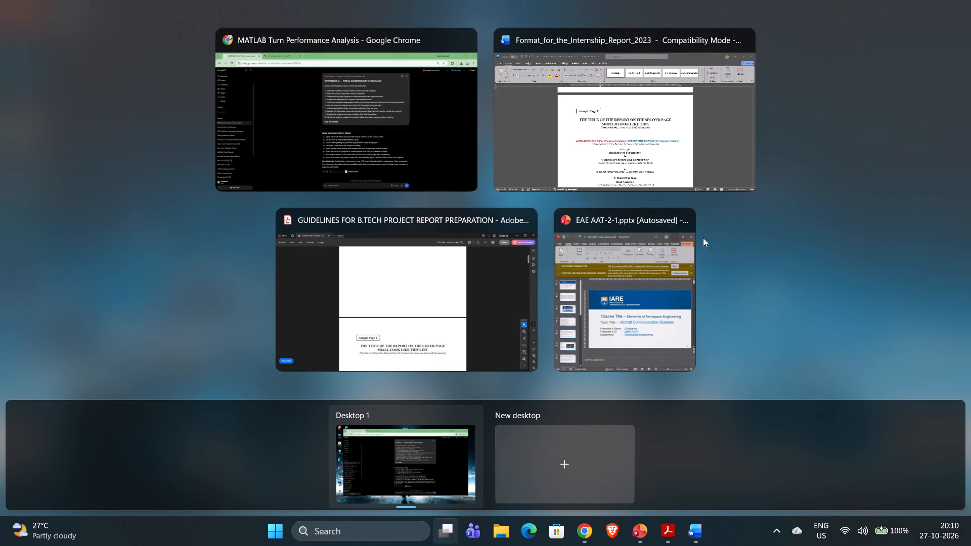
Switch to the B.Tech project report guidelines PDF in Adobe Acrobat and examine the Sample Page 1 and Sample Page 2 layouts.
{"action": "left_click", "coordinate": [478, 317]}
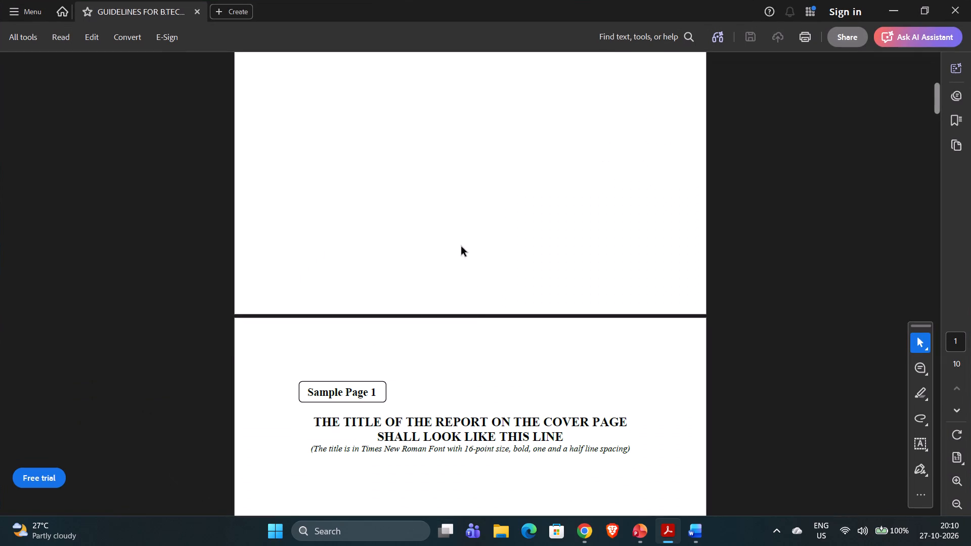
{"action": "scroll", "coordinate": [455, 232], "scroll_direction": "up", "scroll_amount": 3}
{"action": "scroll", "coordinate": [455, 232], "scroll_direction": "down", "scroll_amount": 1}
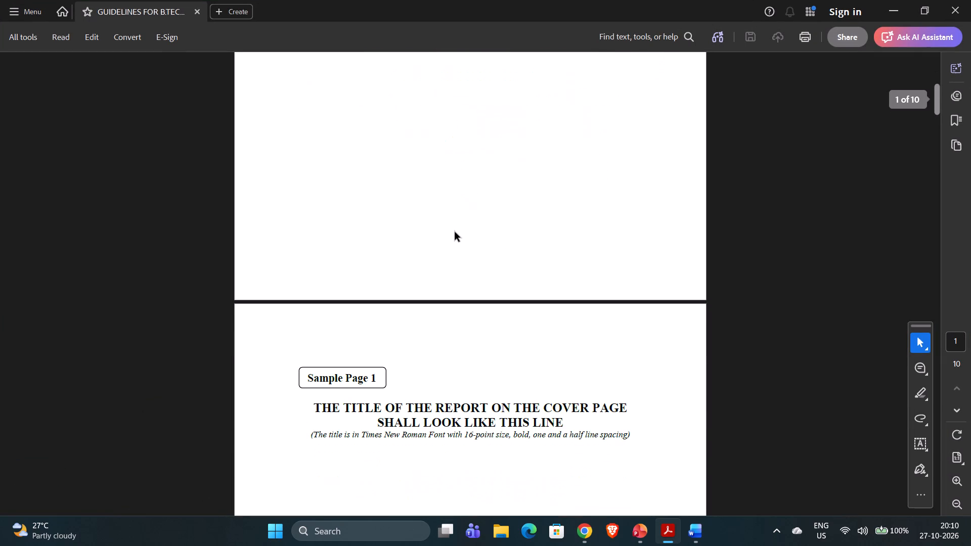
{"action": "scroll", "coordinate": [455, 232], "scroll_direction": "down", "scroll_amount": 2}
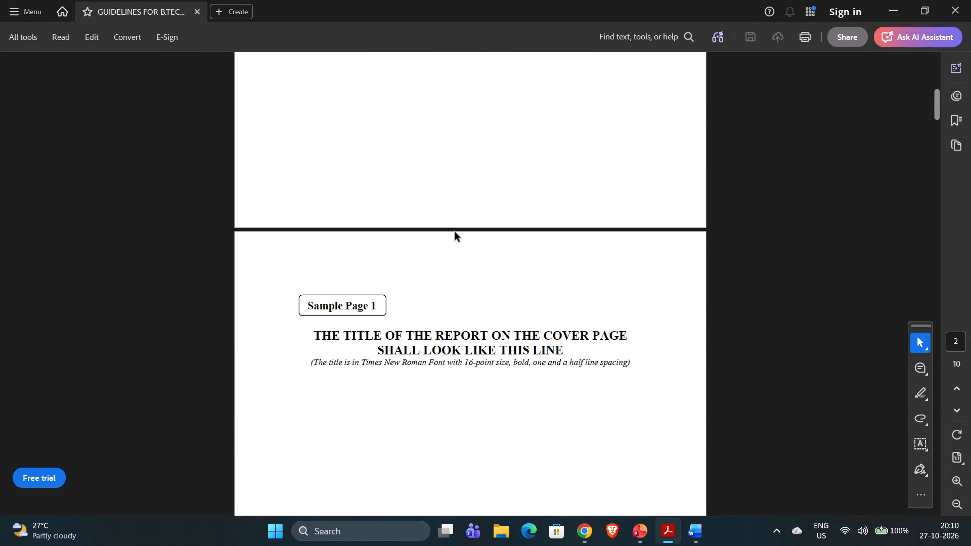
{"action": "scroll", "coordinate": [455, 232], "scroll_direction": "down", "scroll_amount": 5}
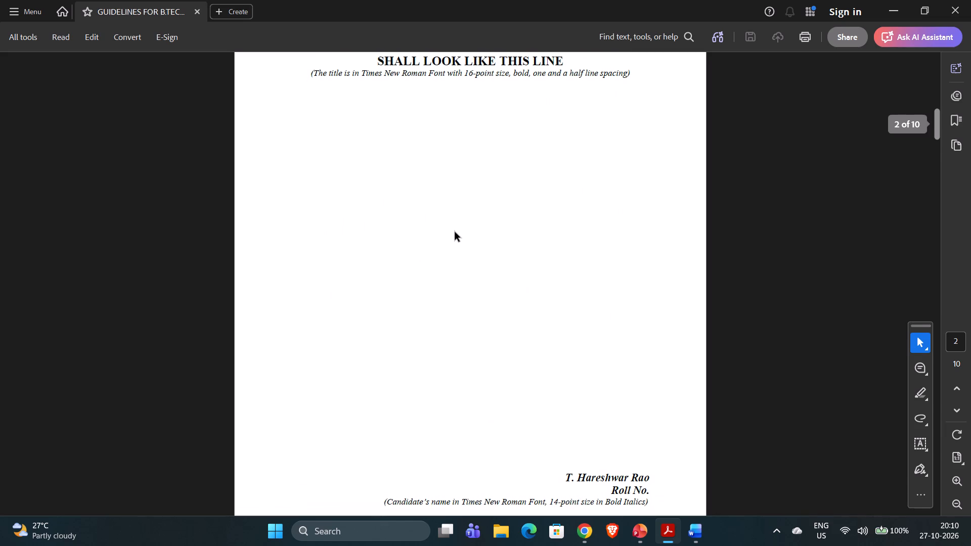
{"action": "scroll", "coordinate": [455, 232], "scroll_direction": "down", "scroll_amount": 1}
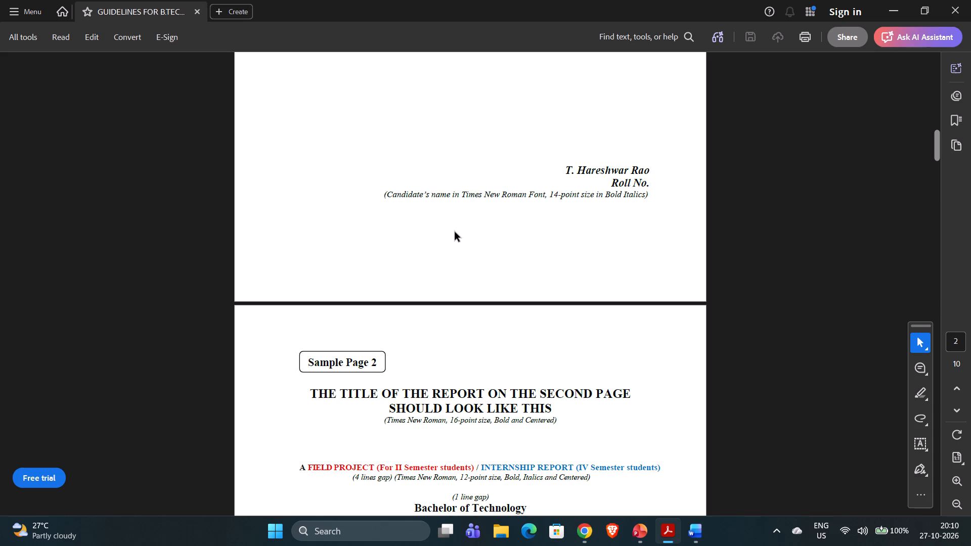
{"action": "scroll", "coordinate": [455, 232], "scroll_direction": "down", "scroll_amount": 1}
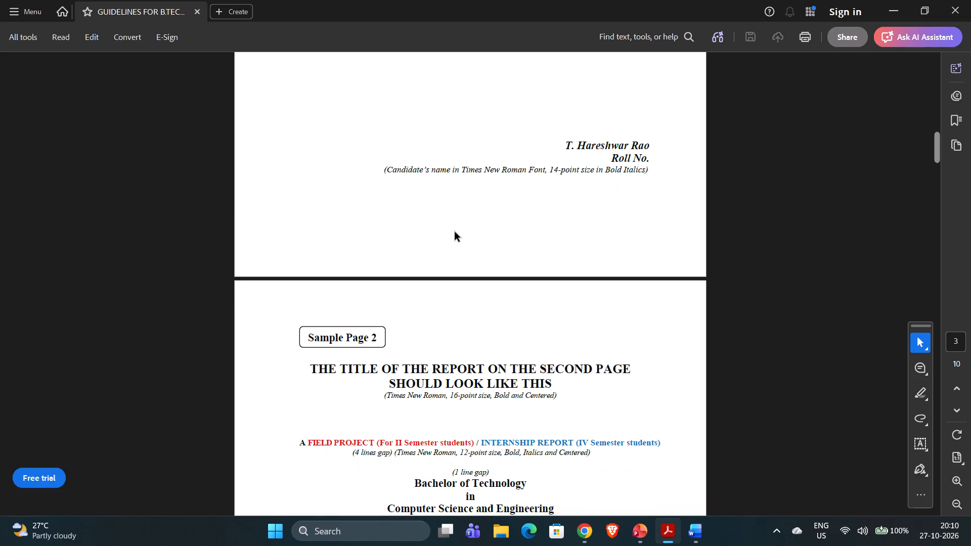
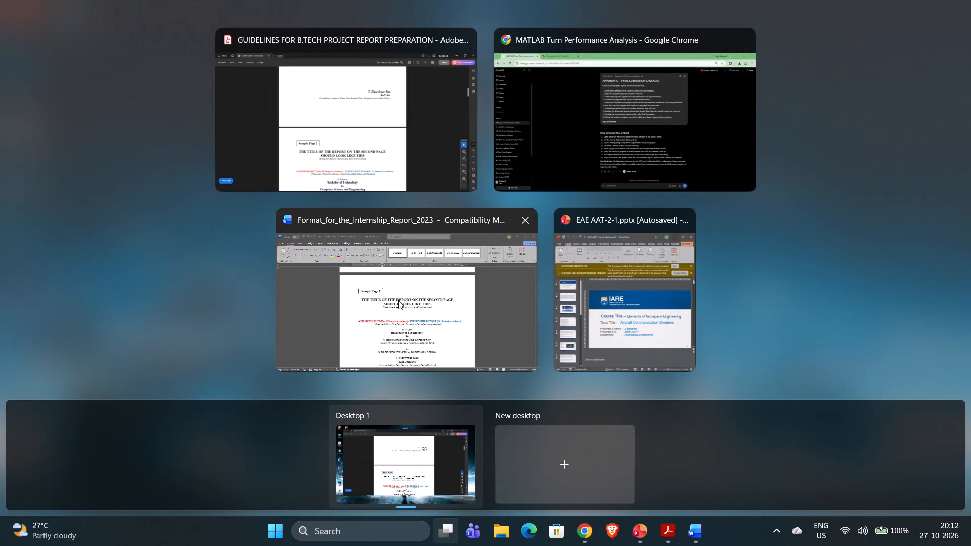
Switch to the internship report format document in Word and delete the Sample Page 2 label box.
{"action": "left_click", "coordinate": [398, 300]}
{"action": "left_click", "coordinate": [349, 216]}
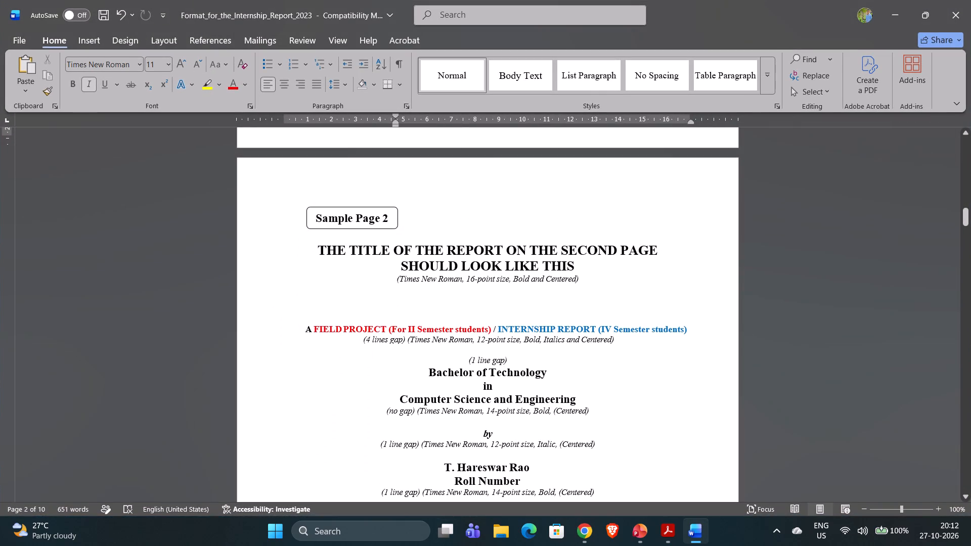
{"action": "left_click", "coordinate": [375, 200]}
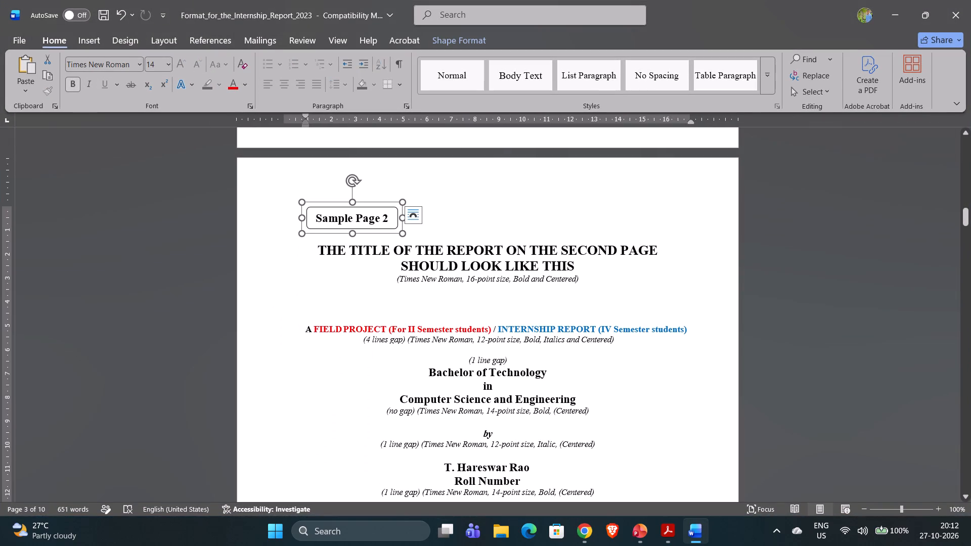
{"action": "key", "text": "Delete"}
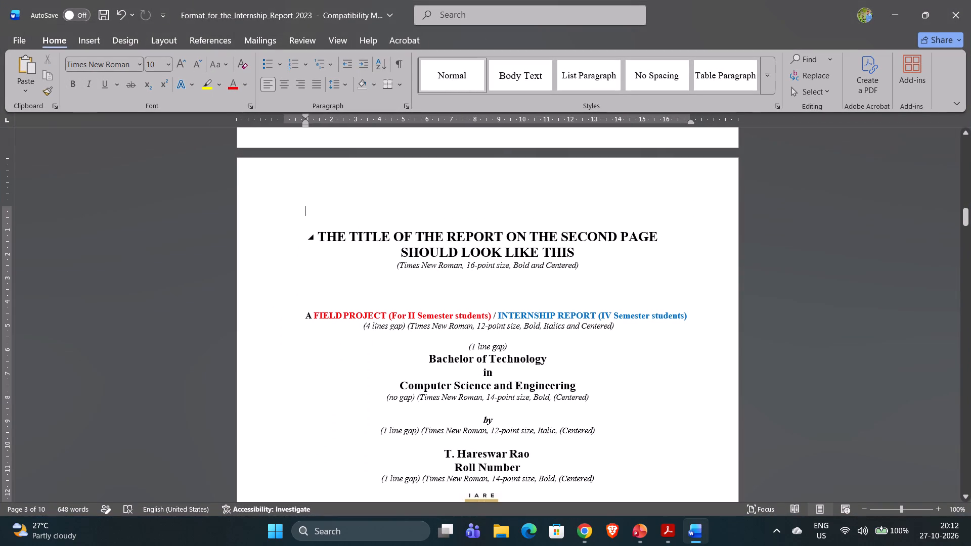
Replace the second title page's placeholder title and its format note with the first page's title, THE MAXIMUM SUSTAINED TURN PERFORMANCE USING MATLAB.
{"action": "left_click_drag", "start_coordinate": [353, 235], "coordinate": [580, 274]}
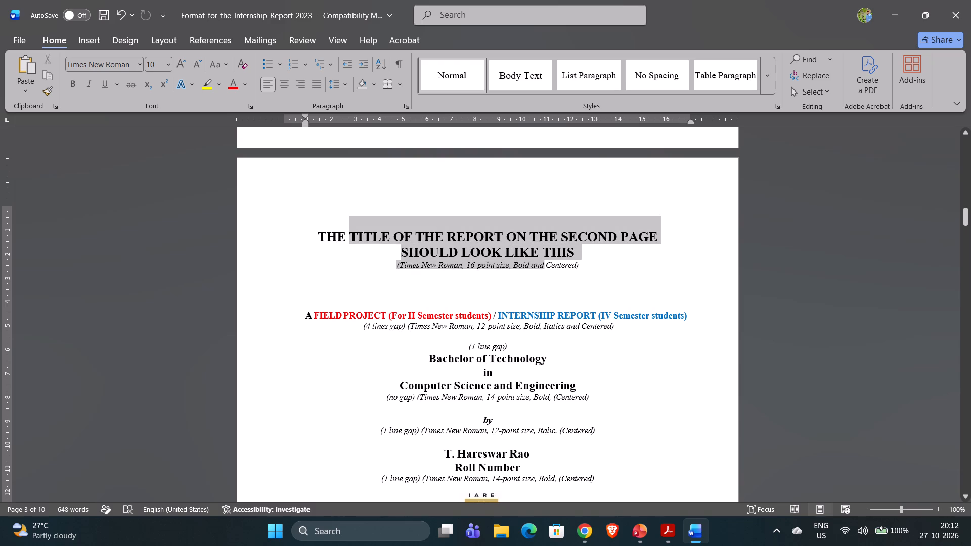
{"action": "left_click_drag", "start_coordinate": [580, 274], "coordinate": [585, 268]}
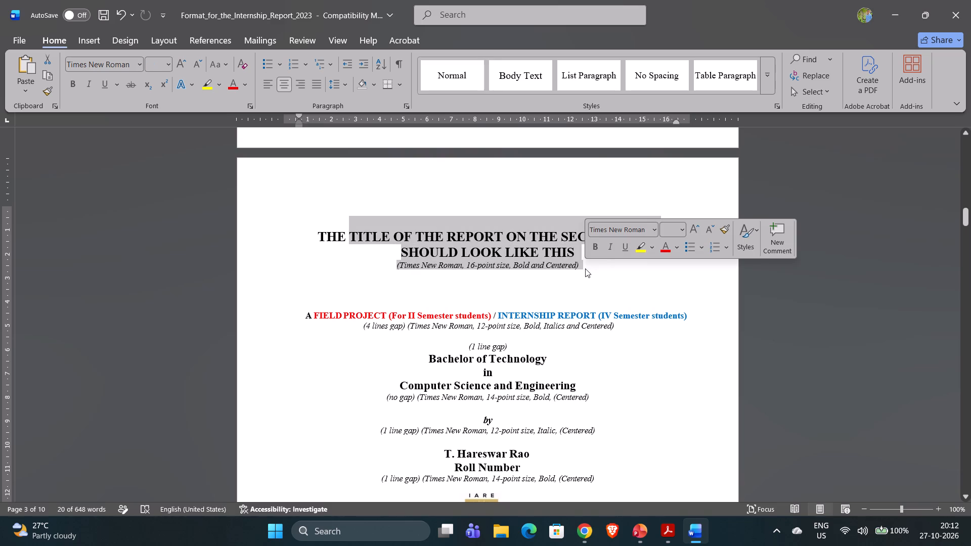
{"action": "key", "text": "BackSpace"}
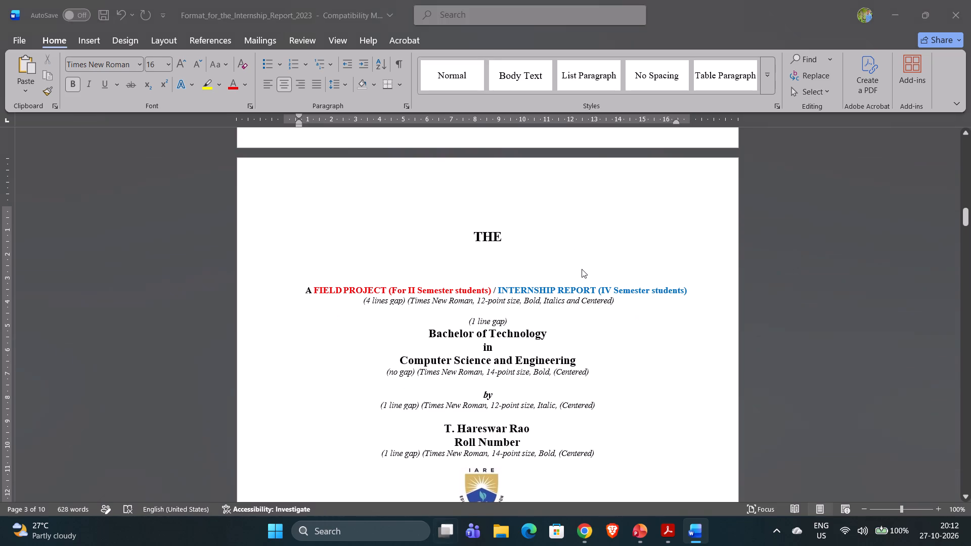
{"action": "scroll", "coordinate": [555, 215], "scroll_direction": "up", "scroll_amount": 2}
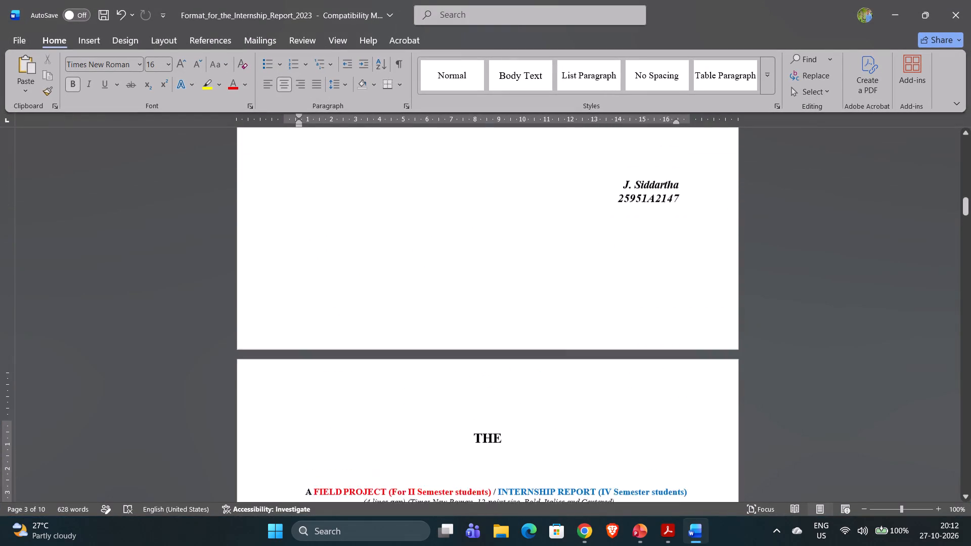
{"action": "scroll", "coordinate": [555, 215], "scroll_direction": "up", "scroll_amount": 2}
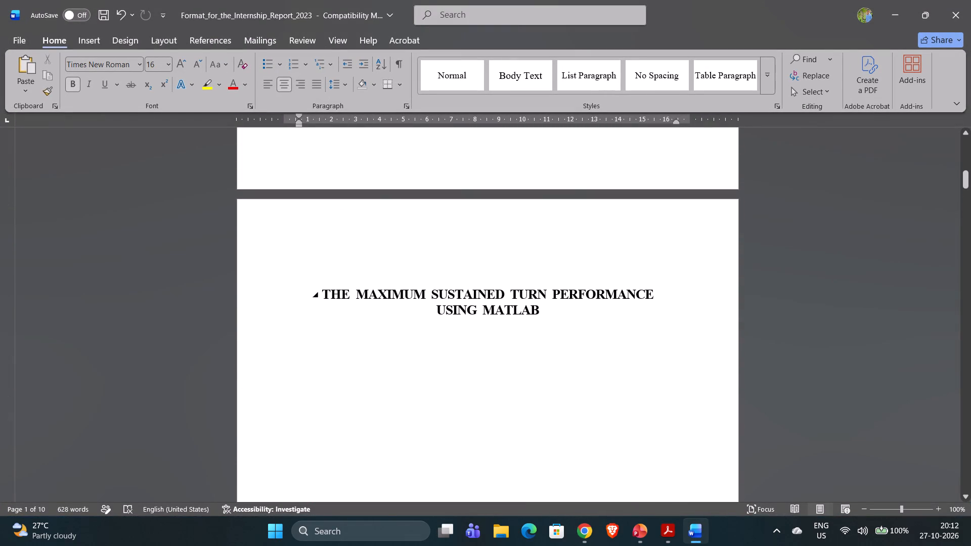
{"action": "left_click_drag", "start_coordinate": [358, 293], "coordinate": [543, 316]}
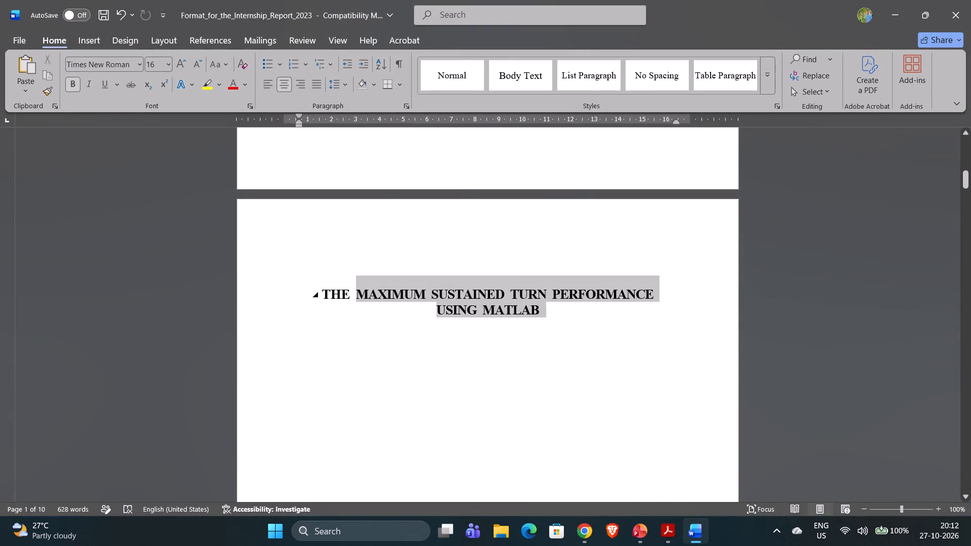
{"action": "left_click_drag", "start_coordinate": [543, 316], "coordinate": [540, 310]}
{"action": "key", "text": "ctrl+c"}
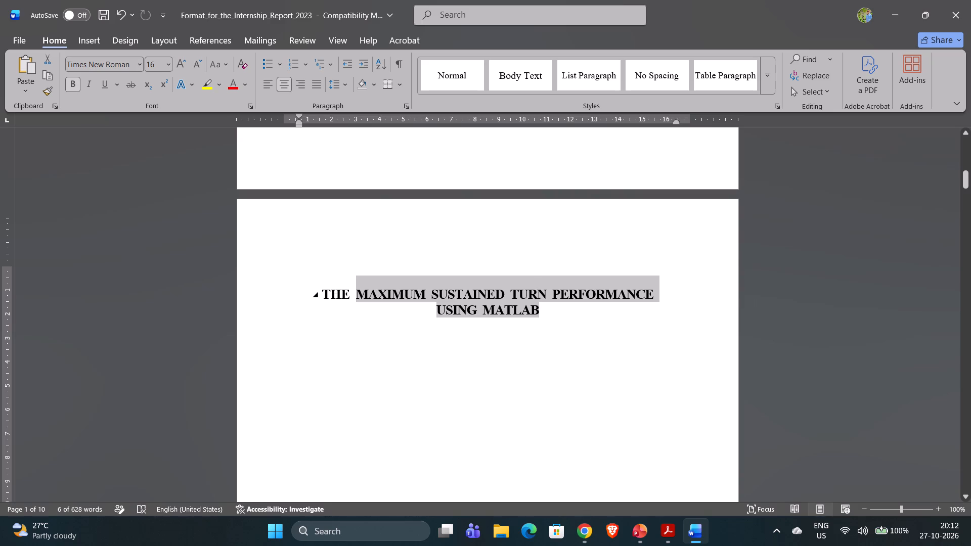
{"action": "scroll", "coordinate": [540, 310], "scroll_direction": "down", "scroll_amount": 6}
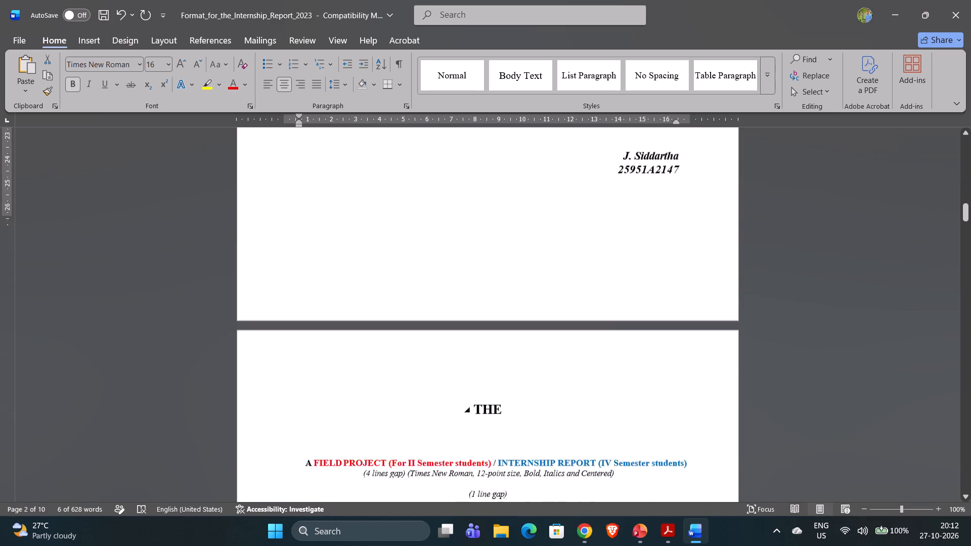
{"action": "left_click", "coordinate": [510, 313]}
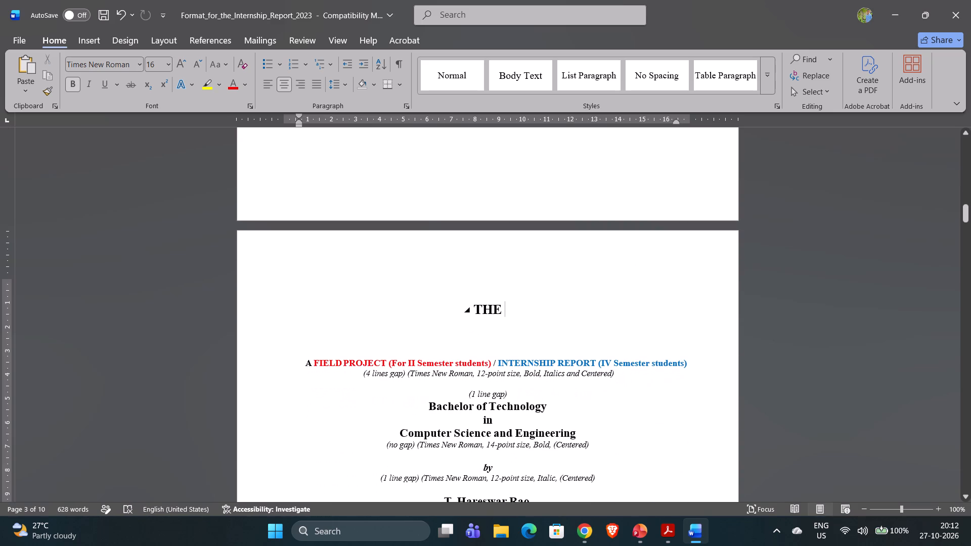
{"action": "key", "text": "ctrl+v"}
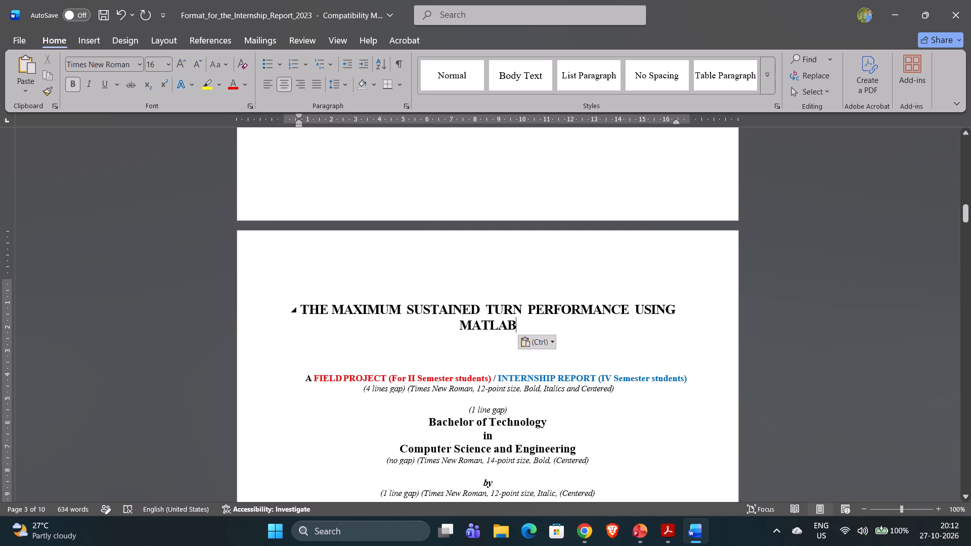
{"action": "left_click", "coordinate": [332, 303]}
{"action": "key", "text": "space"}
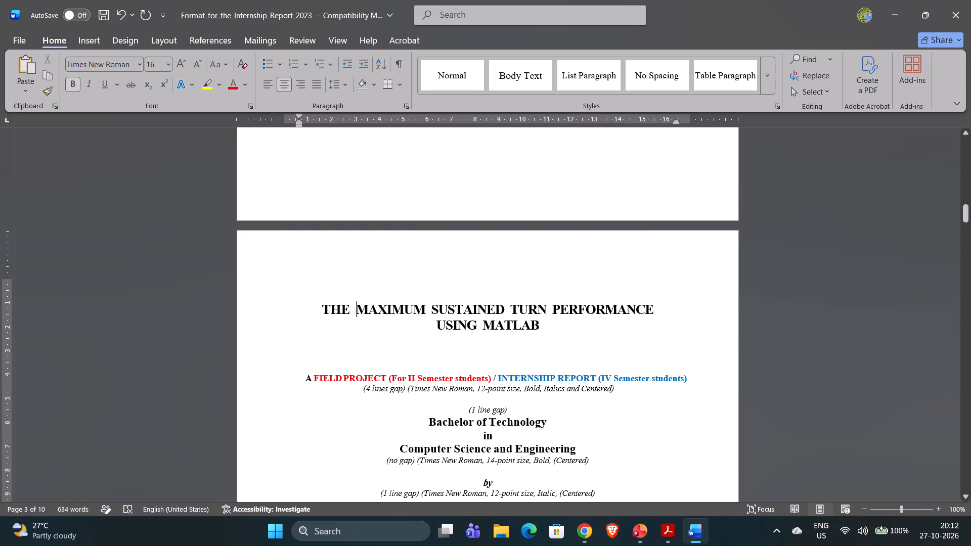
Ignore once each grammar flag on the words of the second title page's title.
{"action": "scroll", "coordinate": [457, 282], "scroll_direction": "down", "scroll_amount": 1}
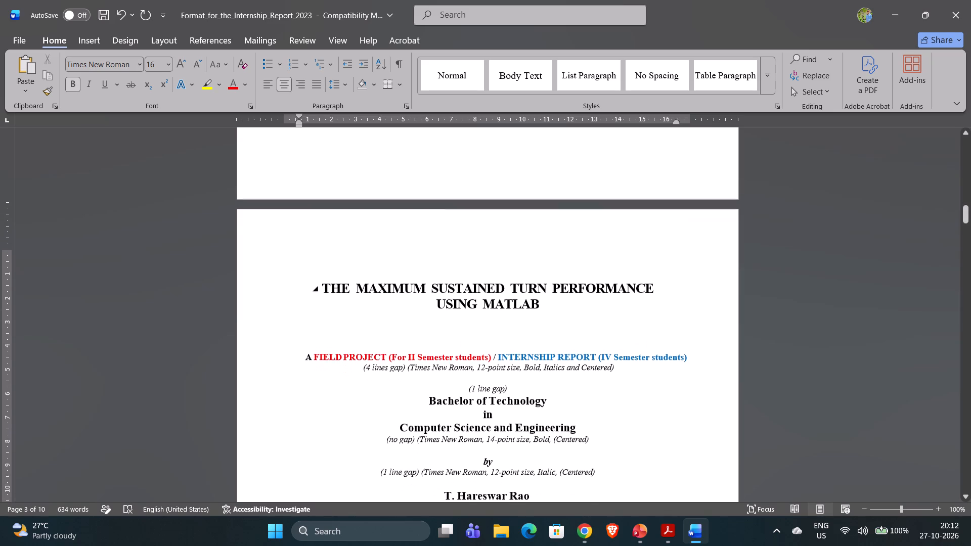
{"action": "scroll", "coordinate": [457, 282], "scroll_direction": "down", "scroll_amount": 1}
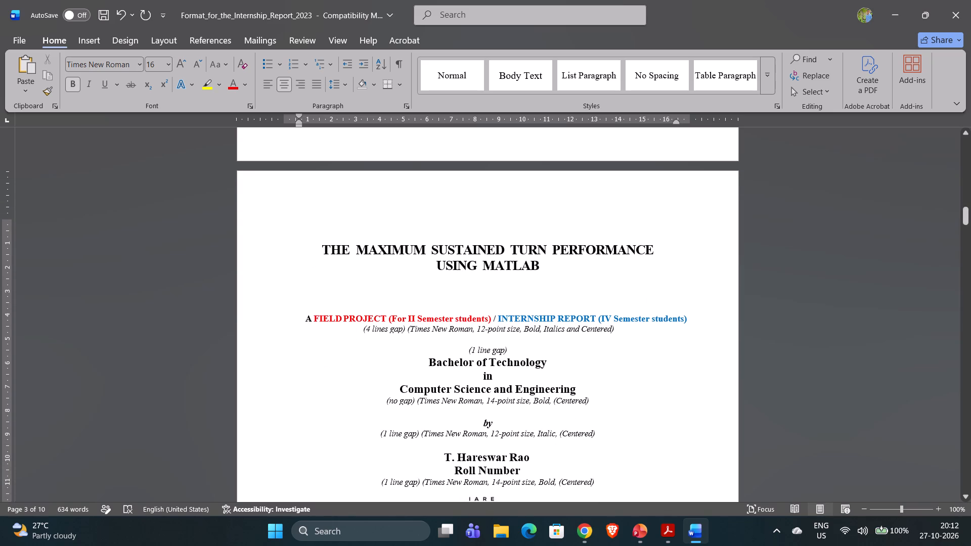
{"action": "left_click", "coordinate": [498, 317]}
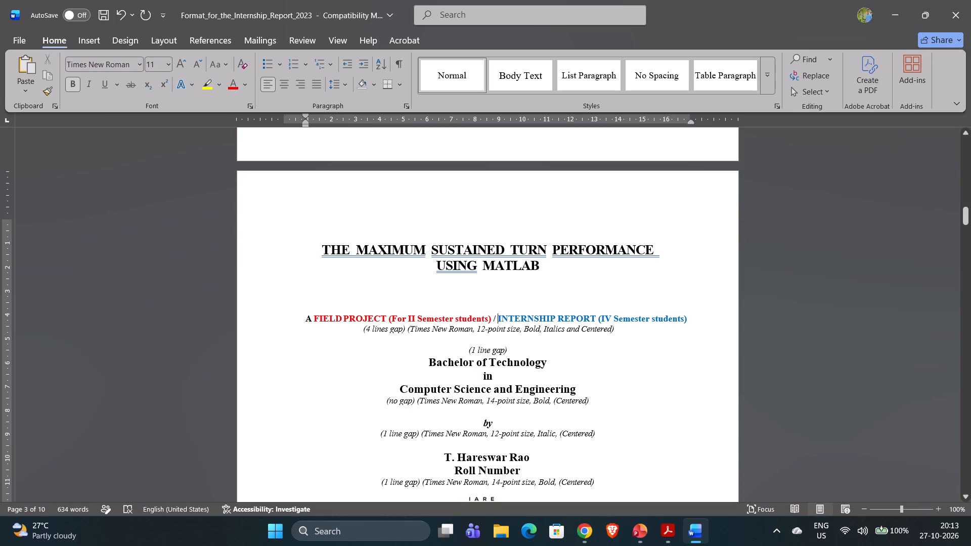
{"action": "left_click", "coordinate": [376, 256]}
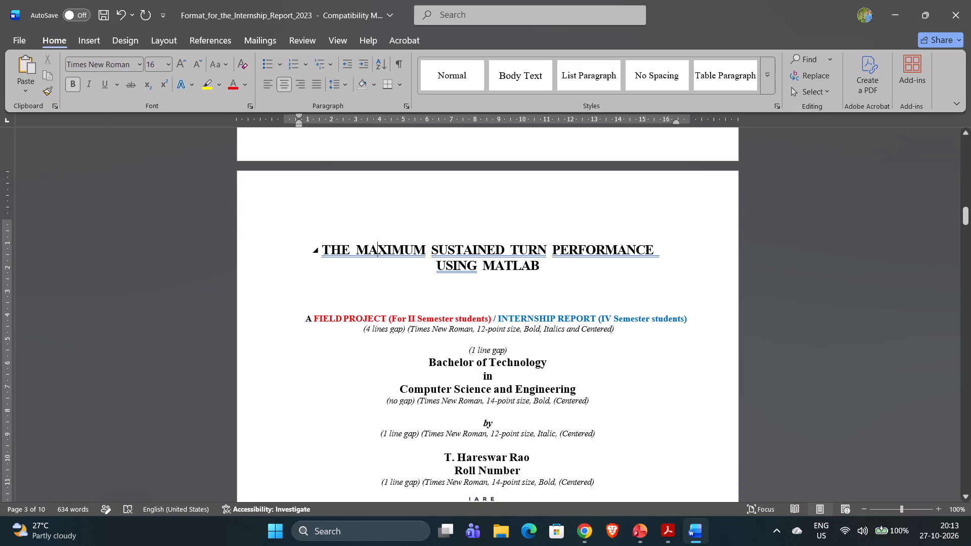
{"action": "right_click", "coordinate": [376, 256]}
{"action": "left_click", "coordinate": [366, 289]}
{"action": "left_click", "coordinate": [451, 256]}
{"action": "right_click", "coordinate": [451, 256]}
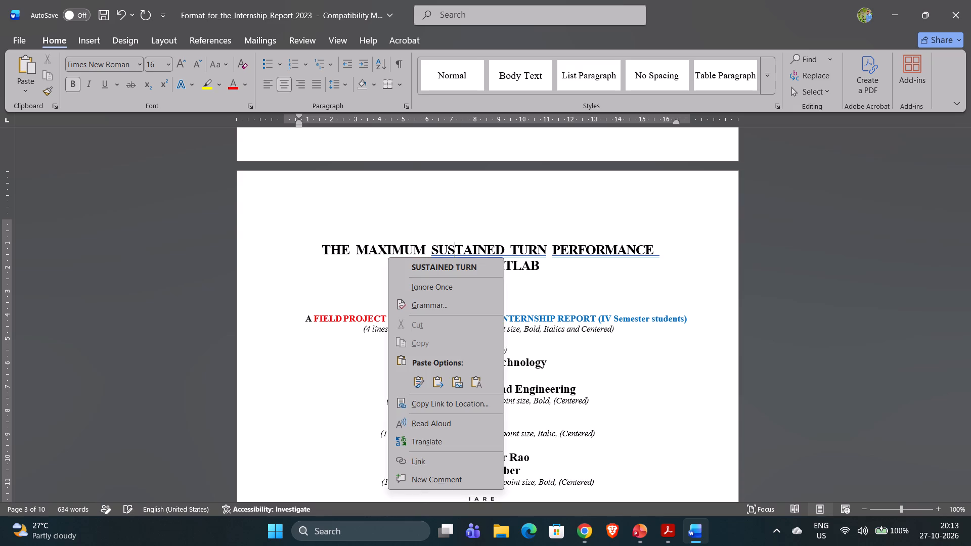
{"action": "left_click", "coordinate": [435, 292]}
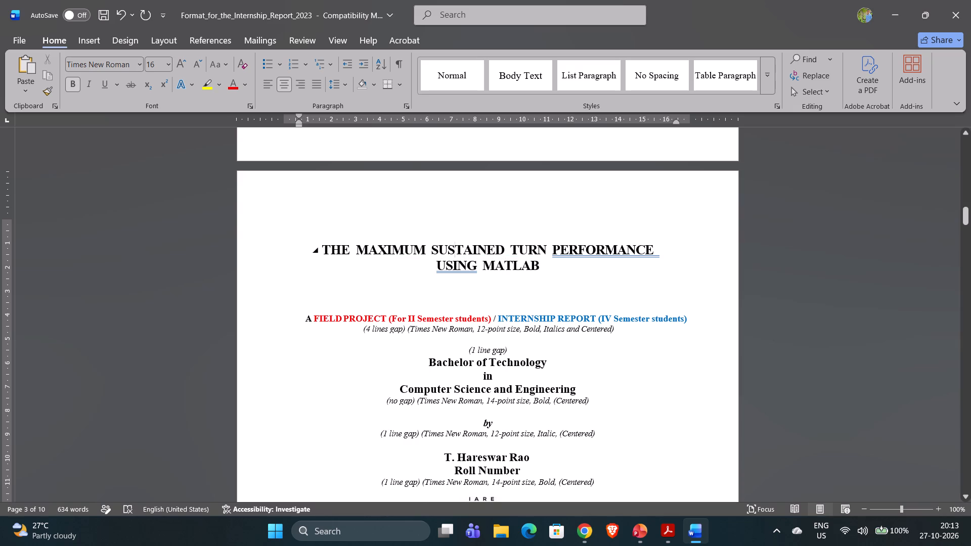
{"action": "left_click", "coordinate": [578, 255]}
{"action": "right_click", "coordinate": [578, 255]}
{"action": "left_click", "coordinate": [566, 280]}
Examine the rest of the second title page and the Declaration page that follows it.
{"action": "scroll", "coordinate": [518, 370], "scroll_direction": "down", "scroll_amount": 2}
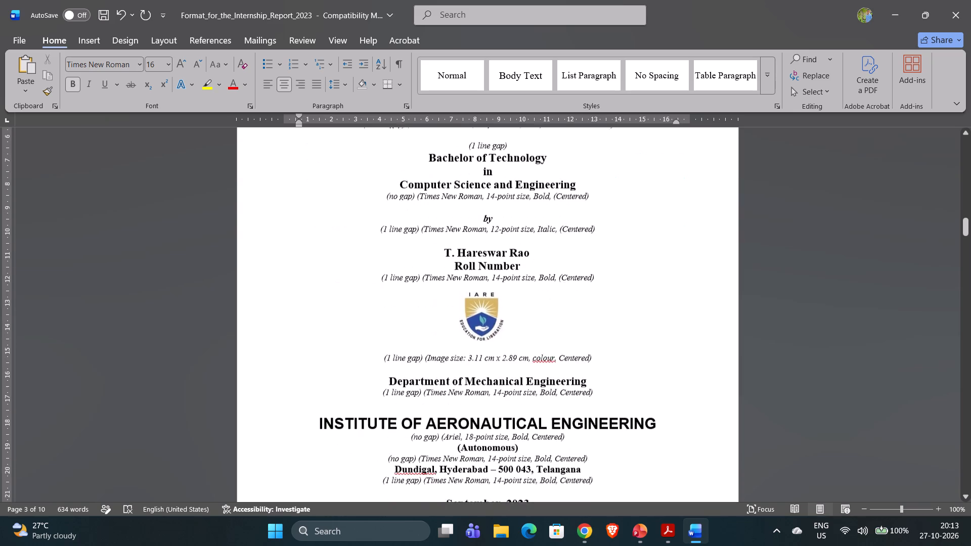
{"action": "scroll", "coordinate": [518, 370], "scroll_direction": "down", "scroll_amount": 4}
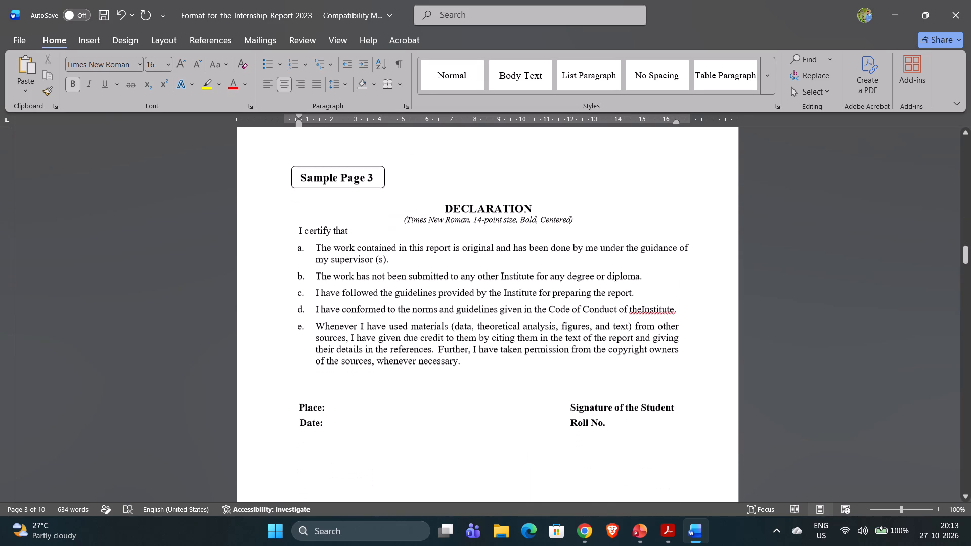
{"action": "scroll", "coordinate": [518, 370], "scroll_direction": "down", "scroll_amount": 2}
{"action": "scroll", "coordinate": [518, 370], "scroll_direction": "up", "scroll_amount": 2}
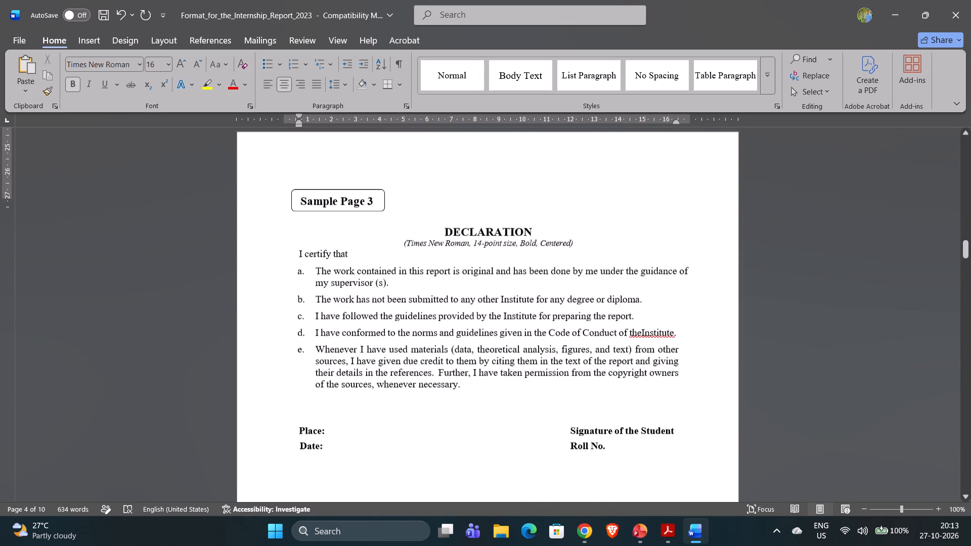
{"action": "scroll", "coordinate": [518, 370], "scroll_direction": "up", "scroll_amount": 4}
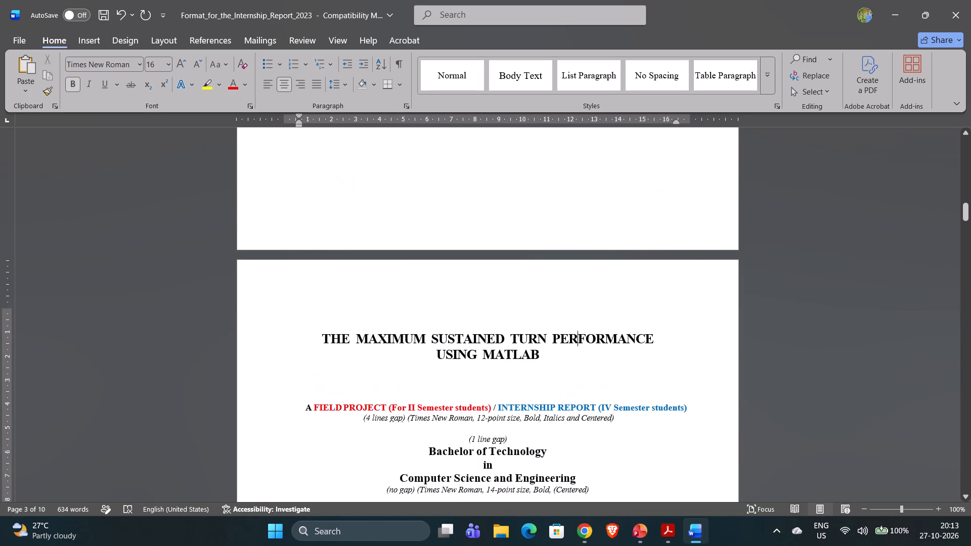
{"action": "scroll", "coordinate": [518, 370], "scroll_direction": "down", "scroll_amount": 4}
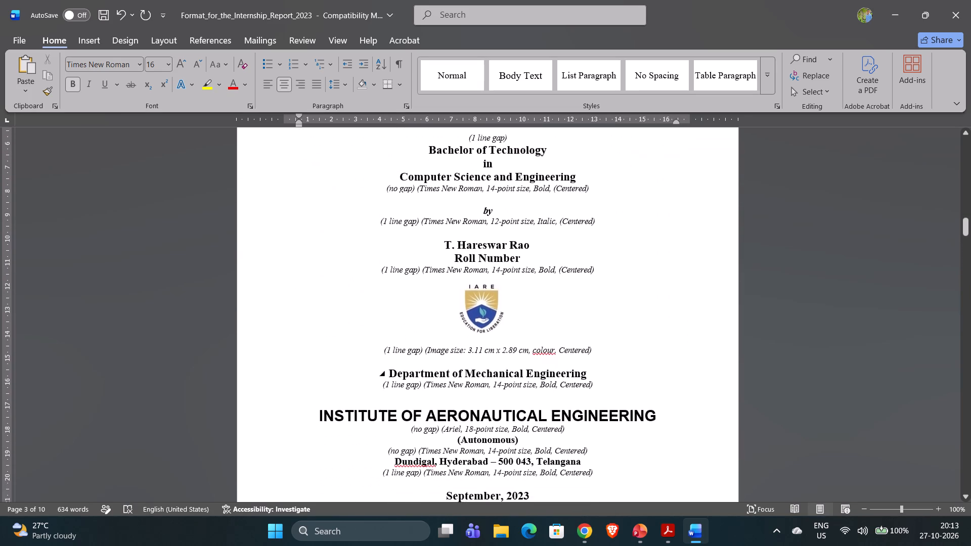
{"action": "scroll", "coordinate": [518, 370], "scroll_direction": "down", "scroll_amount": 2}
{"action": "scroll", "coordinate": [435, 323], "scroll_direction": "up", "scroll_amount": 1}
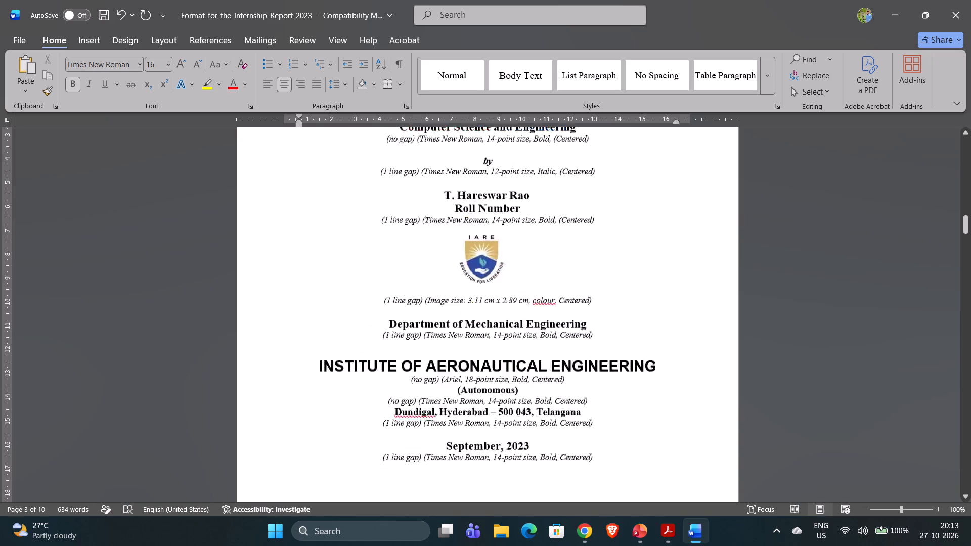
{"action": "scroll", "coordinate": [435, 323], "scroll_direction": "up", "scroll_amount": 1}
{"action": "scroll", "coordinate": [435, 323], "scroll_direction": "down", "scroll_amount": 1}
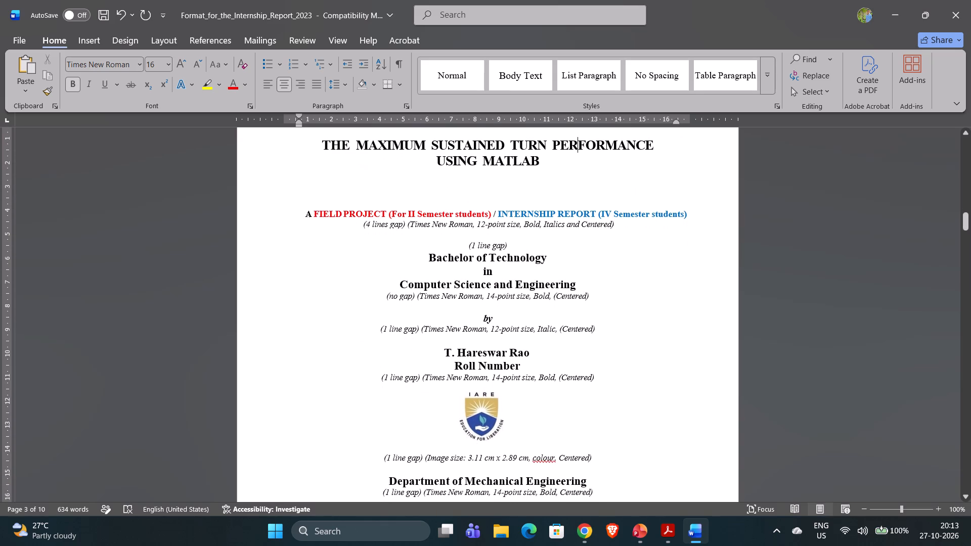
Delete the text "A FIELD PROJECT (For II Semester students) /" preceding INTERNSHIP REPORT on the second title page.
{"action": "left_click", "coordinate": [499, 213]}
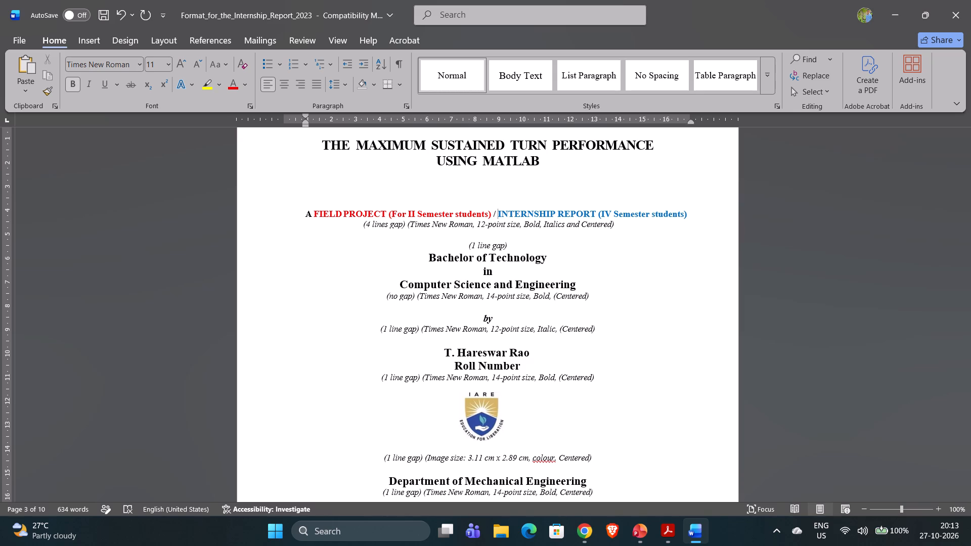
{"action": "key", "text": "BackSpace"}
{"action": "key", "text": "BackSpace"}
{"action": "key", "text": "BackSpace"}
{"action": "key", "text": "BackSpace"}
{"action": "key", "text": "BackSpace"}
{"action": "key", "text": "BackSpace"}
{"action": "key", "text": "BackSpace"}
{"action": "key", "text": "BackSpace"}
{"action": "key", "text": "BackSpace"}
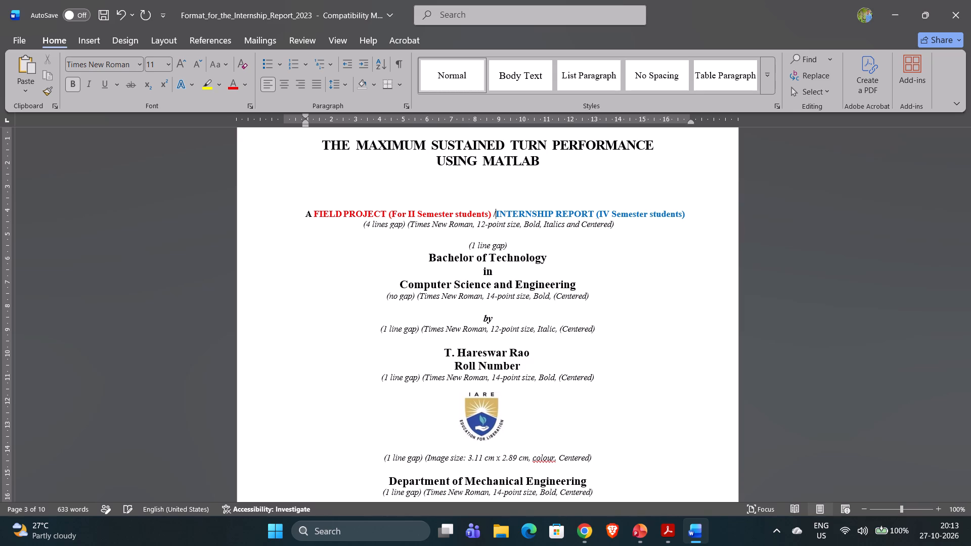
{"action": "key", "text": "BackSpace"}
{"action": "key", "text": "BackSpace"}
{"action": "key", "text": "BackSpace"}
{"action": "key", "text": "BackSpace"}
{"action": "key", "text": "BackSpace"}
{"action": "key", "text": "BackSpace"}
{"action": "key", "text": "BackSpace"}
{"action": "key", "text": "BackSpace"}
{"action": "key", "text": "BackSpace"}
{"action": "key", "text": "BackSpace"}
{"action": "key", "text": "BackSpace"}
{"action": "key", "text": "BackSpace"}
{"action": "key", "text": "BackSpace"}
{"action": "key", "text": "BackSpace"}
{"action": "key", "text": "BackSpace"}
{"action": "key", "text": "BackSpace"}
{"action": "key", "text": "BackSpace"}
{"action": "key", "text": "BackSpace"}
{"action": "key", "text": "BackSpace"}
{"action": "key", "text": "BackSpace"}
{"action": "key", "text": "BackSpace"}
{"action": "key", "text": "BackSpace"}
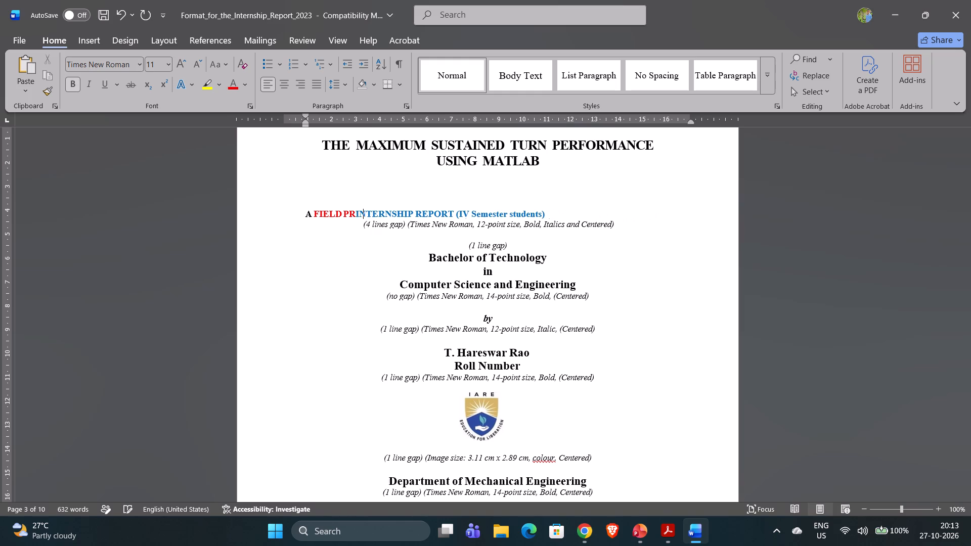
{"action": "key", "text": "BackSpace"}
{"action": "key", "text": "BackSpace"}
{"action": "key", "text": "BackSpace"}
{"action": "key", "text": "BackSpace"}
{"action": "key", "text": "BackSpace"}
{"action": "key", "text": "BackSpace"}
{"action": "key", "text": "BackSpace"}
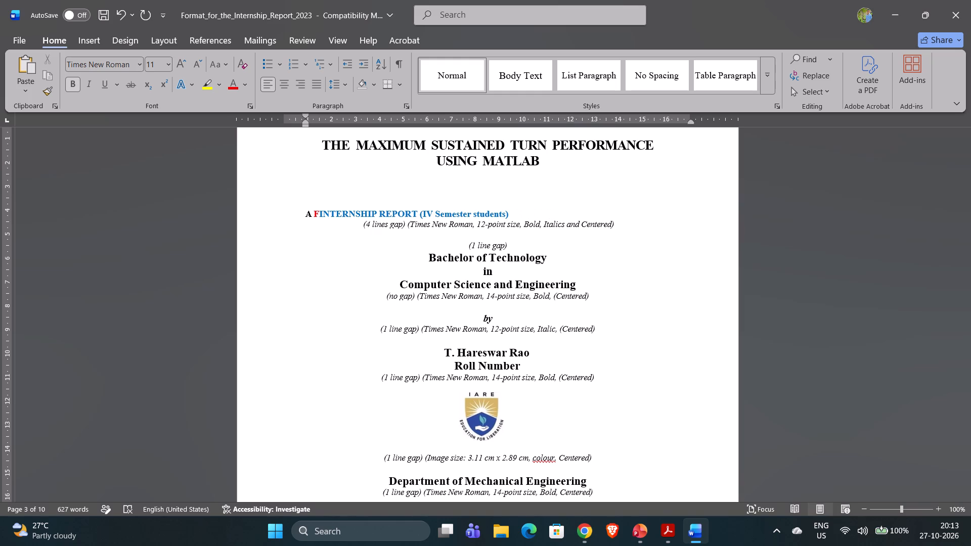
{"action": "key", "text": "BackSpace"}
{"action": "key", "text": "BackSpace"}
{"action": "key", "text": "BackSpace"}
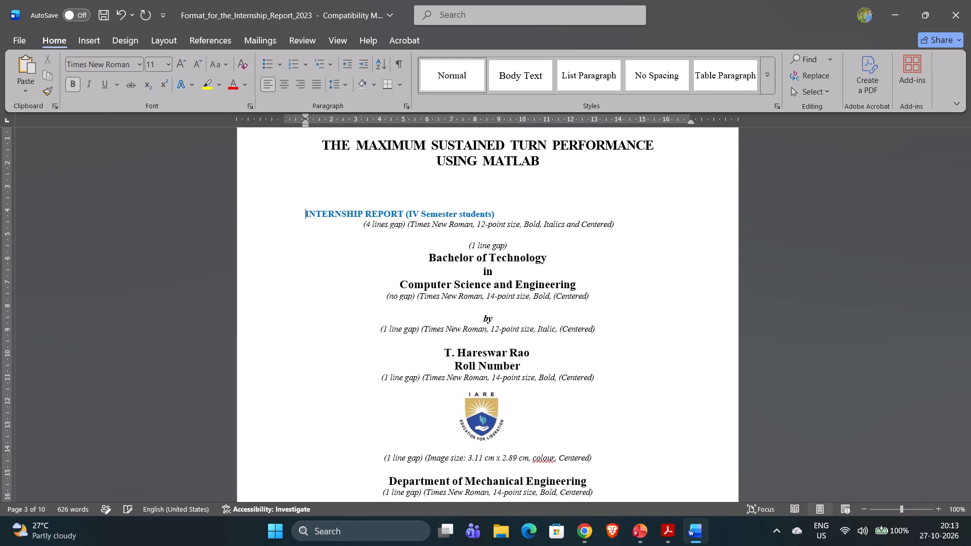
Insert "PROJECT REPORT(III Semester students)" directly before the blue INTERNSHIP REPORT text on the second title page.
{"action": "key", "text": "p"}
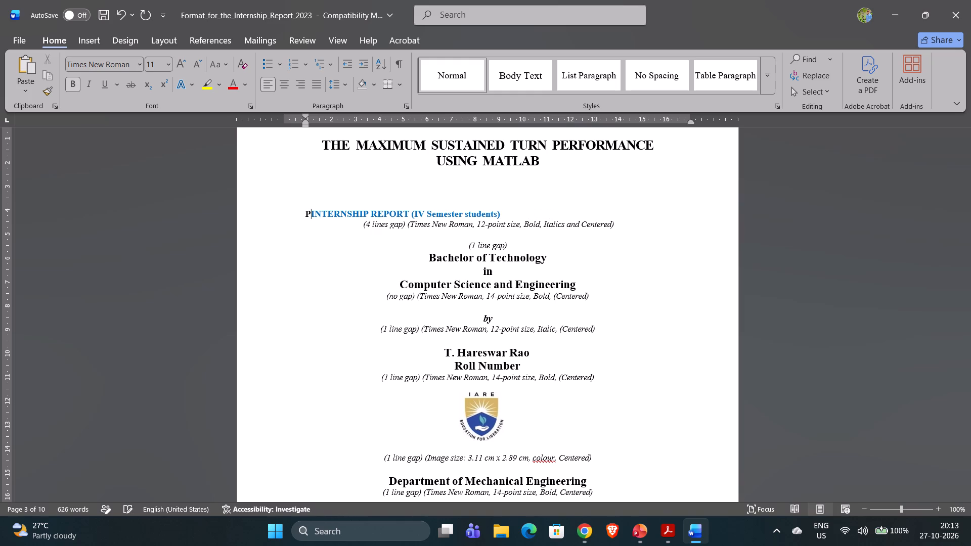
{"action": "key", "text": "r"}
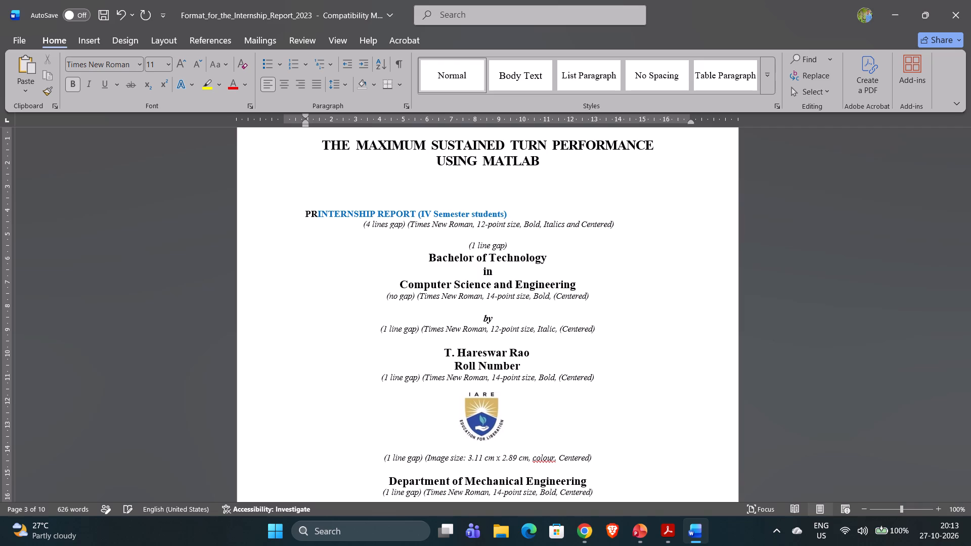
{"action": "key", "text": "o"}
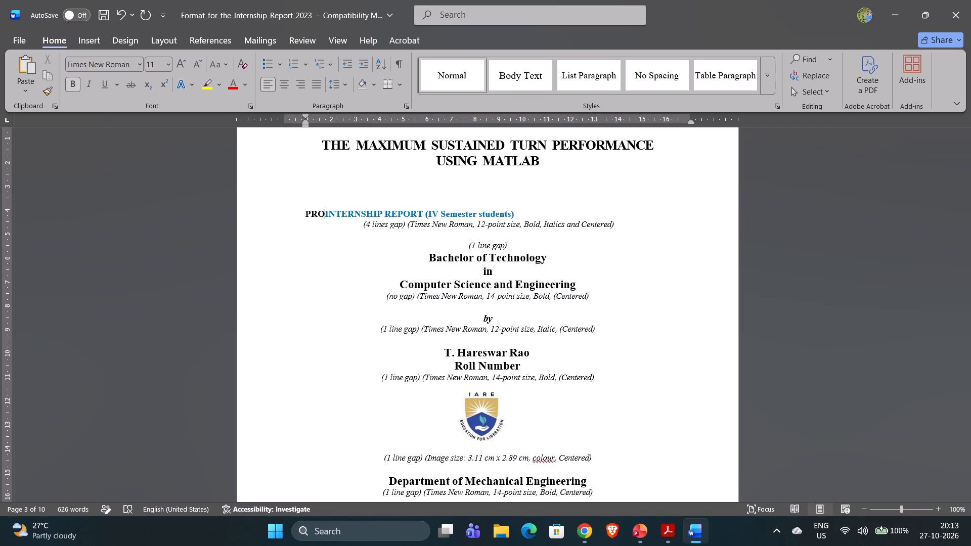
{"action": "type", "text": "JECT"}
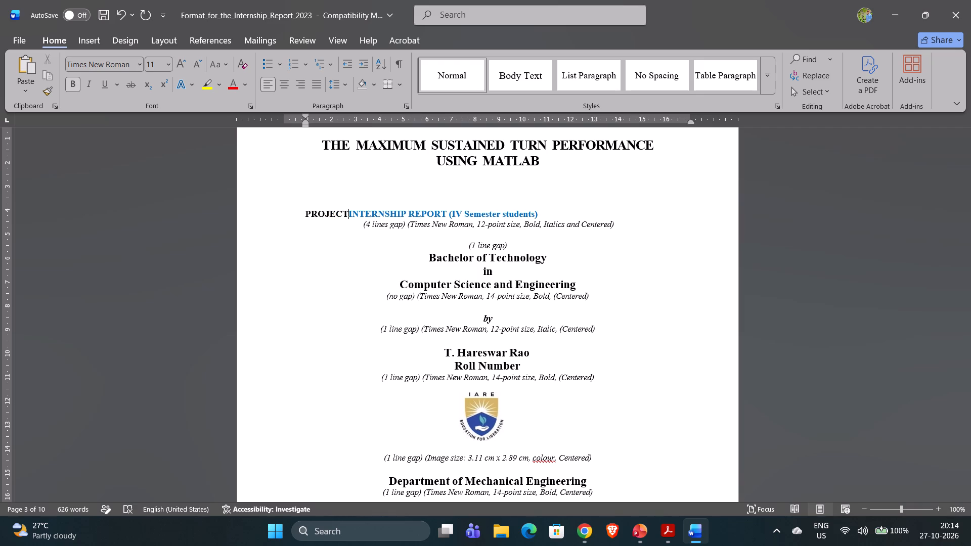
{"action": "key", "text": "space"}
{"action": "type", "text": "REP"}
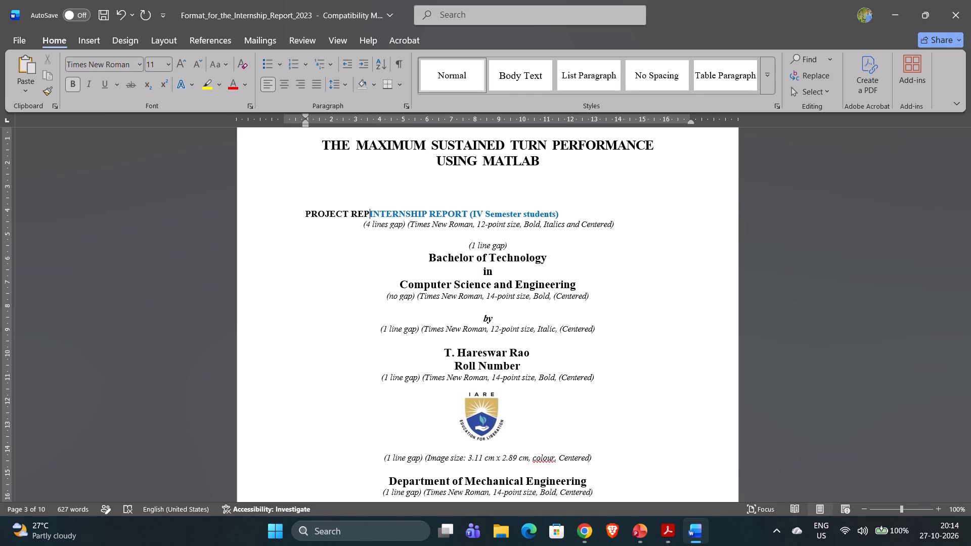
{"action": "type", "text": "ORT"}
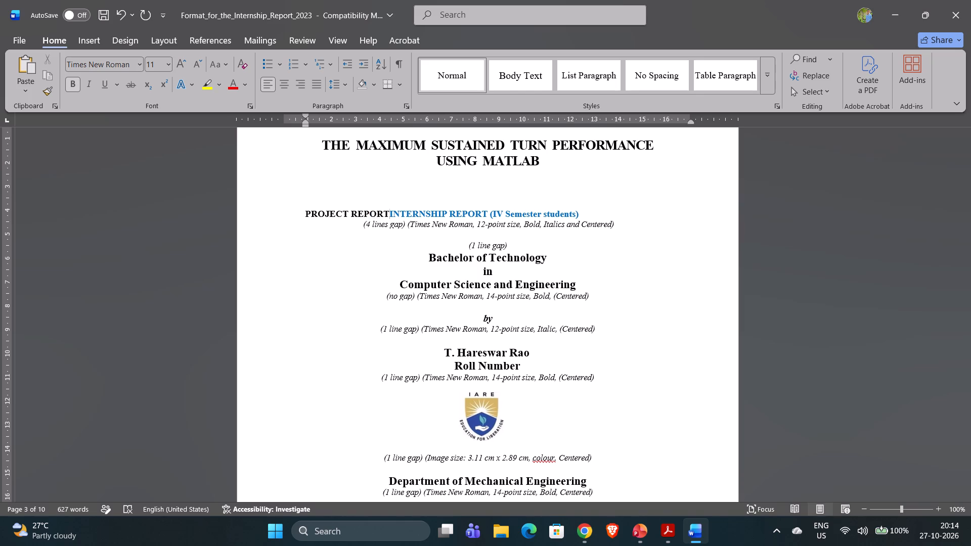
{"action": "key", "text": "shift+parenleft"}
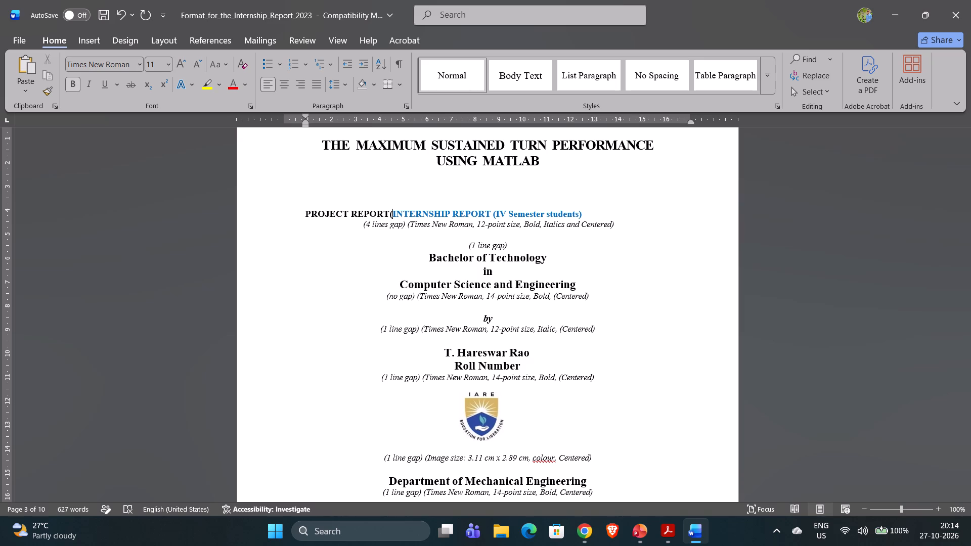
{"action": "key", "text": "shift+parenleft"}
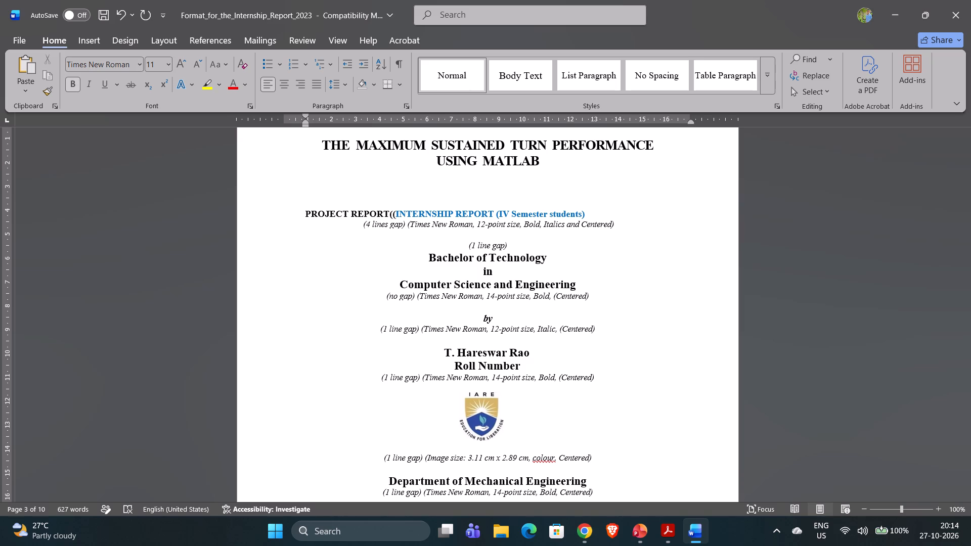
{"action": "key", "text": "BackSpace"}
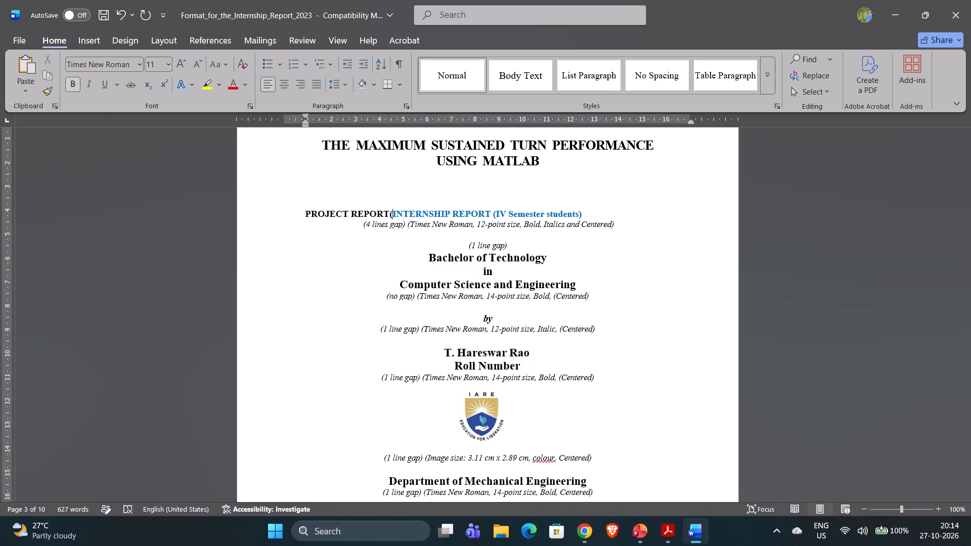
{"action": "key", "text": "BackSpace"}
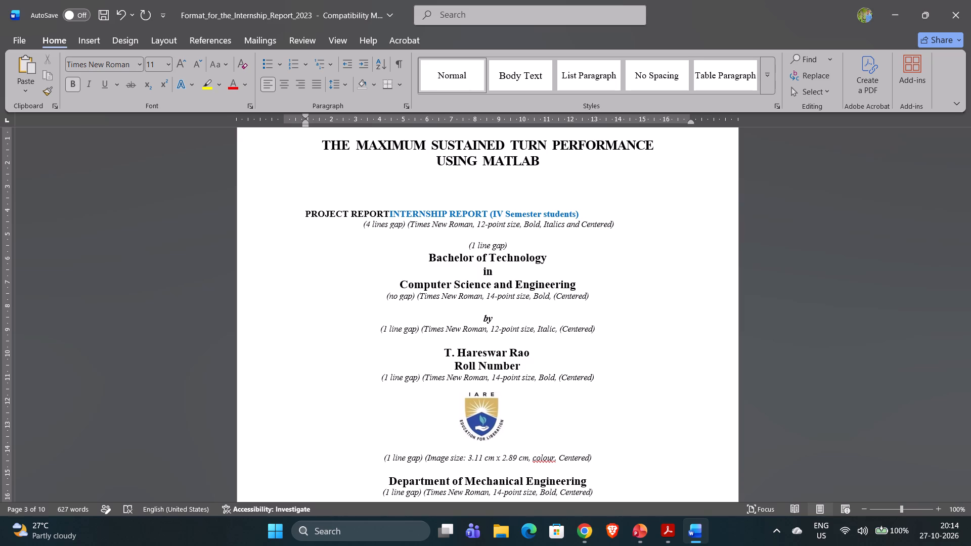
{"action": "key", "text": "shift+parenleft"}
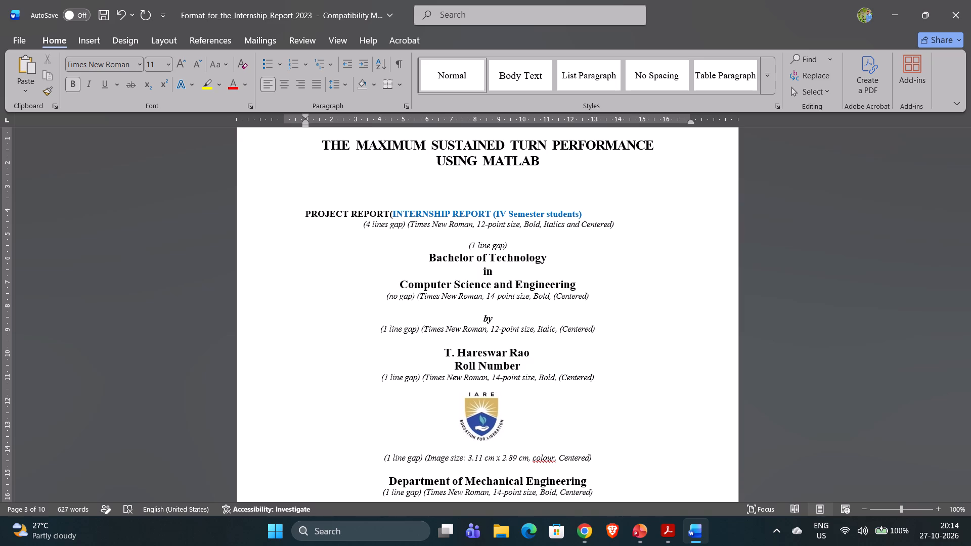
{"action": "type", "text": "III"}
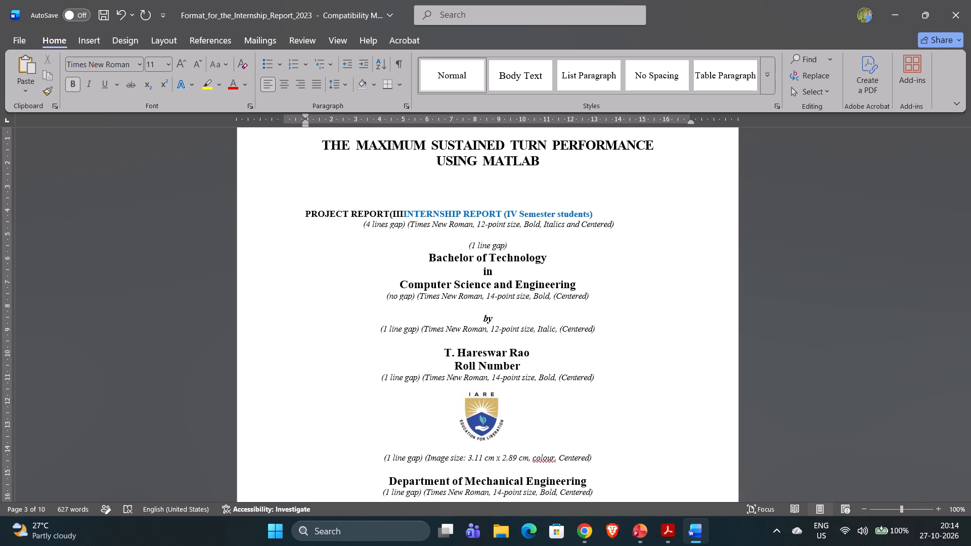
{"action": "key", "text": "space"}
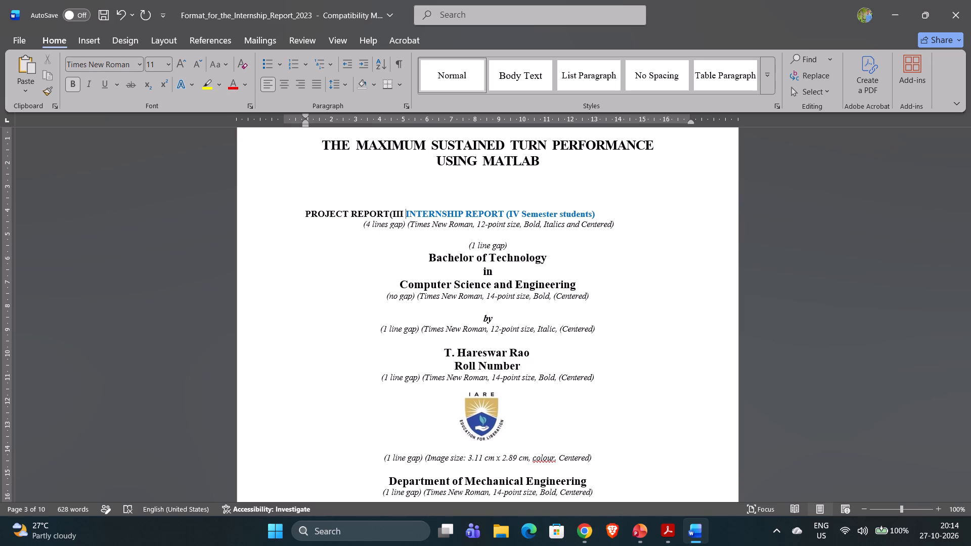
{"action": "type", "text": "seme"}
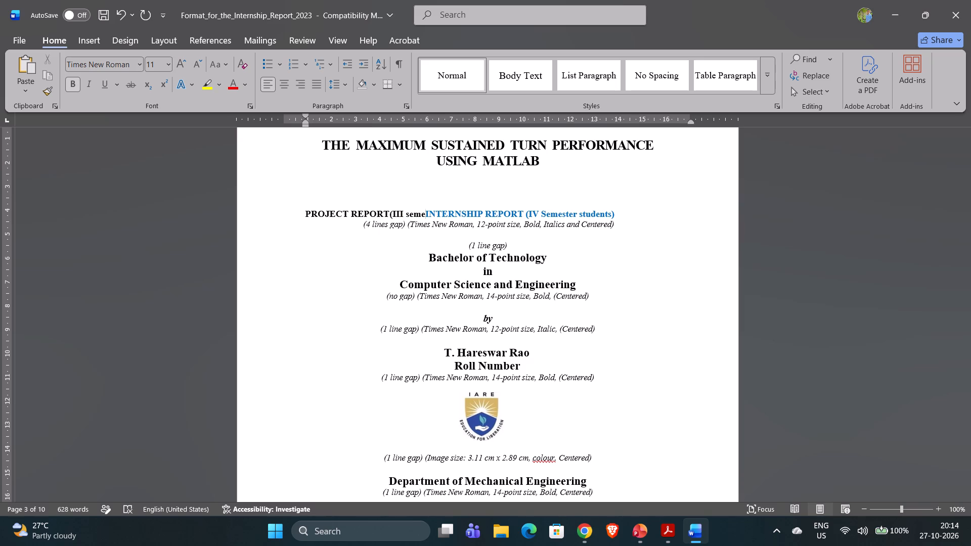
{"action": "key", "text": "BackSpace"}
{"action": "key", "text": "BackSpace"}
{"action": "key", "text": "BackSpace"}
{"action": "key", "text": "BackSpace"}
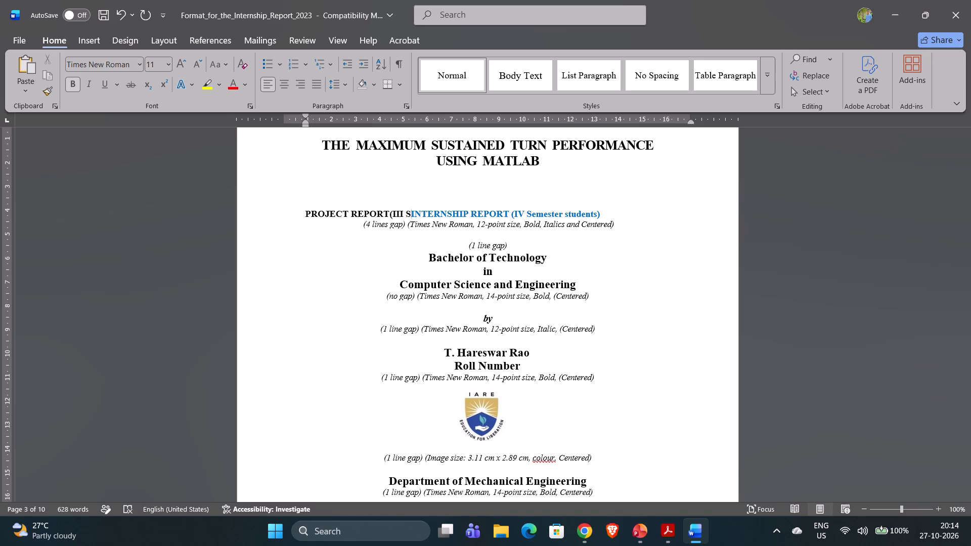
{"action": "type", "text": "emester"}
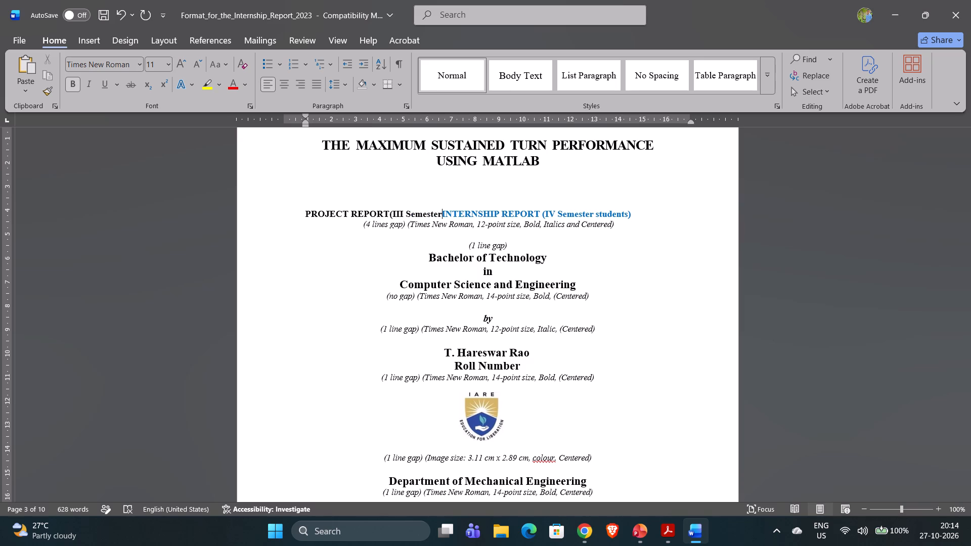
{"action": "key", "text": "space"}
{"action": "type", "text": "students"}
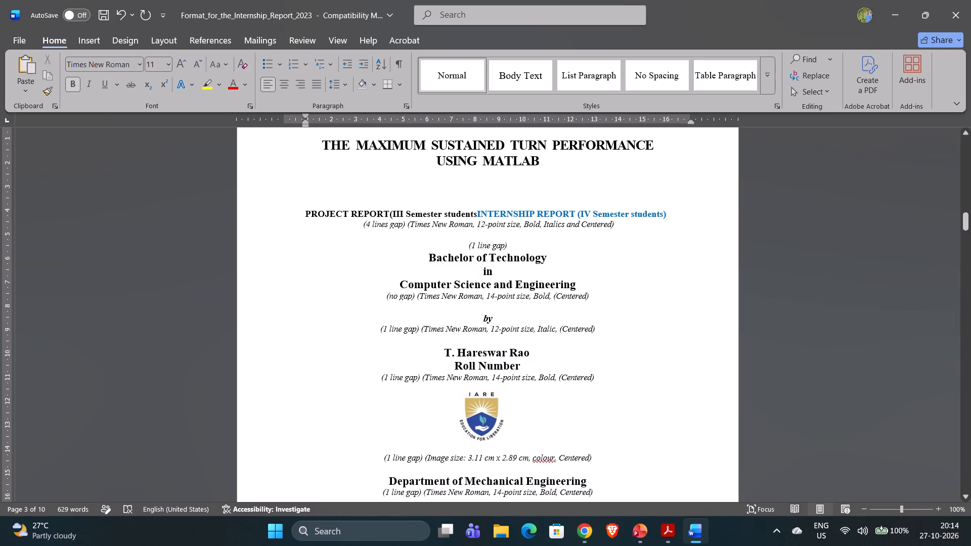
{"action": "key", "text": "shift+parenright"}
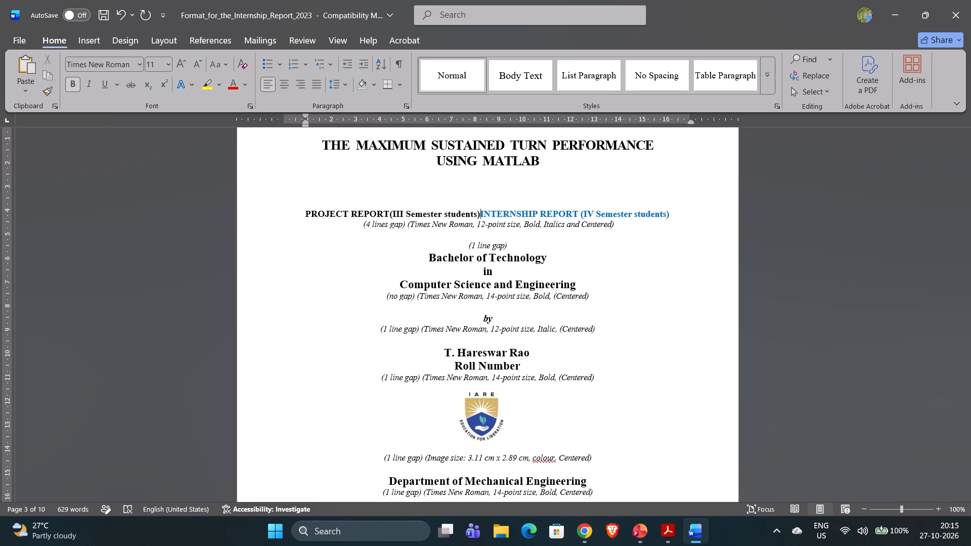
Increase the font size of "PROJECT REPORT(III Semester students)" to 12 points.
{"action": "left_click_drag", "start_coordinate": [303, 210], "coordinate": [461, 208]}
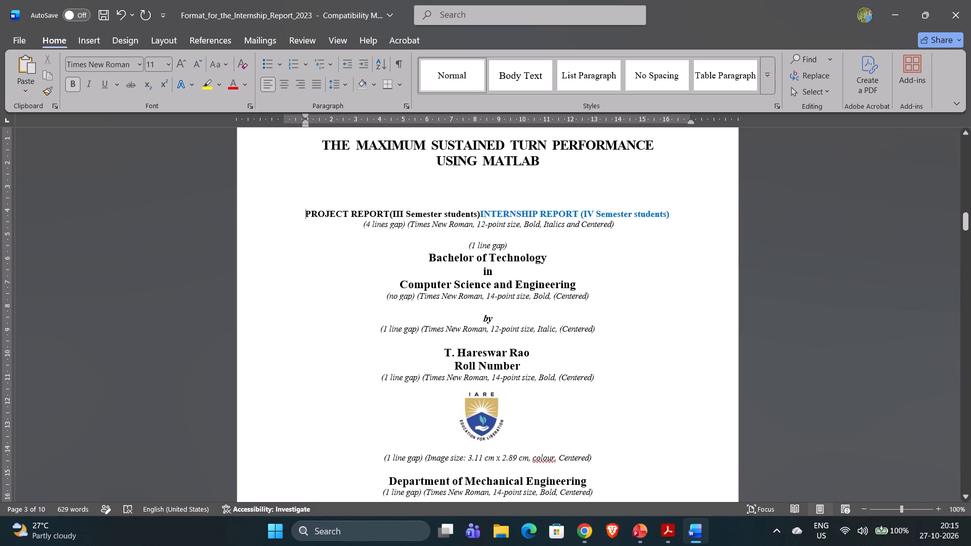
{"action": "left_click_drag", "start_coordinate": [461, 208], "coordinate": [479, 213]}
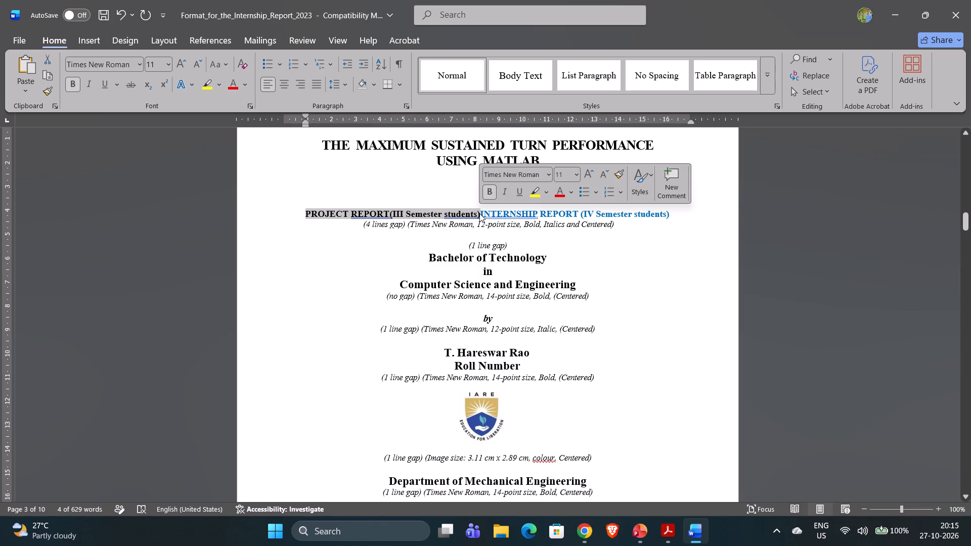
{"action": "left_click", "coordinate": [591, 173]}
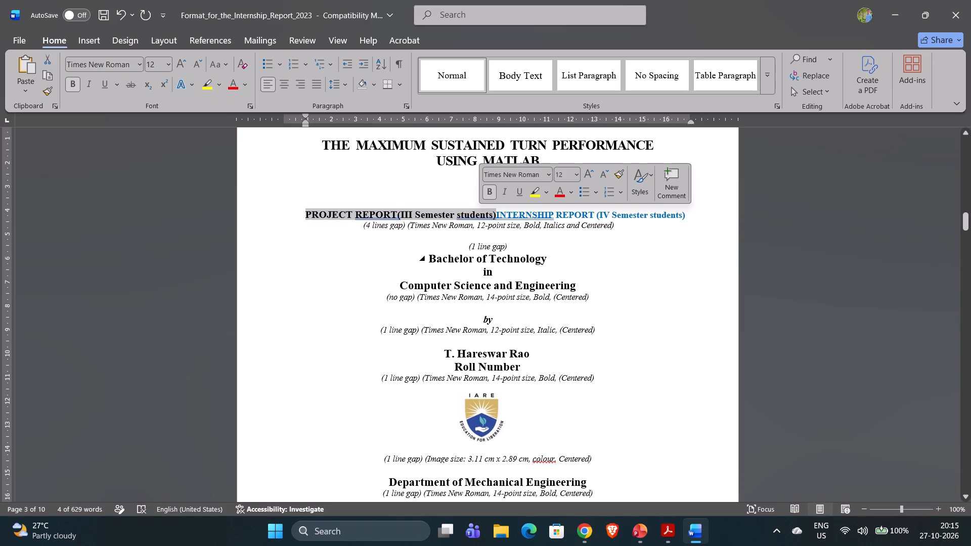
Switch to the B.Tech project report guidelines PDF in Acrobat, examine Sample Page 2's layout and format notes, and return to the Word report.
{"action": "left_click", "coordinate": [586, 156]}
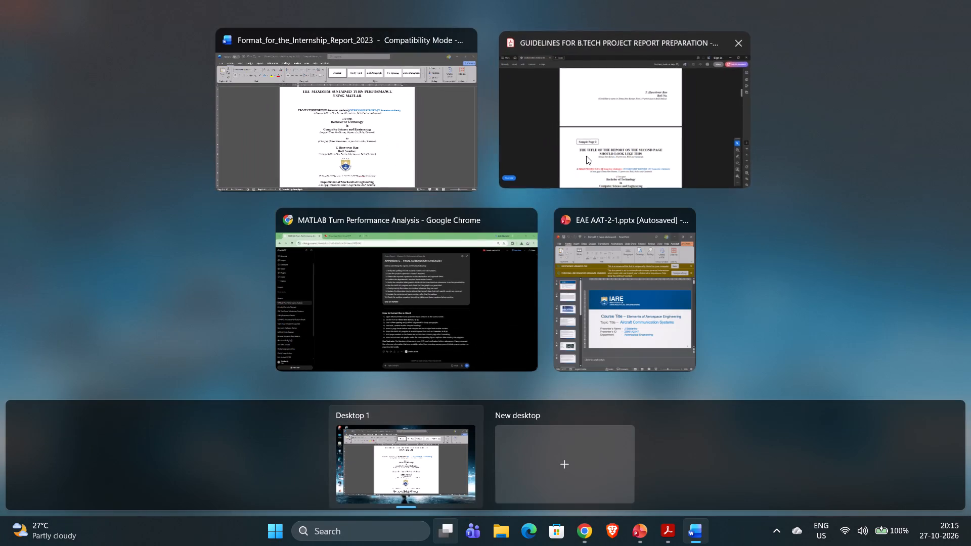
{"action": "scroll", "coordinate": [584, 142], "scroll_direction": "down", "scroll_amount": 1}
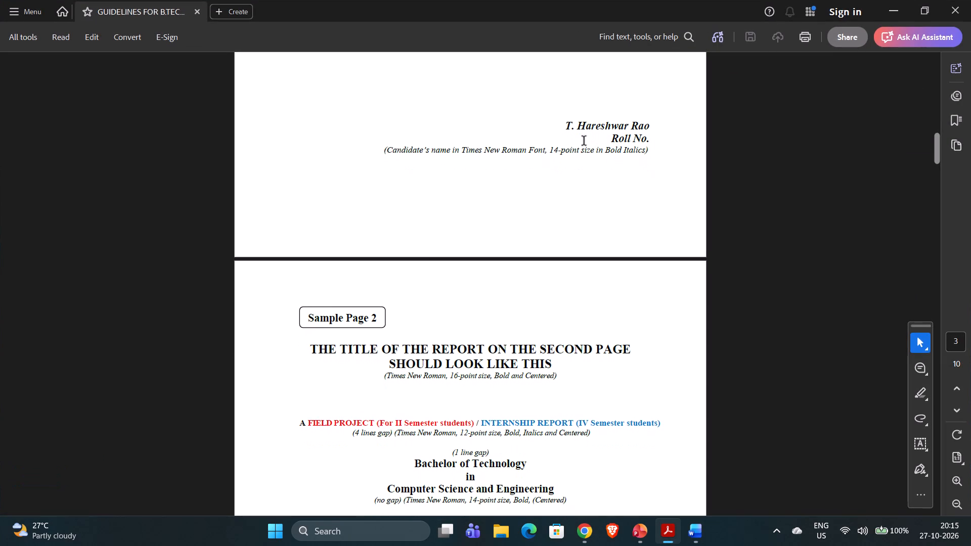
{"action": "scroll", "coordinate": [584, 142], "scroll_direction": "down", "scroll_amount": 4}
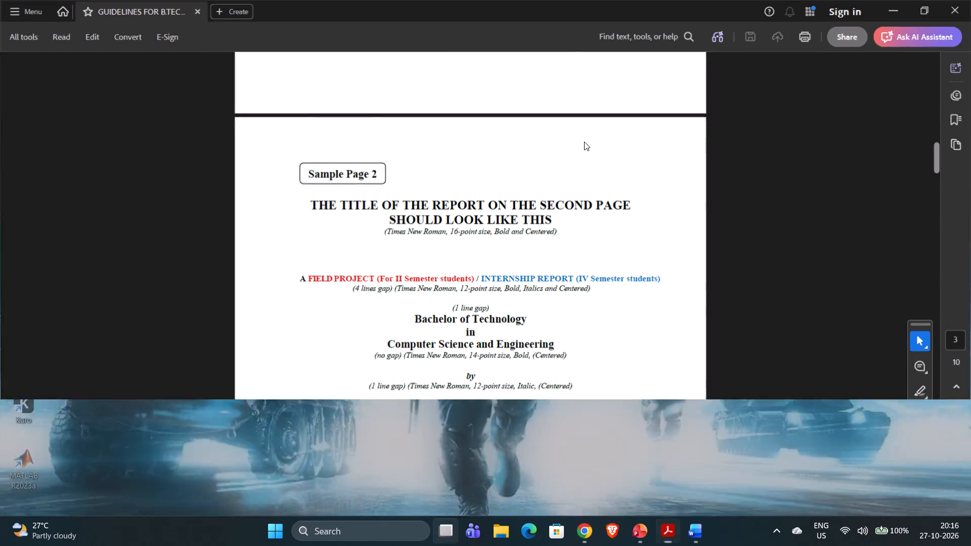
{"action": "left_click", "coordinate": [373, 130]}
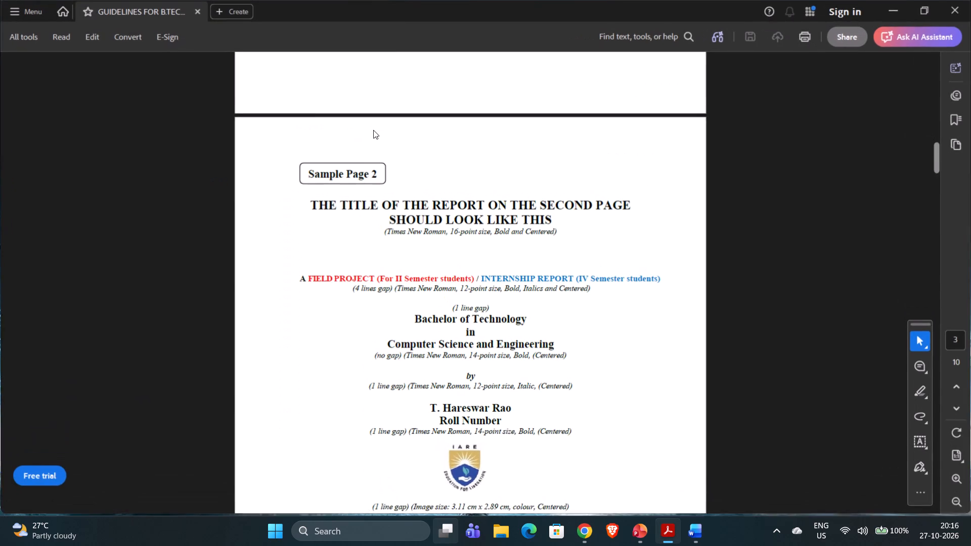
{"action": "left_click", "coordinate": [608, 195]}
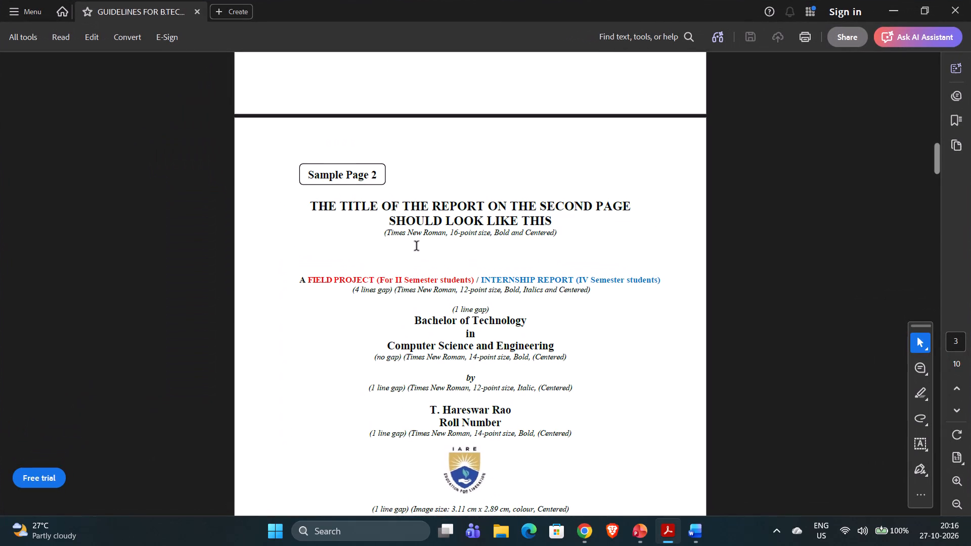
{"action": "left_click", "coordinate": [564, 234]}
{"action": "left_click", "coordinate": [301, 276]}
{"action": "left_click", "coordinate": [592, 127]}
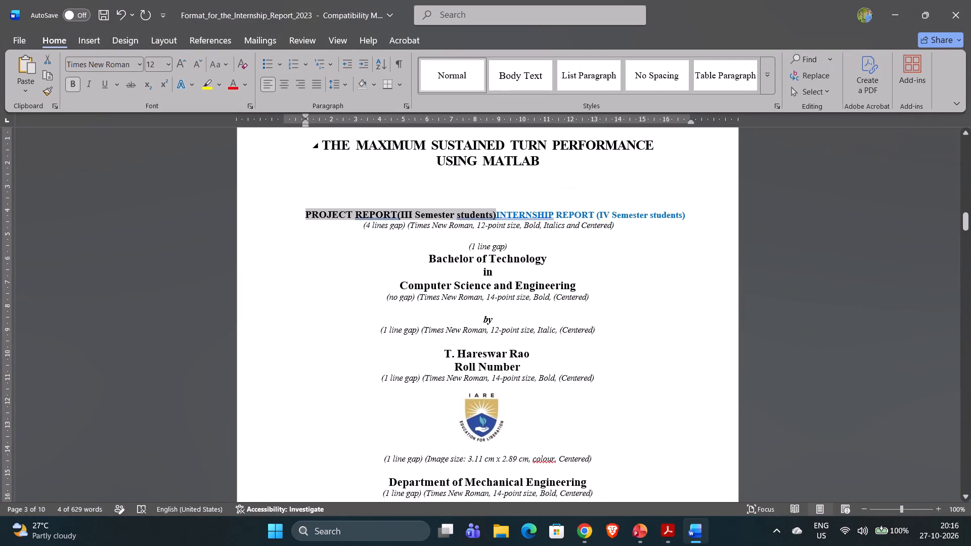
{"action": "left_click", "coordinate": [549, 164]}
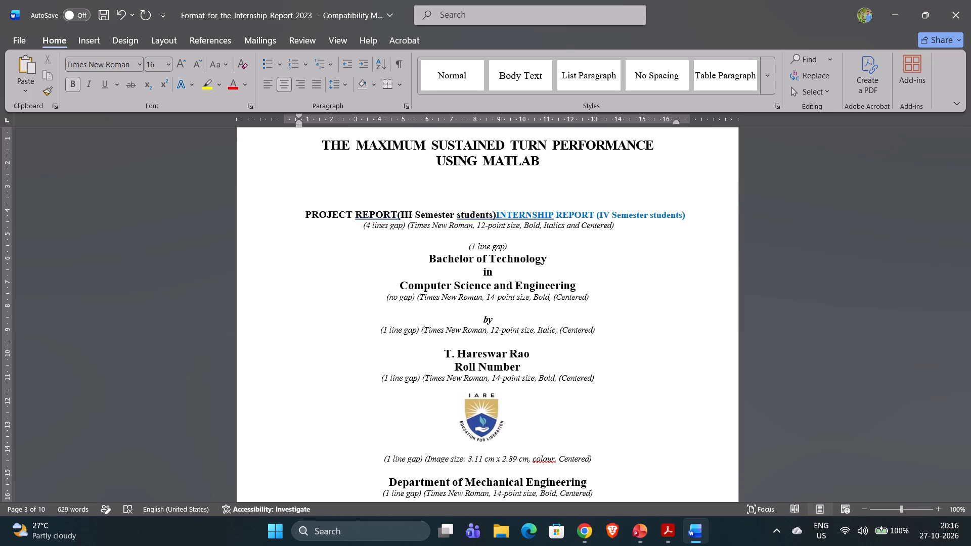
Delete the blue "INTERNSHIP REPORT (IV Semester students)" text and the italic "(4 lines gap)" formatting note beneath it on the second title page.
{"action": "left_click_drag", "start_coordinate": [497, 214], "coordinate": [638, 222]}
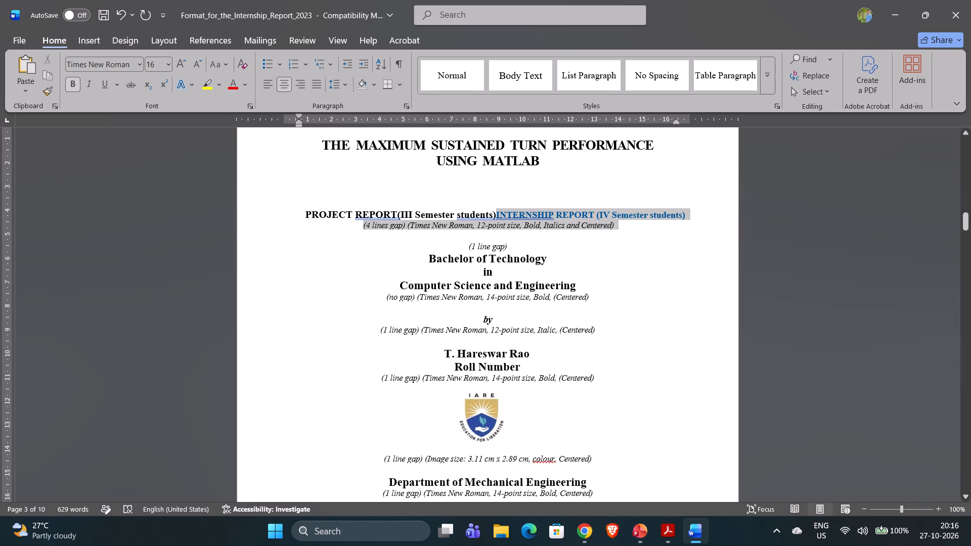
{"action": "left_click_drag", "start_coordinate": [638, 222], "coordinate": [615, 230]}
{"action": "left_click_drag", "start_coordinate": [615, 230], "coordinate": [617, 227]}
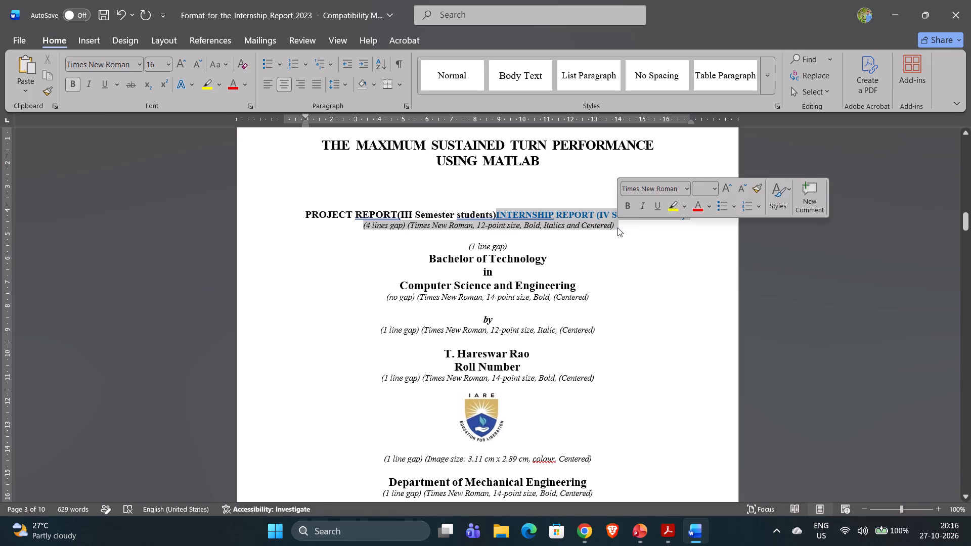
{"action": "key", "text": "BackSpace"}
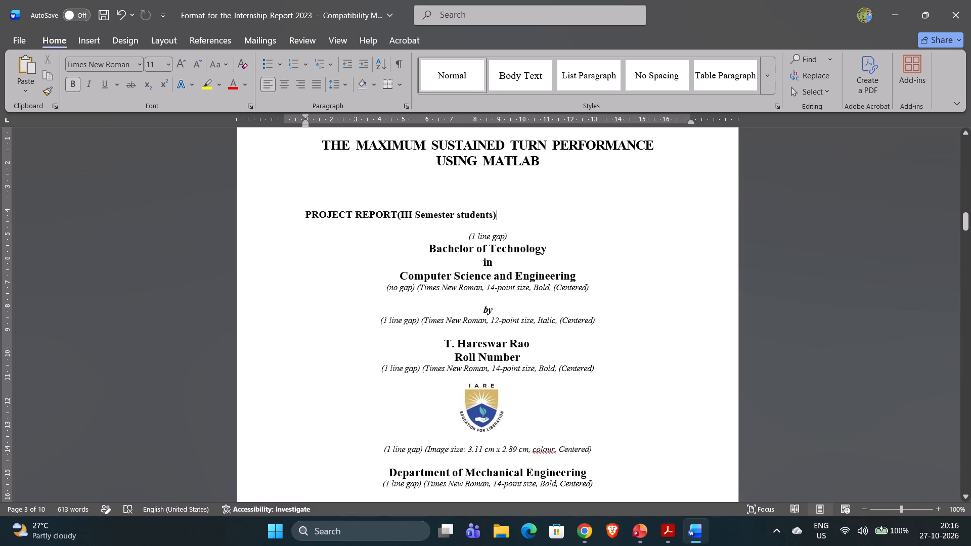
Shift "PROJECT REPORT(III Semester students)" to the middle of the page by inserting leading spaces.
{"action": "left_click", "coordinate": [306, 214]}
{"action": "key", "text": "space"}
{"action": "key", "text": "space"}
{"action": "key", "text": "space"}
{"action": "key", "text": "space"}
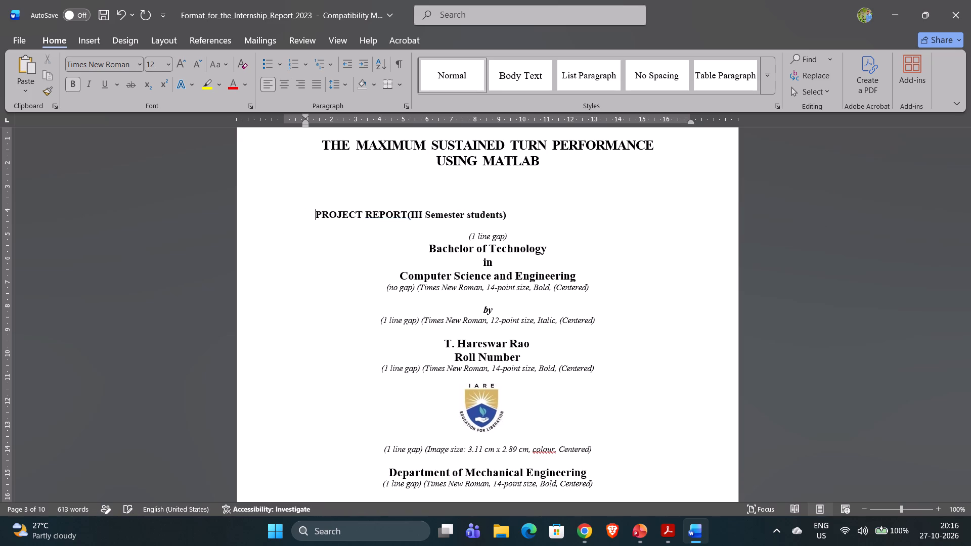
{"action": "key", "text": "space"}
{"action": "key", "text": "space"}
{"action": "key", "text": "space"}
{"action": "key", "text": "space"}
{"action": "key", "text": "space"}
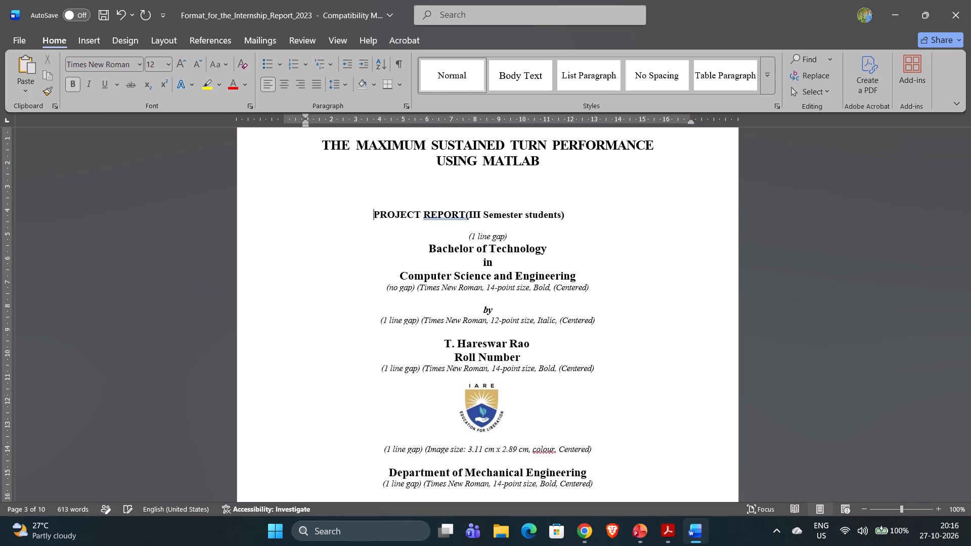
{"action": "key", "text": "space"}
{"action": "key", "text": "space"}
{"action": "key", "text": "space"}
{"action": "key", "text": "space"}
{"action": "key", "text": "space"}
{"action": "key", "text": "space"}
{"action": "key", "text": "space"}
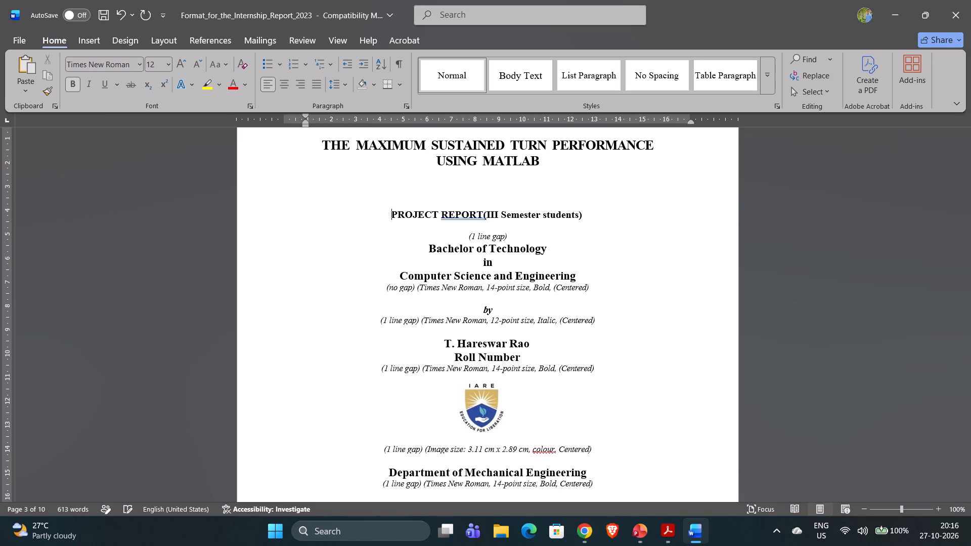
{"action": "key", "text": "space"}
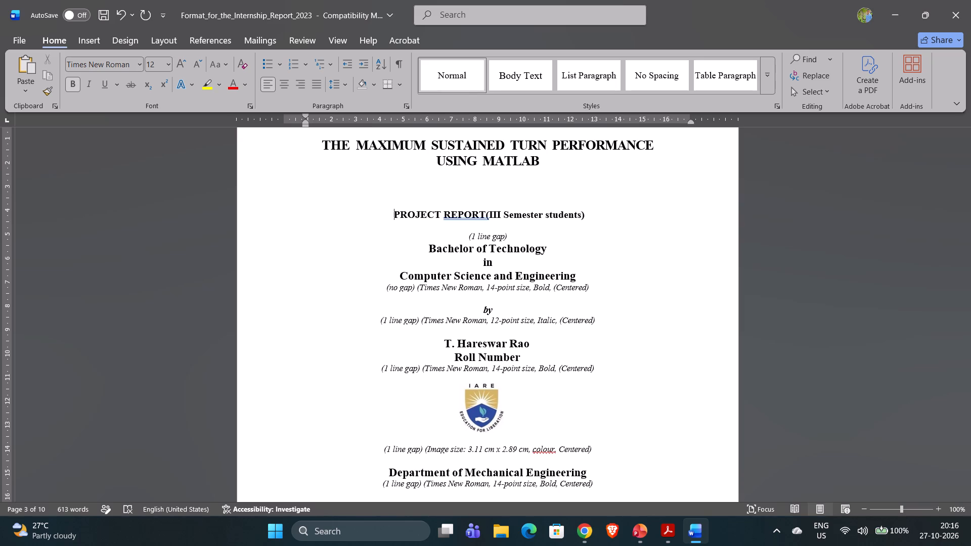
{"action": "key", "text": "BackSpace"}
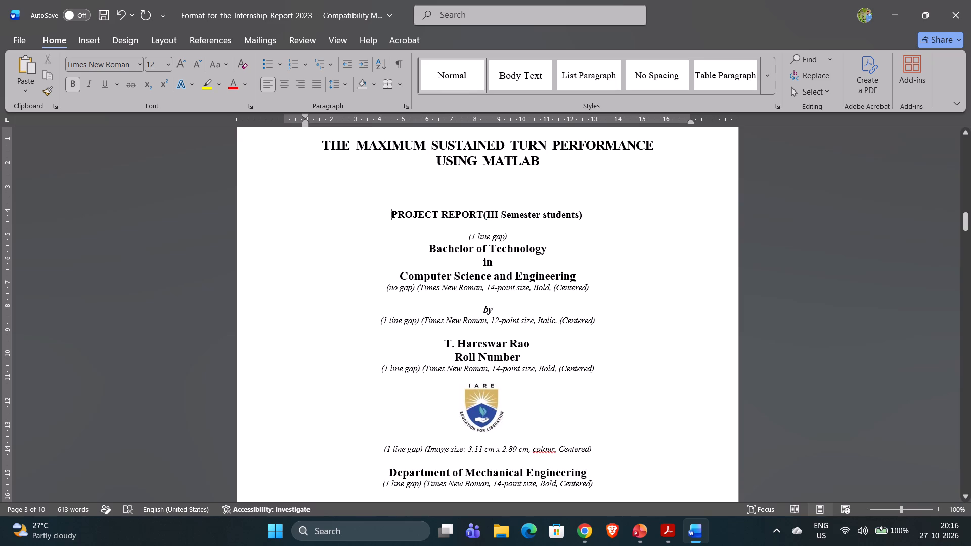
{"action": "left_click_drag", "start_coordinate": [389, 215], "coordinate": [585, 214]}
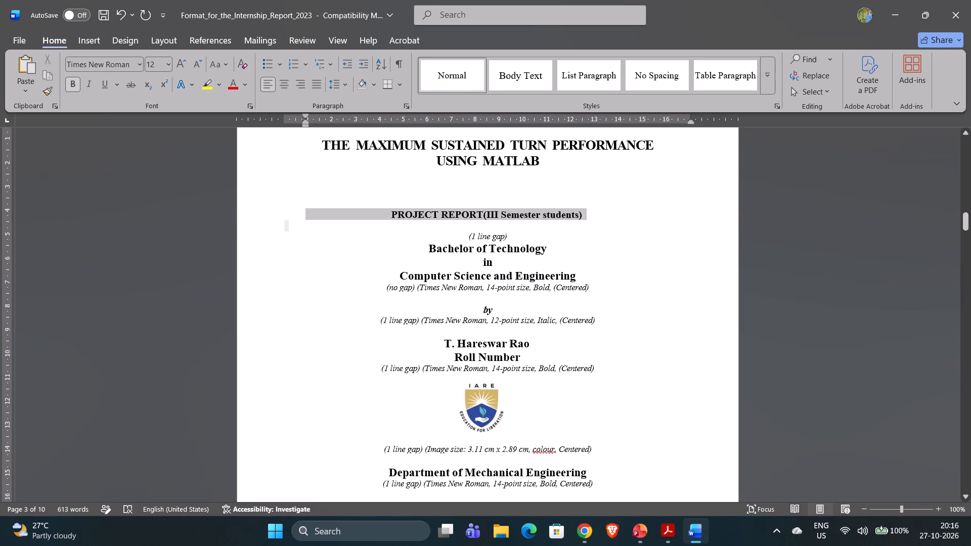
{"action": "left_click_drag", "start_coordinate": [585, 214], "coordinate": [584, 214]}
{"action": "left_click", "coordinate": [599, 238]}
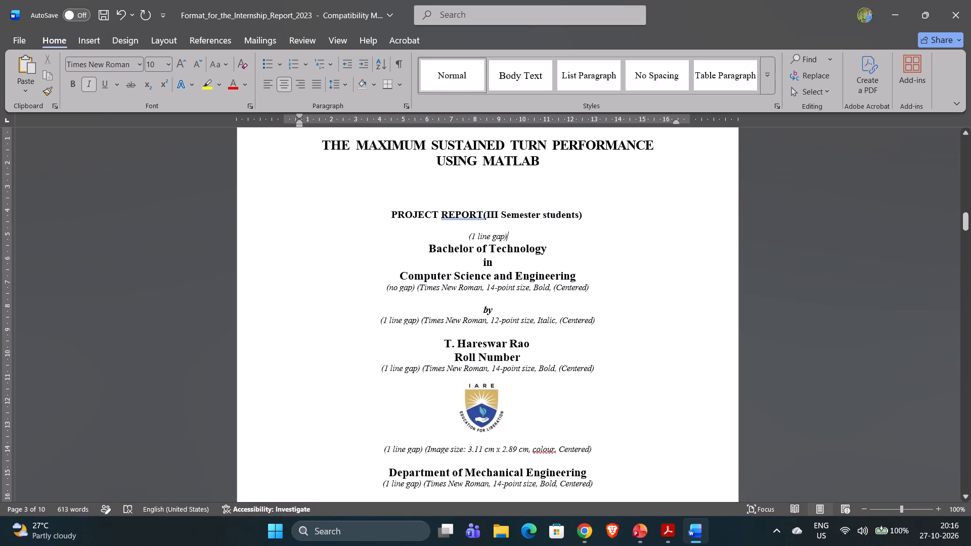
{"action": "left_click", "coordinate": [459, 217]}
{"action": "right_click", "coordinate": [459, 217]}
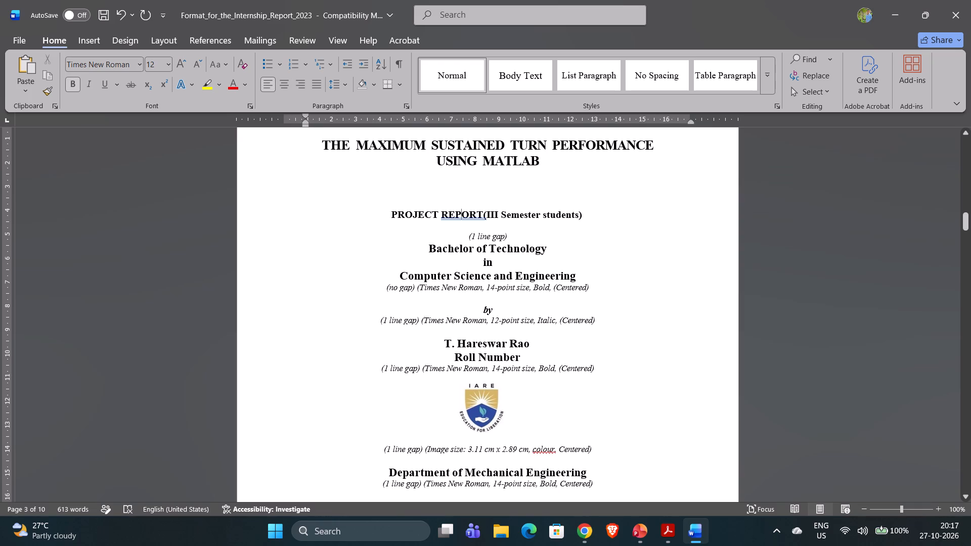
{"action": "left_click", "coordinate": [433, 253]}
Delete the "(1 line gap)" note above Bachelor of Technology and replace the spacing there with two line breaks.
{"action": "left_click_drag", "start_coordinate": [469, 237], "coordinate": [492, 237]}
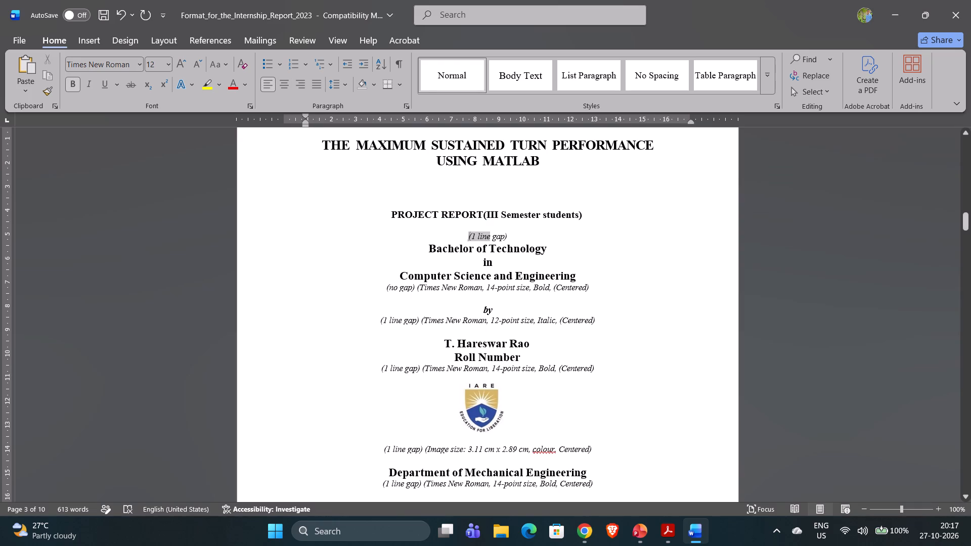
{"action": "left_click_drag", "start_coordinate": [492, 237], "coordinate": [510, 237]}
{"action": "key", "text": "BackSpace"}
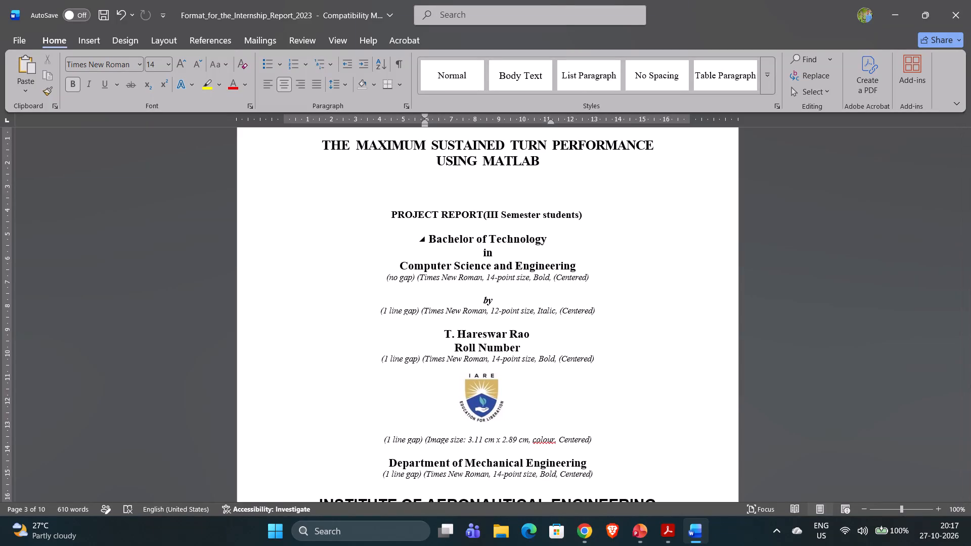
{"action": "key", "text": "Return"}
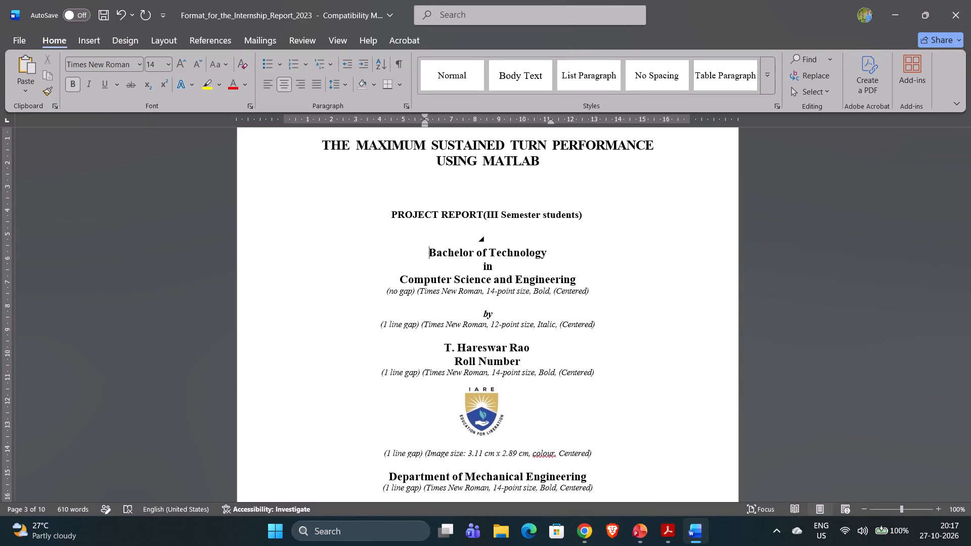
{"action": "key", "text": "BackSpace"}
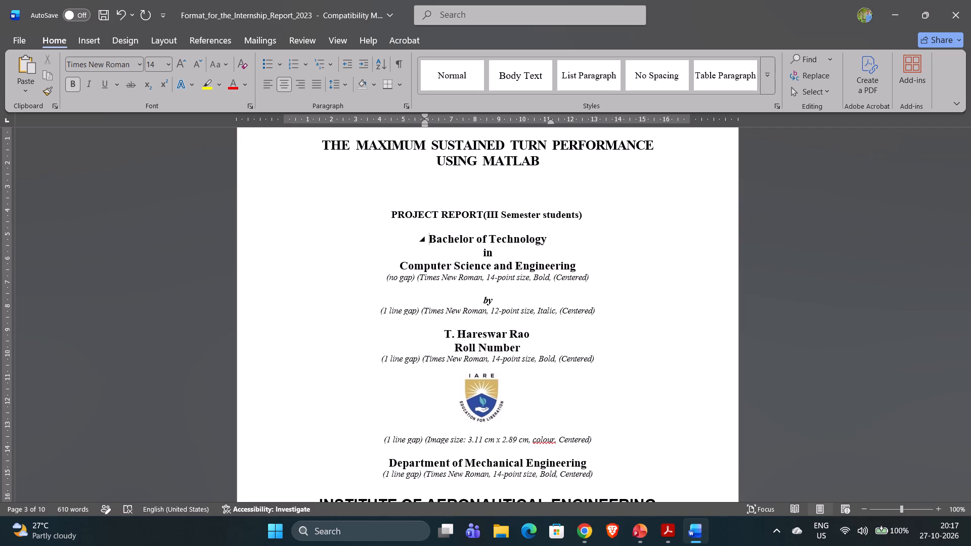
{"action": "key", "text": "BackSpace"}
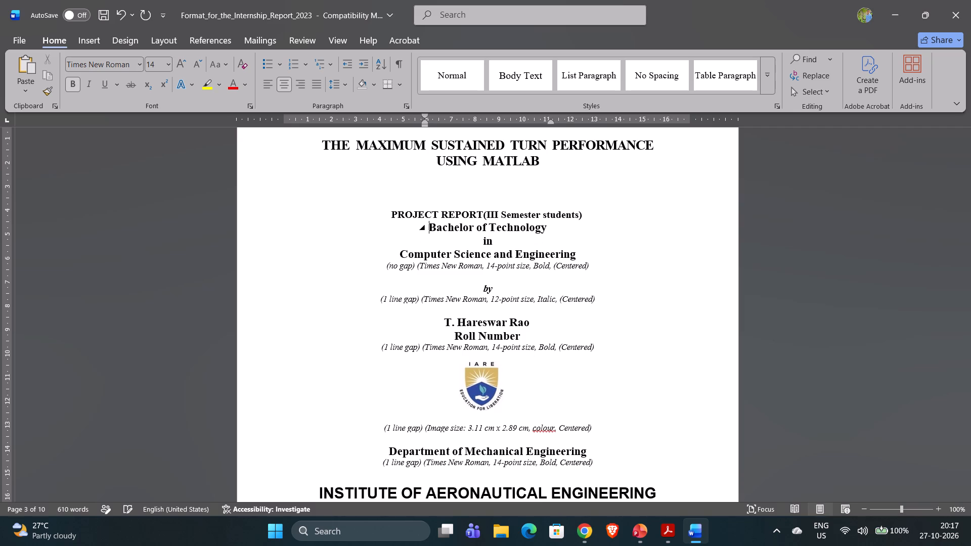
{"action": "key", "text": "Return"}
{"action": "key", "text": "Return"}
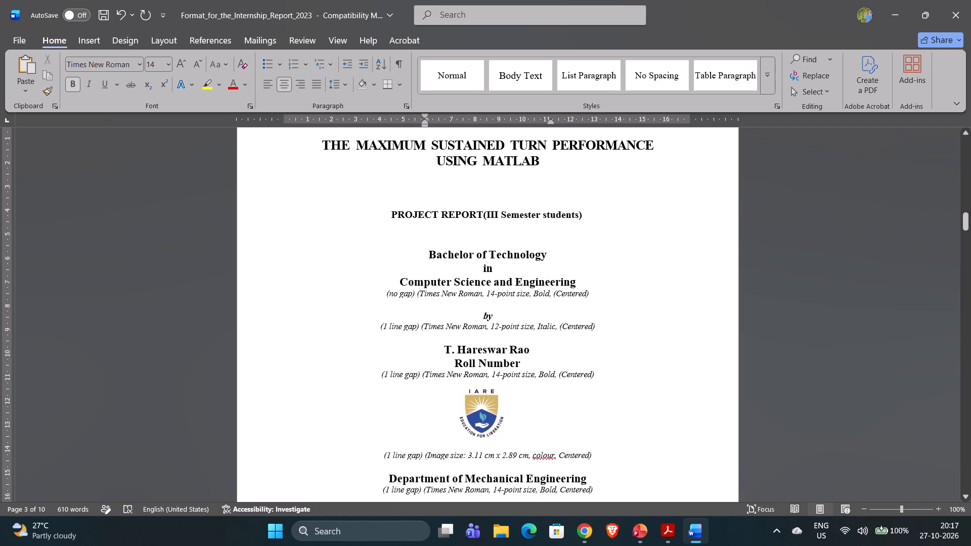
Replace "Computer Science and" with "Aeronautical" in the degree branch line on the second title page.
{"action": "left_click", "coordinate": [489, 284]}
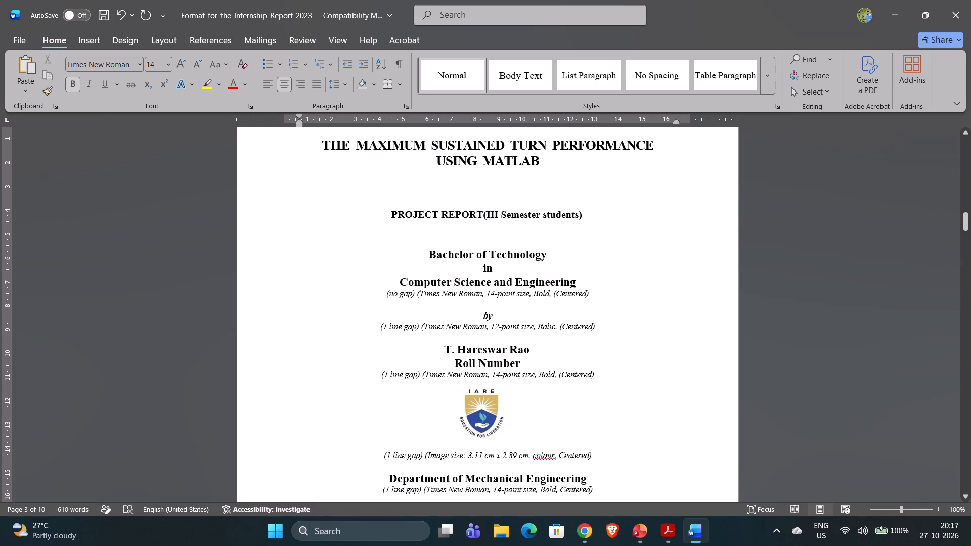
{"action": "left_click", "coordinate": [511, 284]}
{"action": "key", "text": "BackSpace"}
{"action": "key", "text": "BackSpace"}
{"action": "key", "text": "BackSpace"}
{"action": "key", "text": "BackSpace"}
{"action": "key", "text": "BackSpace"}
{"action": "key", "text": "BackSpace"}
{"action": "key", "text": "BackSpace"}
{"action": "key", "text": "BackSpace"}
{"action": "key", "text": "BackSpace"}
{"action": "key", "text": "BackSpace"}
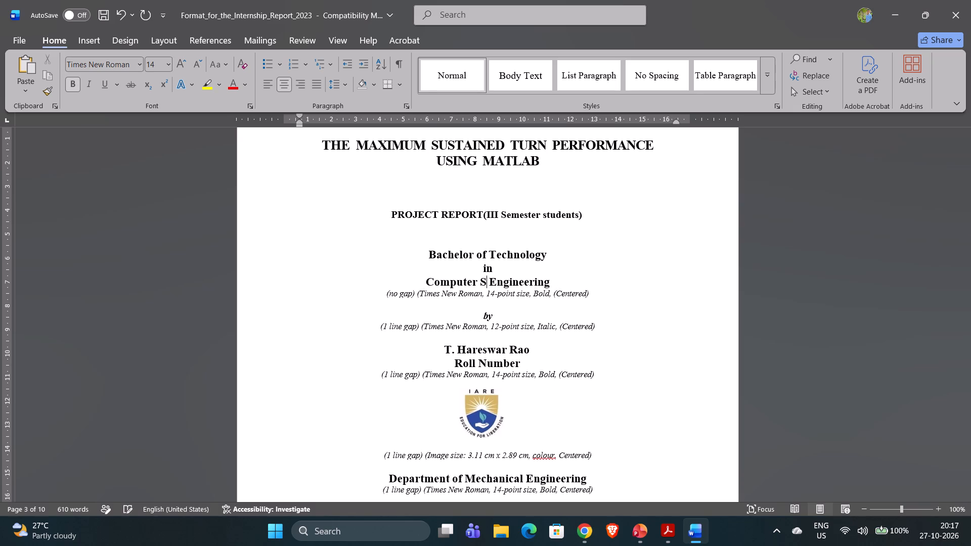
{"action": "key", "text": "BackSpace"}
{"action": "key", "text": "BackSpace"}
{"action": "key", "text": "BackSpace"}
{"action": "key", "text": "BackSpace"}
{"action": "key", "text": "BackSpace"}
{"action": "key", "text": "BackSpace"}
{"action": "key", "text": "BackSpace"}
{"action": "key", "text": "BackSpace"}
{"action": "key", "text": "BackSpace"}
{"action": "key", "text": "BackSpace"}
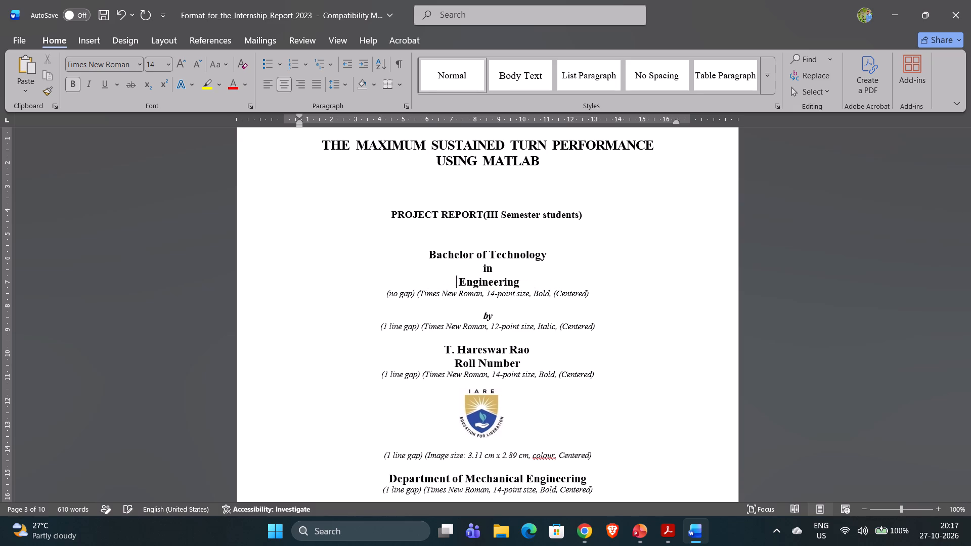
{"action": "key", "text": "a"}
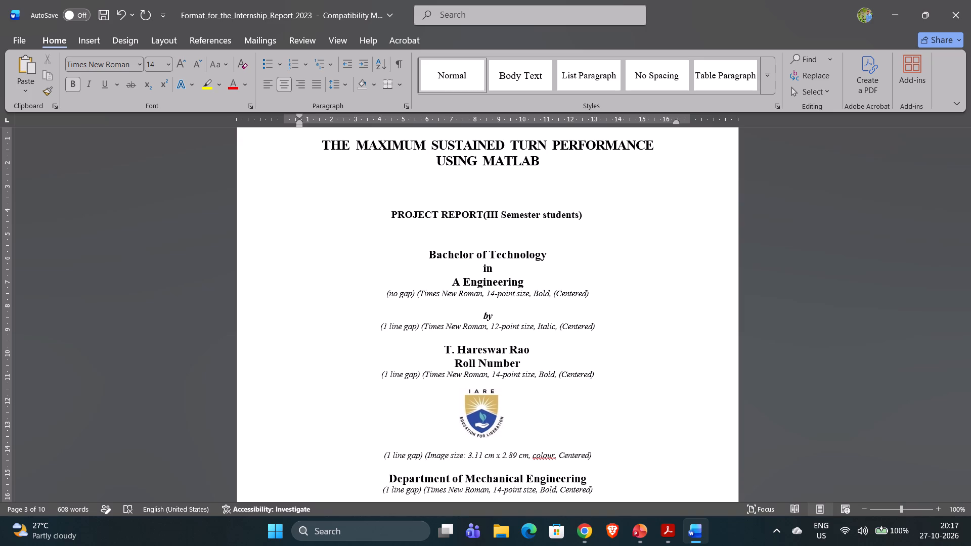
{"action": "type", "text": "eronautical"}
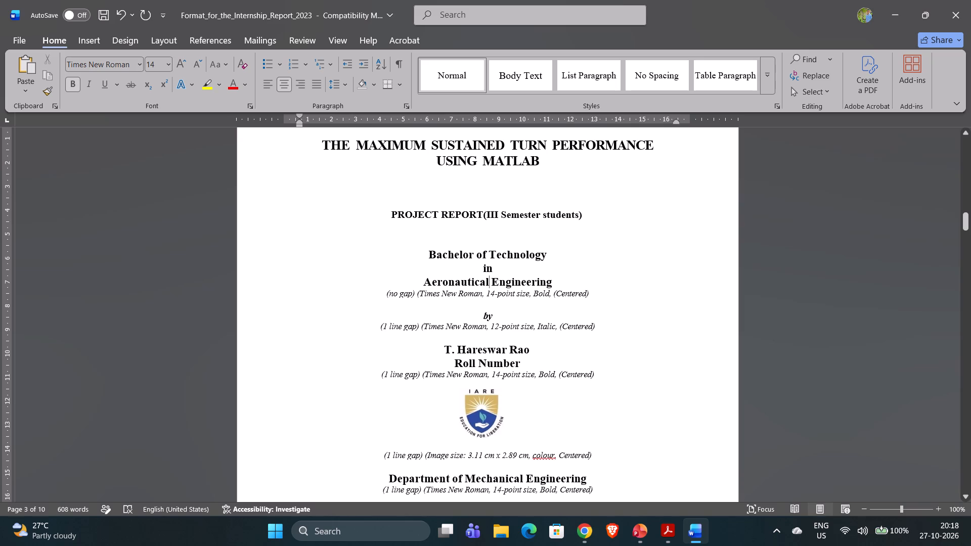
{"action": "left_click_drag", "start_coordinate": [423, 284], "coordinate": [555, 280]}
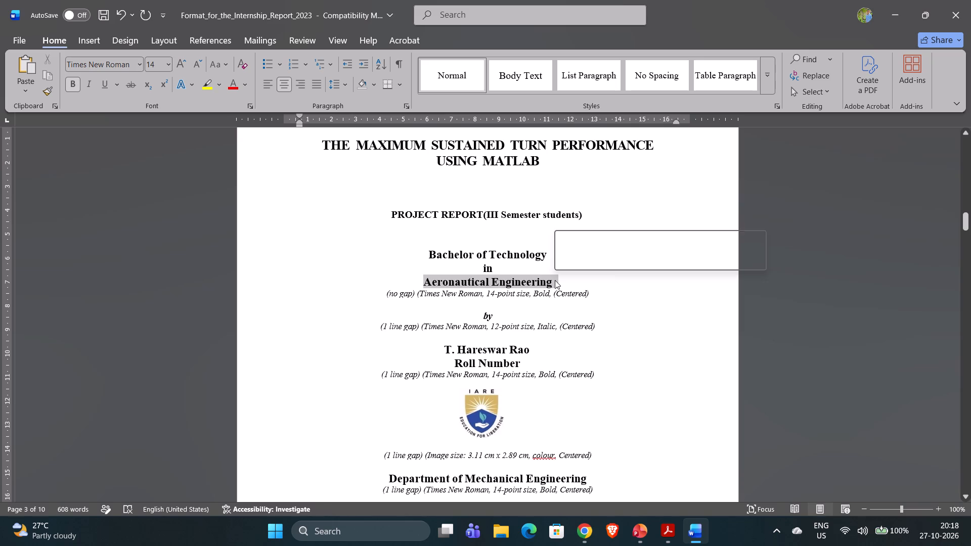
{"action": "left_click", "coordinate": [595, 298]}
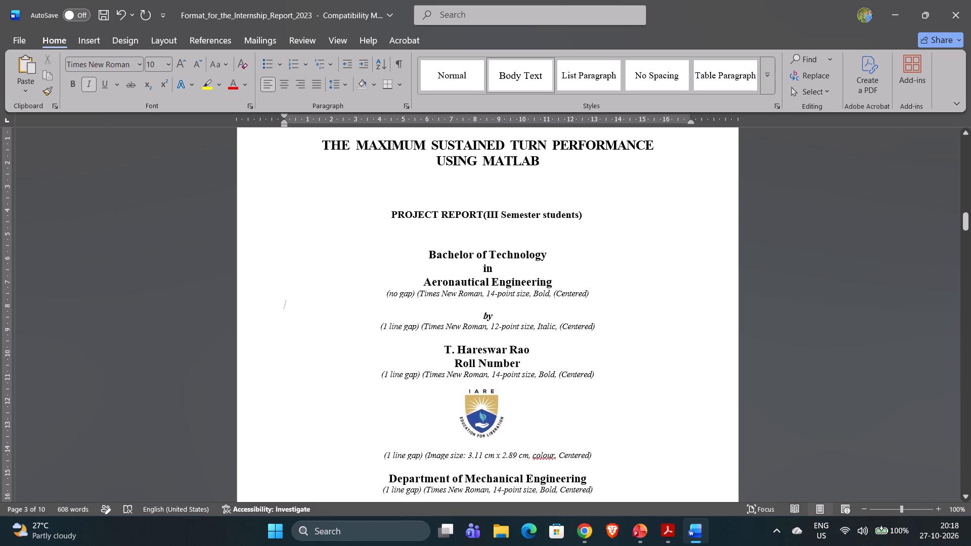
Delete the italic "(no gap) (Times New Roman, 14-point size, Bold, (Centered)" note beneath Aeronautical Engineering.
{"action": "left_click_drag", "start_coordinate": [386, 294], "coordinate": [551, 313]}
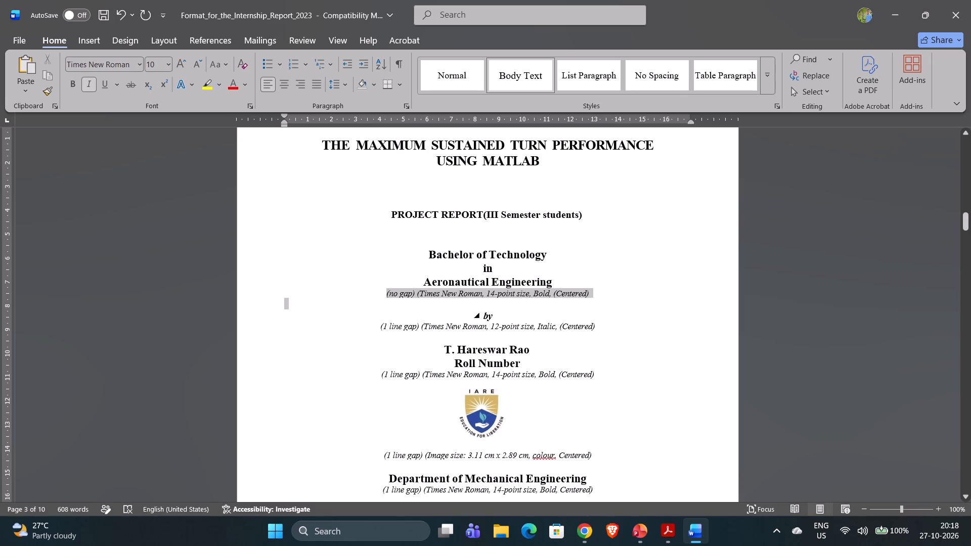
{"action": "left_click_drag", "start_coordinate": [551, 313], "coordinate": [588, 296]}
{"action": "left_click_drag", "start_coordinate": [588, 296], "coordinate": [591, 296]}
{"action": "key", "text": "BackSpace"}
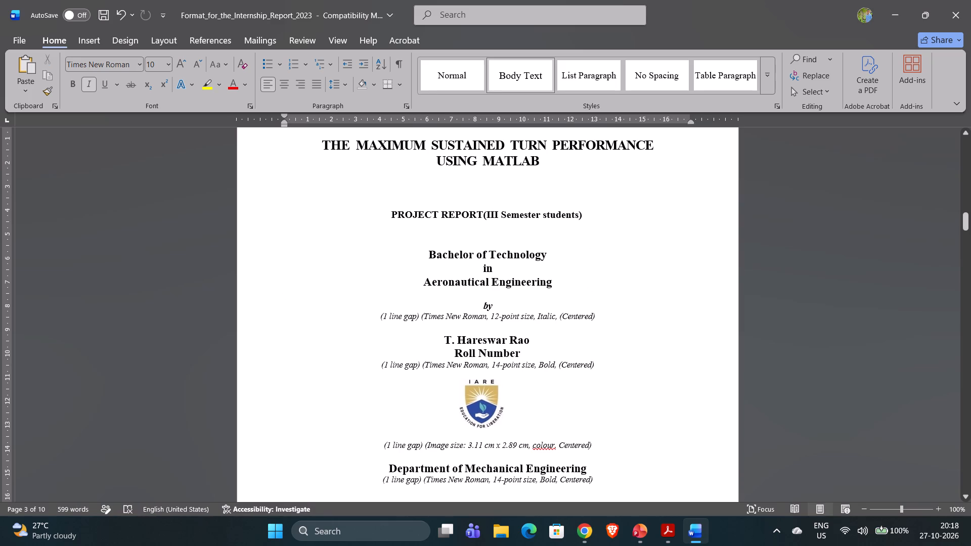
Check the font formatting of the word "by" beneath Aeronautical Engineering.
{"action": "left_click", "coordinate": [493, 294]}
{"action": "left_click_drag", "start_coordinate": [483, 305], "coordinate": [505, 308]}
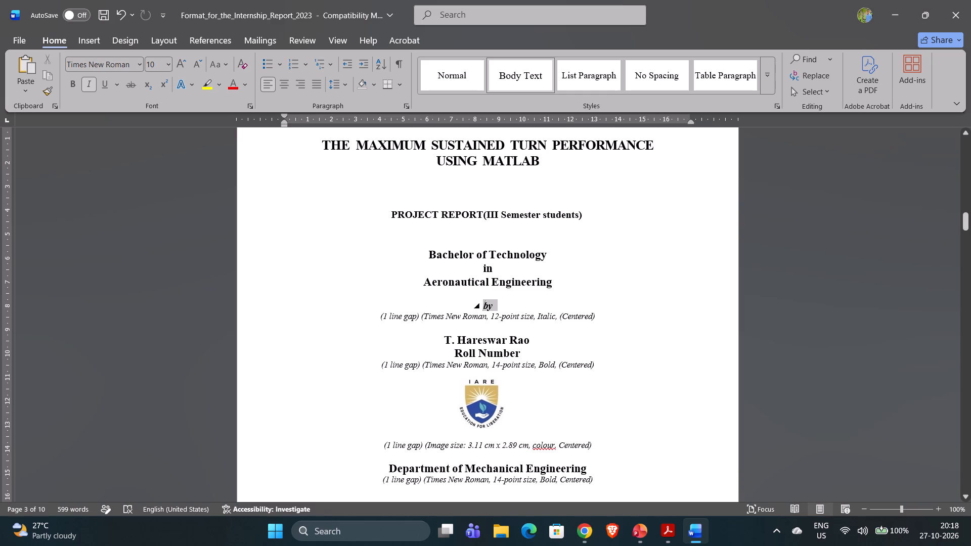
{"action": "left_click_drag", "start_coordinate": [505, 308], "coordinate": [505, 309]}
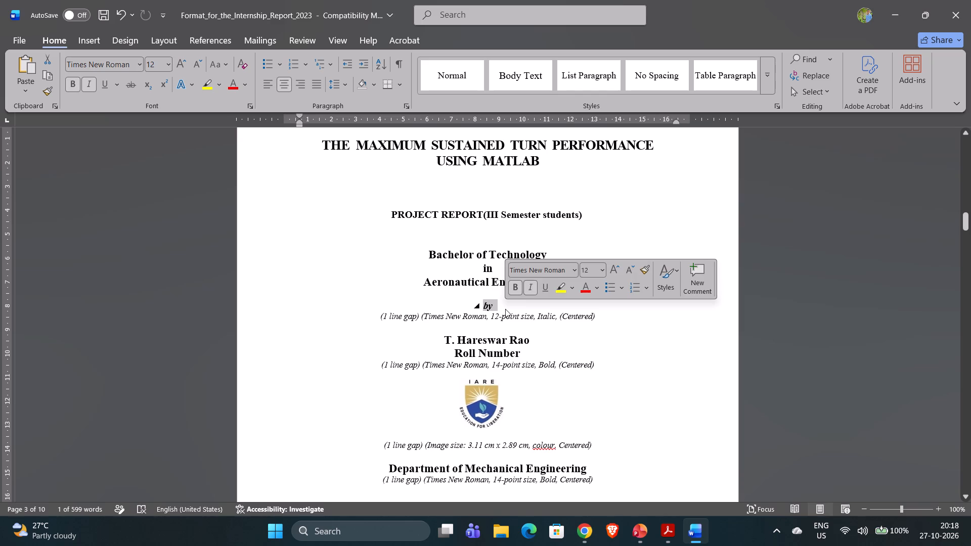
{"action": "left_click", "coordinate": [552, 334]}
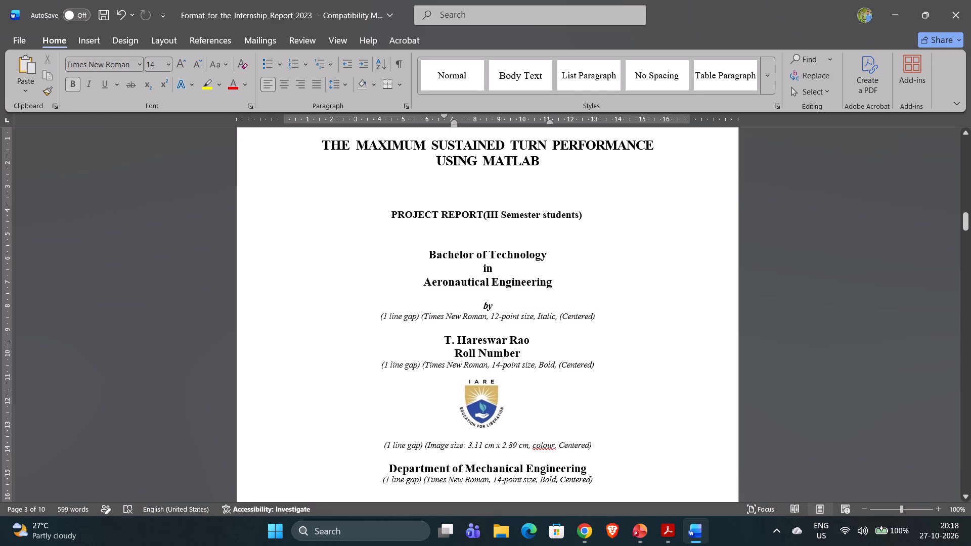
Delete the italic "(1 line gap) (Times New Roman, 12-point size, Italic, (Centered)" note beneath "by" on the second title page.
{"action": "left_click_drag", "start_coordinate": [381, 319], "coordinate": [521, 314]}
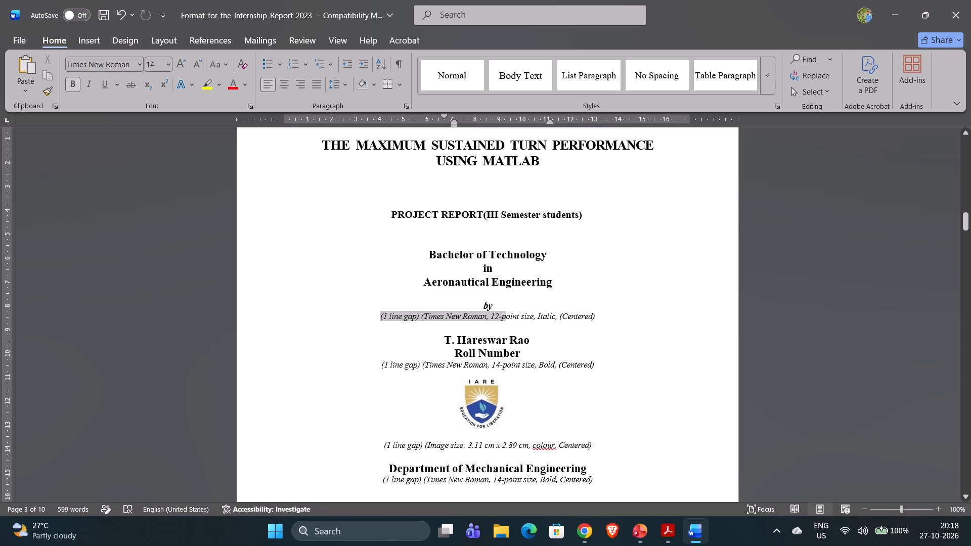
{"action": "left_click_drag", "start_coordinate": [521, 314], "coordinate": [603, 321]}
{"action": "key", "text": "BackSpace"}
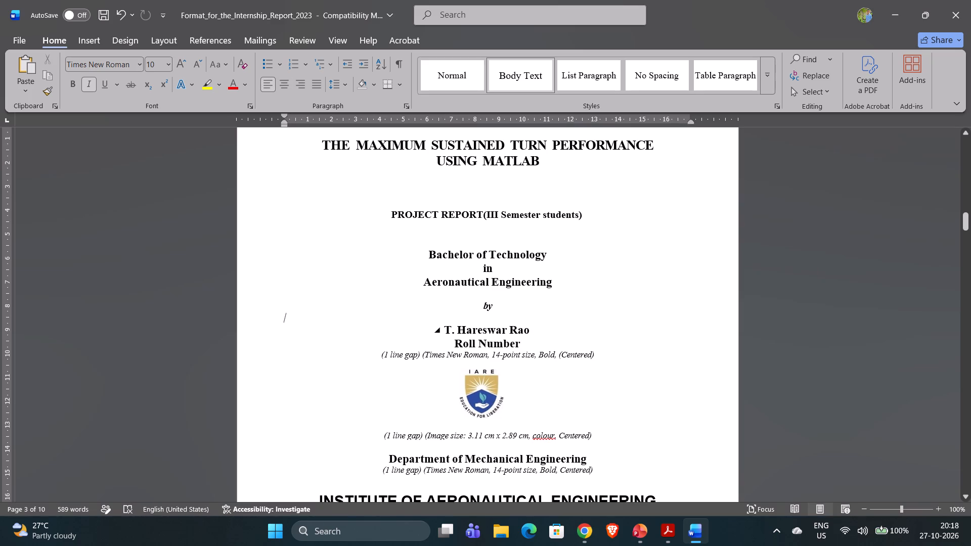
Replace the sample author name beneath "by" with the student's own name, keeping it on a separate line above Roll Number.
{"action": "left_click", "coordinate": [452, 329]}
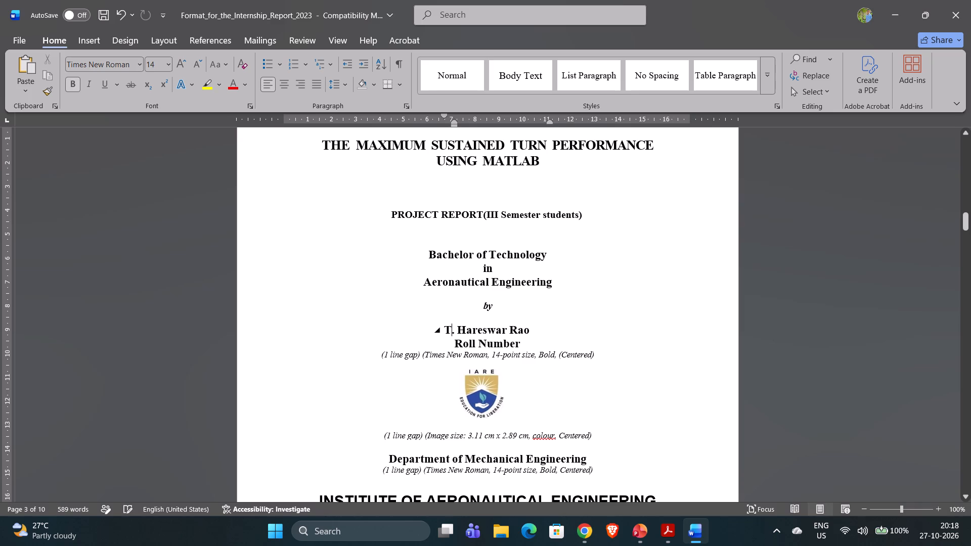
{"action": "key", "text": "BackSpace"}
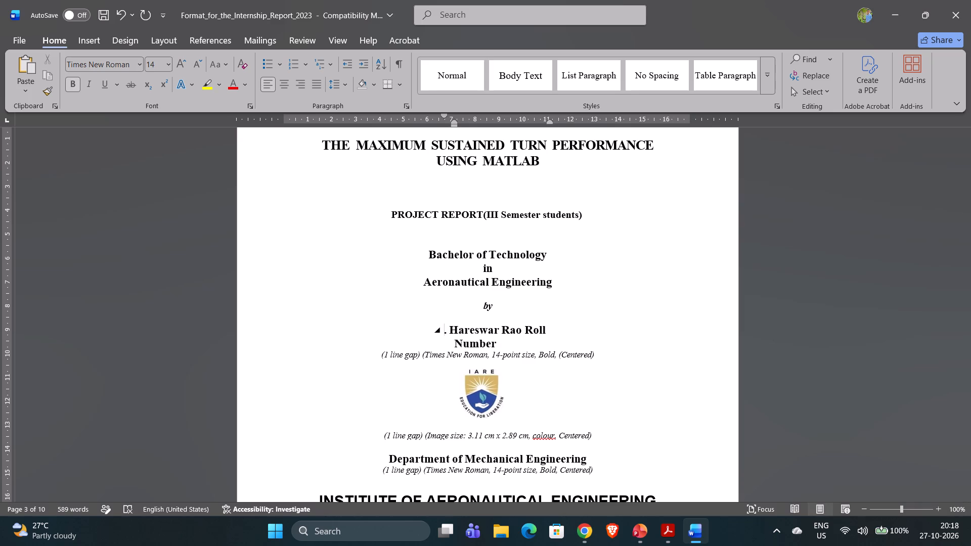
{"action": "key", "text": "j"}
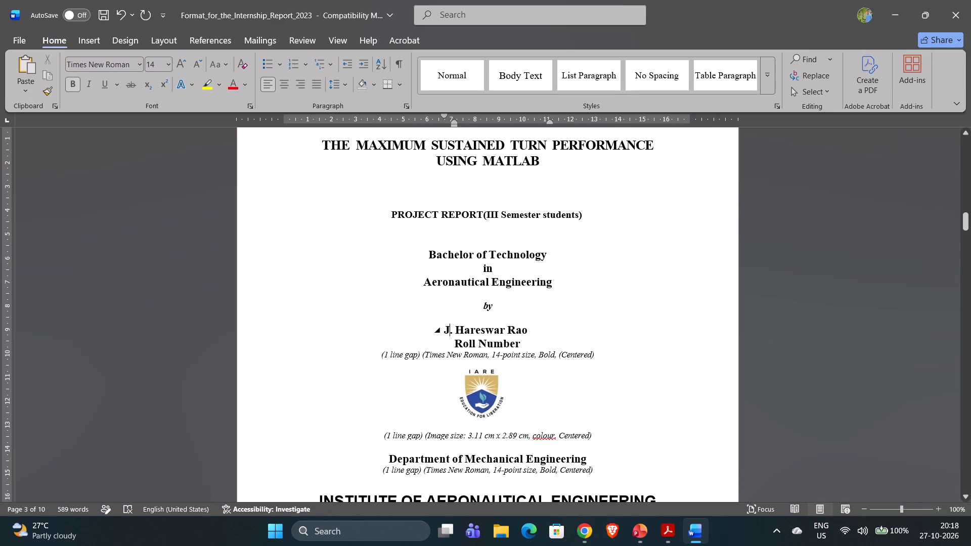
{"action": "left_click", "coordinate": [457, 329]}
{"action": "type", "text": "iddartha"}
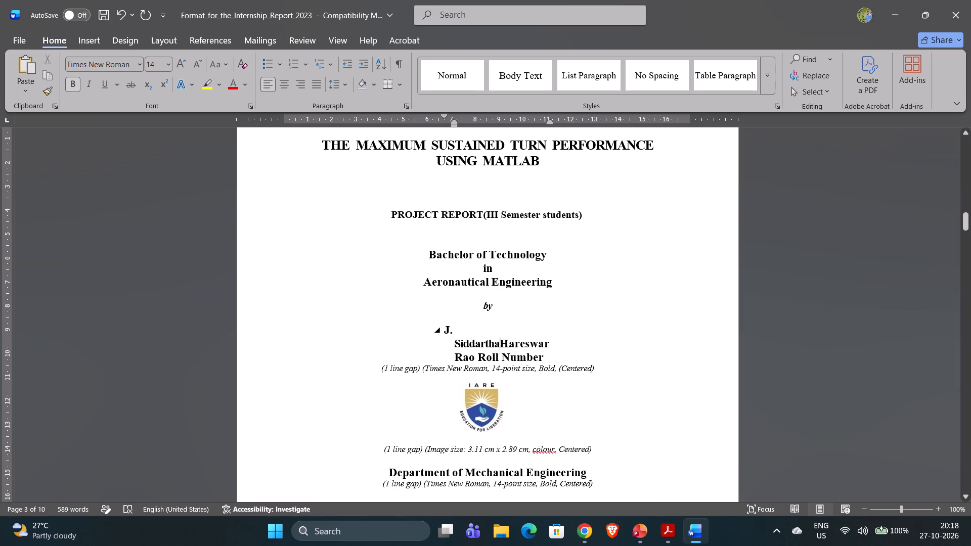
{"action": "left_click_drag", "start_coordinate": [501, 342], "coordinate": [548, 358]}
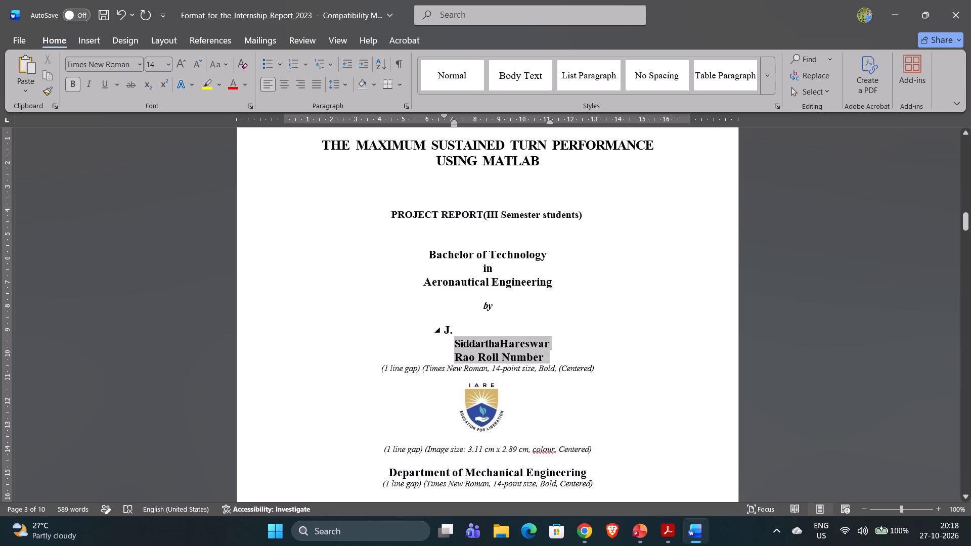
{"action": "left_click_drag", "start_coordinate": [548, 358], "coordinate": [558, 337]}
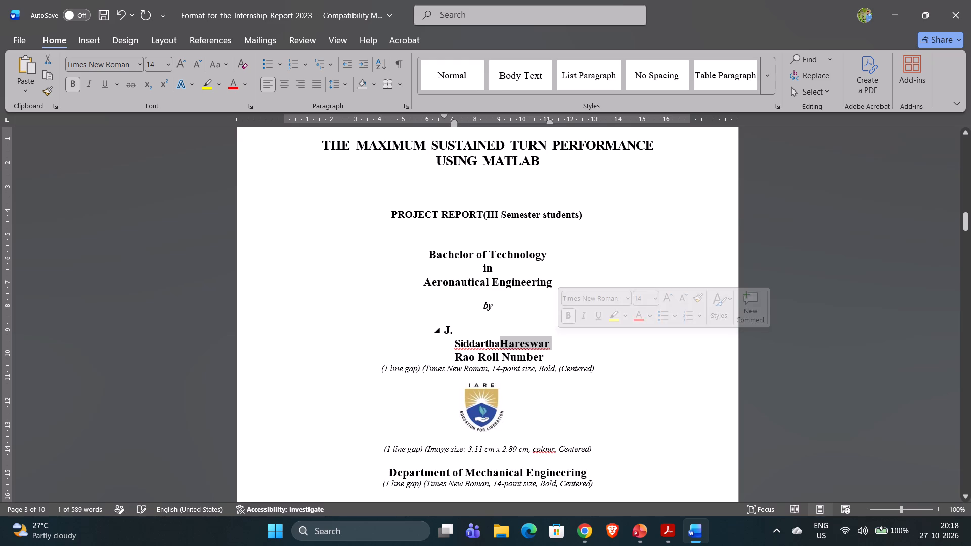
{"action": "left_click", "coordinate": [521, 329]}
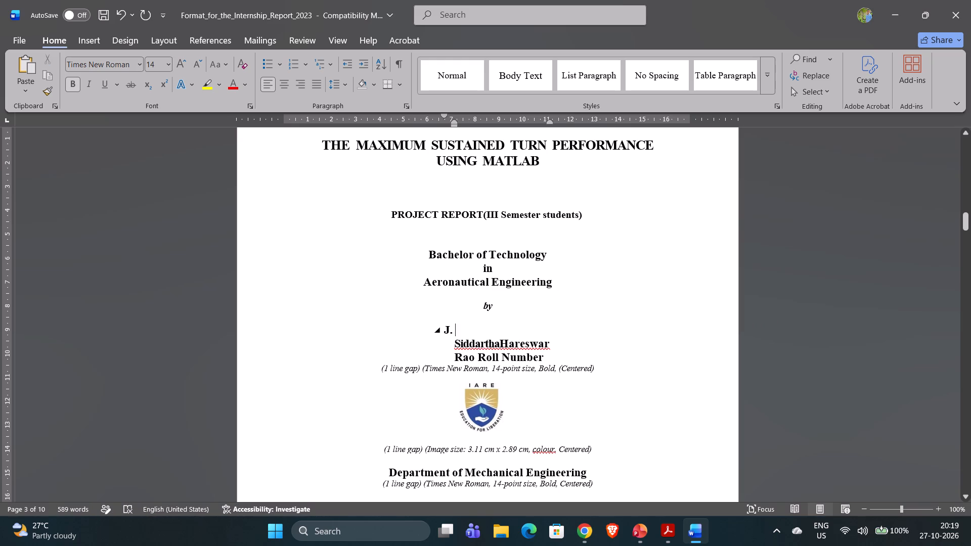
{"action": "left_click_drag", "start_coordinate": [500, 342], "coordinate": [554, 349]}
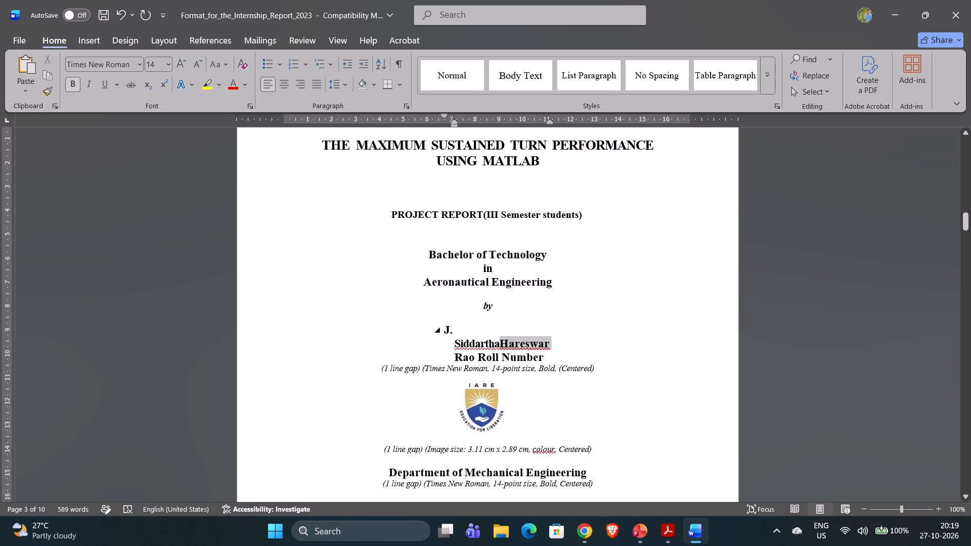
{"action": "left_click_drag", "start_coordinate": [554, 349], "coordinate": [558, 348]}
{"action": "key", "text": "BackSpace"}
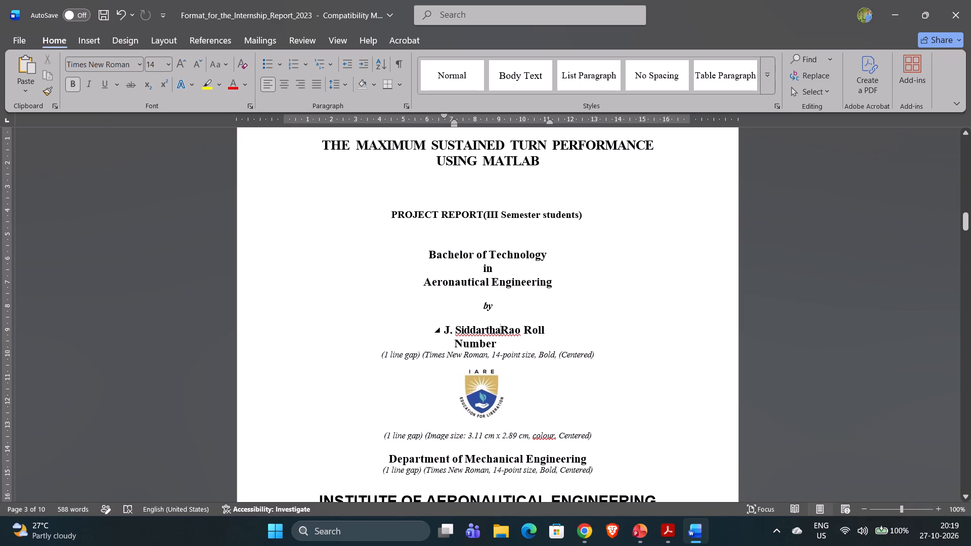
{"action": "key", "text": "Return"}
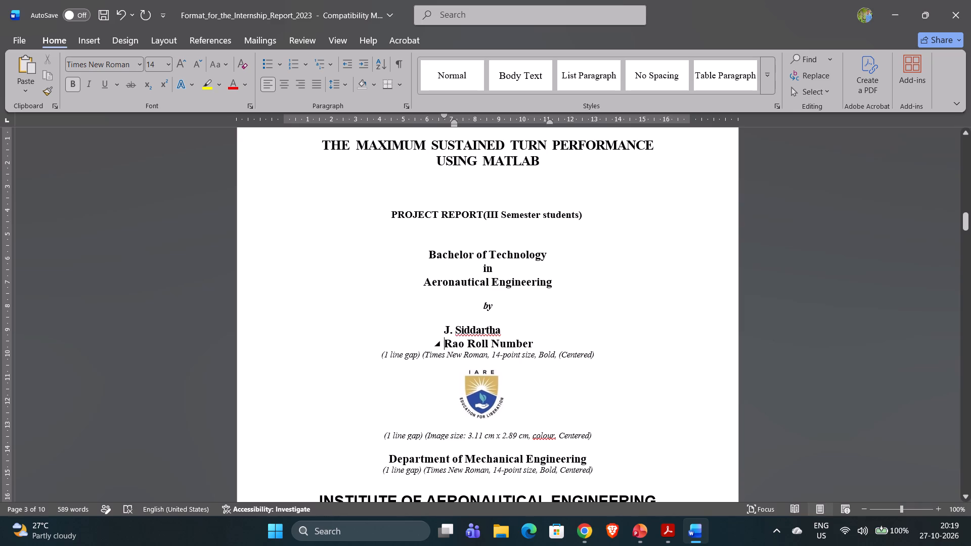
{"action": "left_click_drag", "start_coordinate": [444, 343], "coordinate": [464, 343]}
{"action": "key", "text": "BackSpace"}
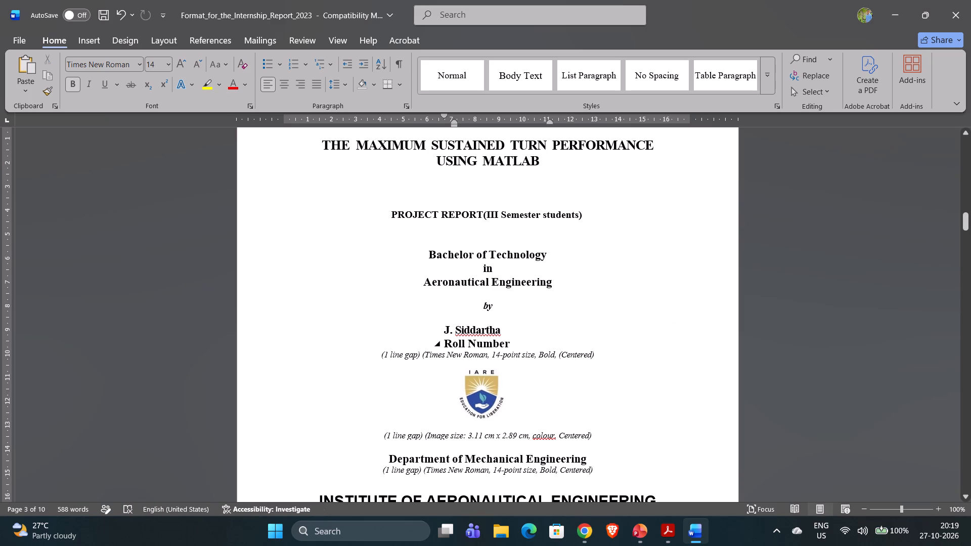
Replace the "Roll Number" placeholder beneath the author name with the student's roll number.
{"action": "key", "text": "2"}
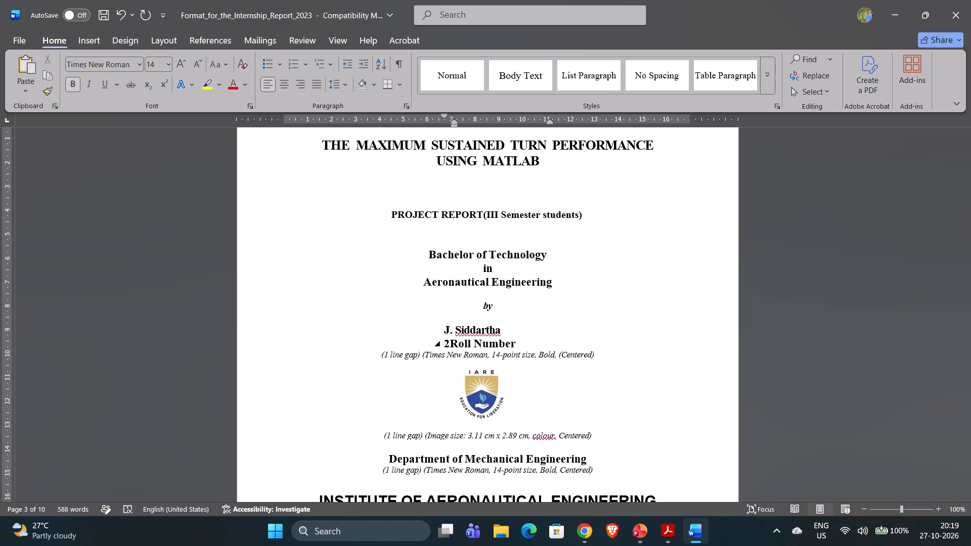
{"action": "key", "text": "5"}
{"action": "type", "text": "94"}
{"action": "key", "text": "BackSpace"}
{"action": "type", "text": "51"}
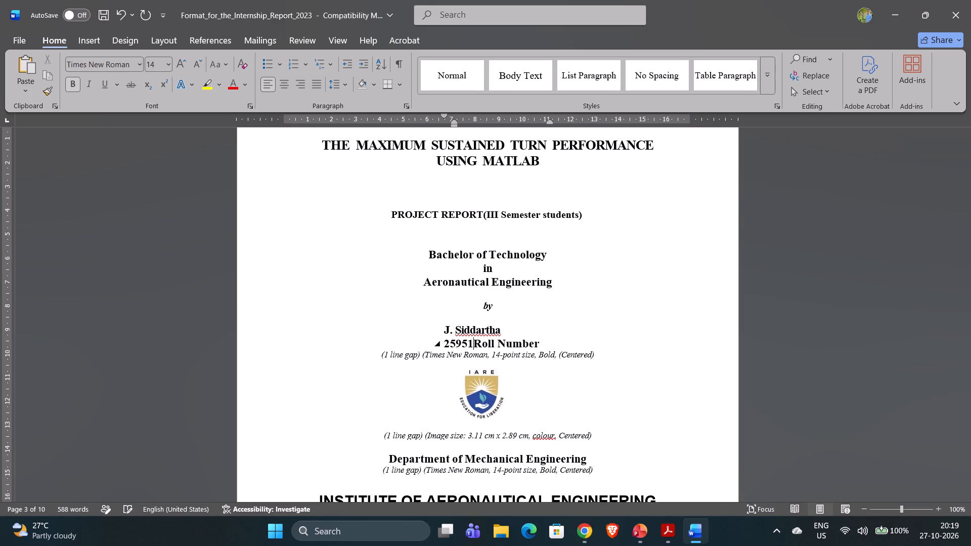
{"action": "left_click_drag", "start_coordinate": [474, 344], "coordinate": [543, 348]}
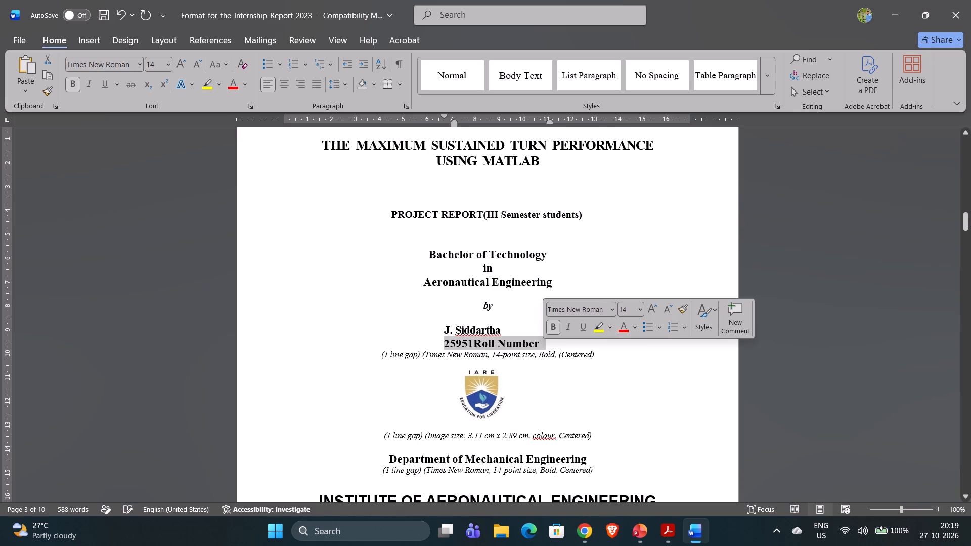
{"action": "left_click", "coordinate": [515, 301]}
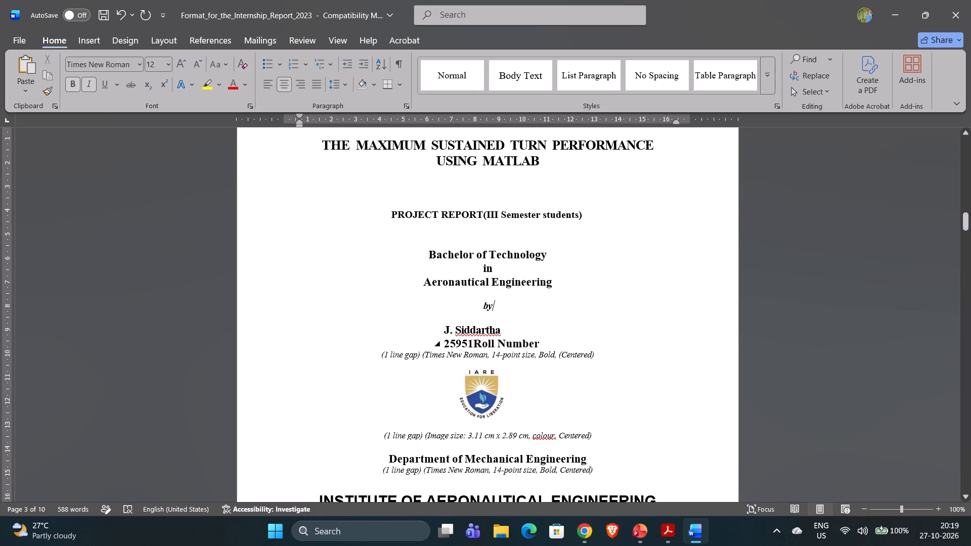
{"action": "left_click_drag", "start_coordinate": [476, 343], "coordinate": [533, 349]}
{"action": "left_click", "coordinate": [517, 309]}
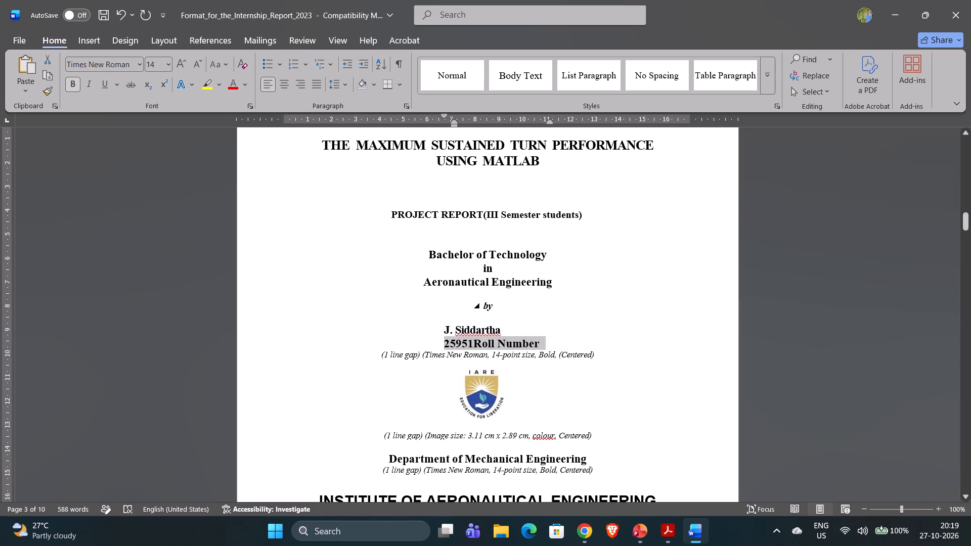
{"action": "left_click_drag", "start_coordinate": [548, 345], "coordinate": [481, 345]}
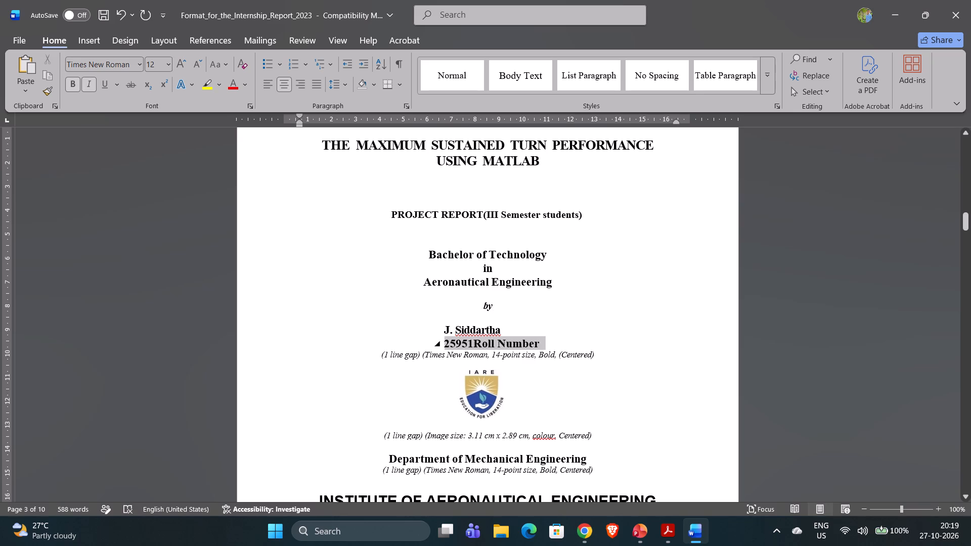
{"action": "left_click_drag", "start_coordinate": [481, 345], "coordinate": [480, 342]}
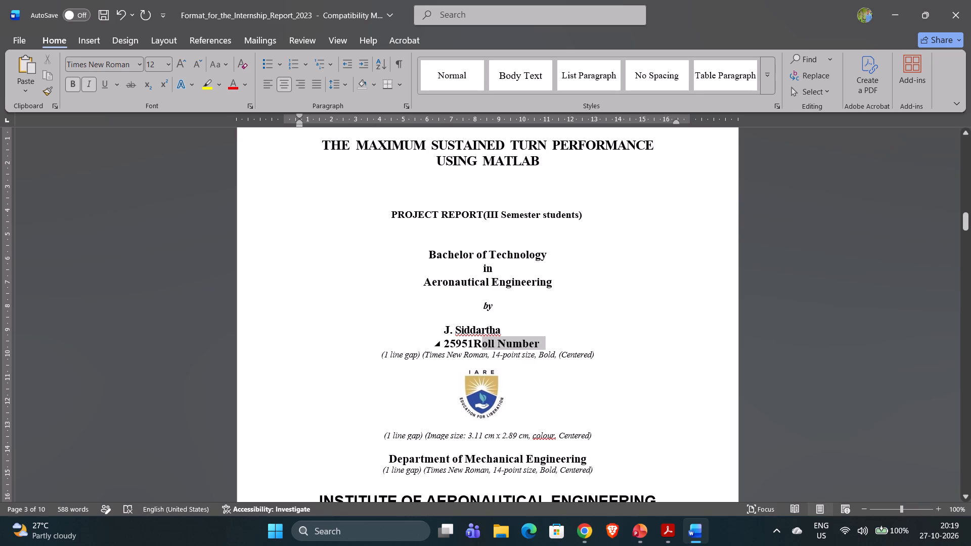
{"action": "left_click_drag", "start_coordinate": [480, 342], "coordinate": [477, 343]}
{"action": "left_click_drag", "start_coordinate": [477, 343], "coordinate": [477, 343]}
{"action": "key", "text": "BackSpace"}
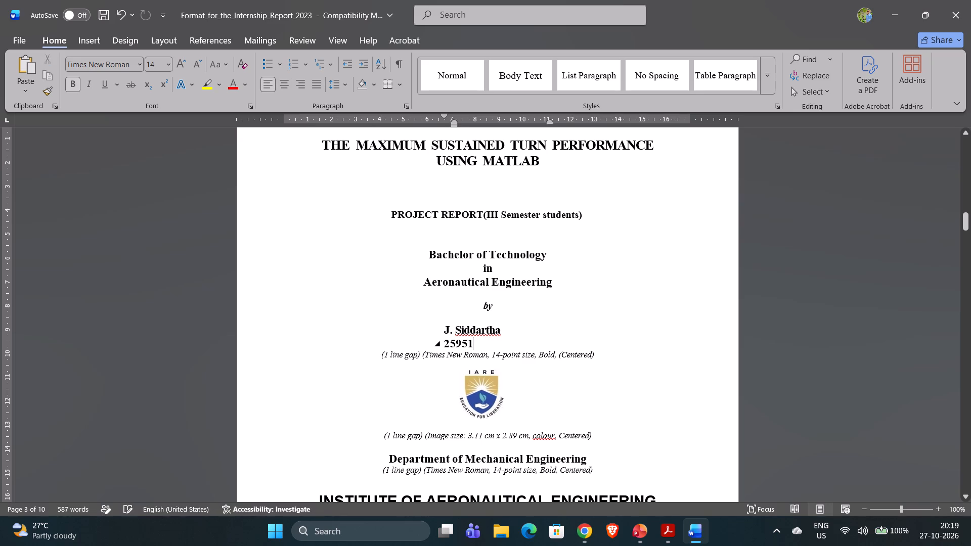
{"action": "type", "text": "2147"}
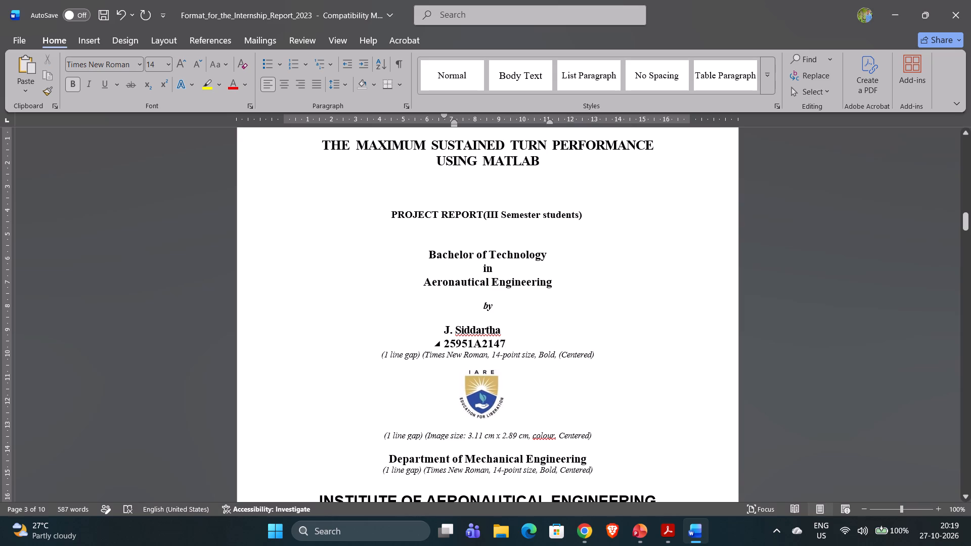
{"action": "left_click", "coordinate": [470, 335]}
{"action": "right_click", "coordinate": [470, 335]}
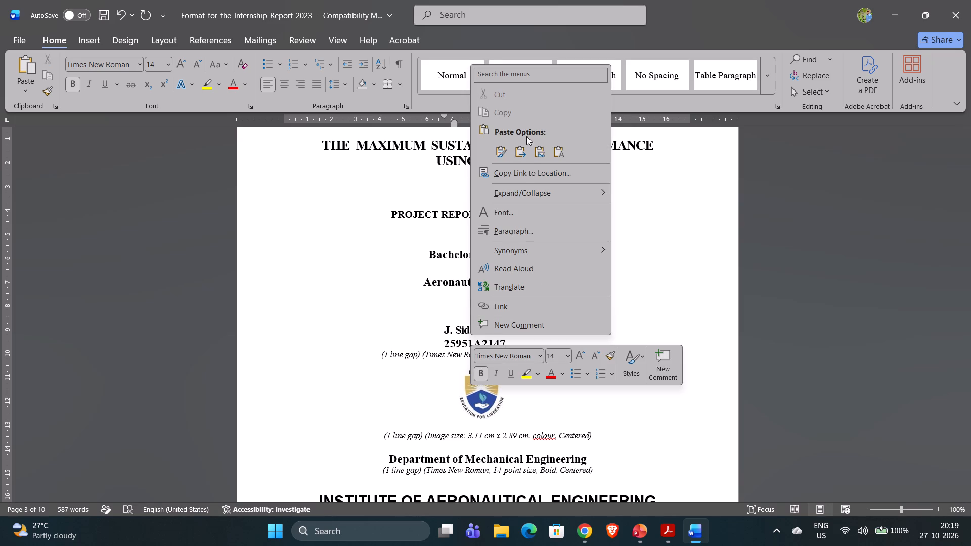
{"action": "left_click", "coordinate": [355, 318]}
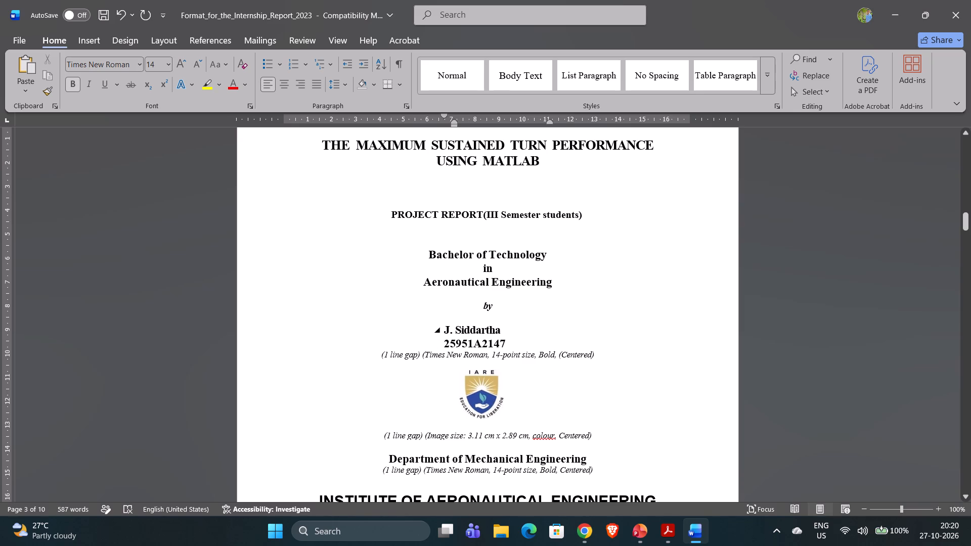
Shift the author name and roll number lines under "by" by adding five leading spaces to each line.
{"action": "left_click_drag", "start_coordinate": [444, 328], "coordinate": [506, 363]}
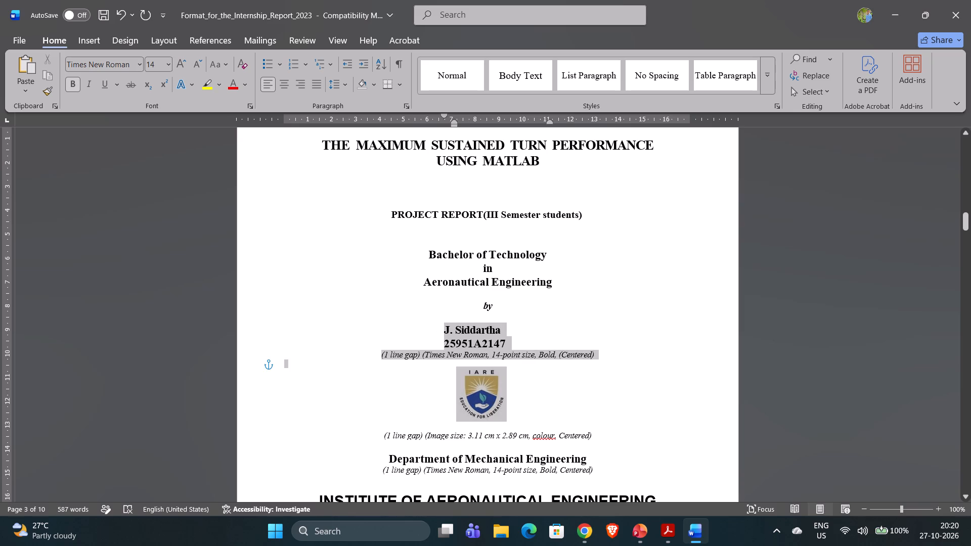
{"action": "left_click_drag", "start_coordinate": [506, 363], "coordinate": [507, 342]}
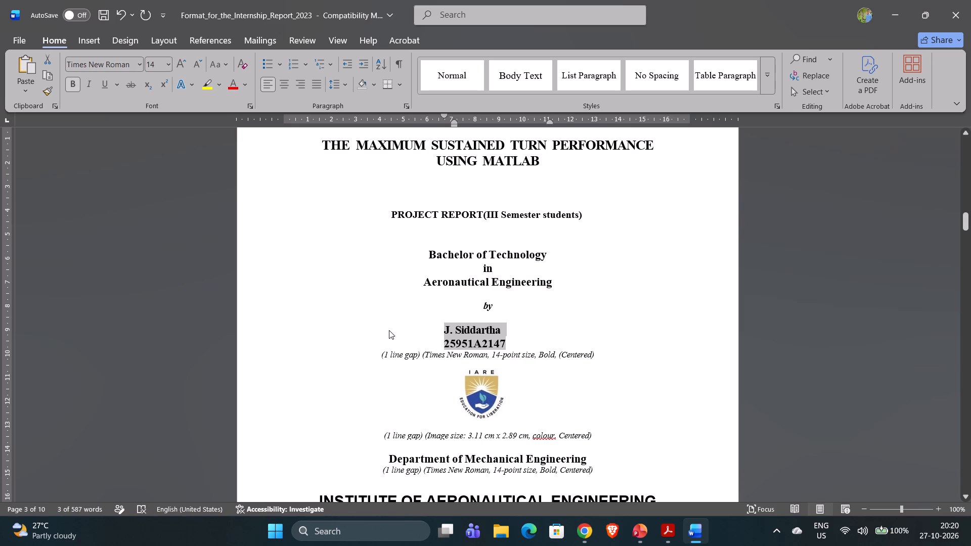
{"action": "left_click", "coordinate": [381, 331]}
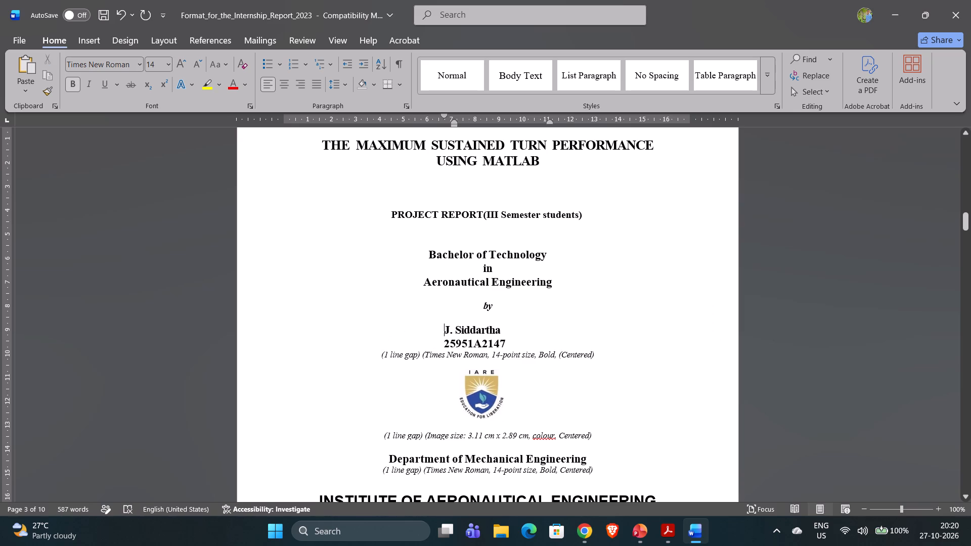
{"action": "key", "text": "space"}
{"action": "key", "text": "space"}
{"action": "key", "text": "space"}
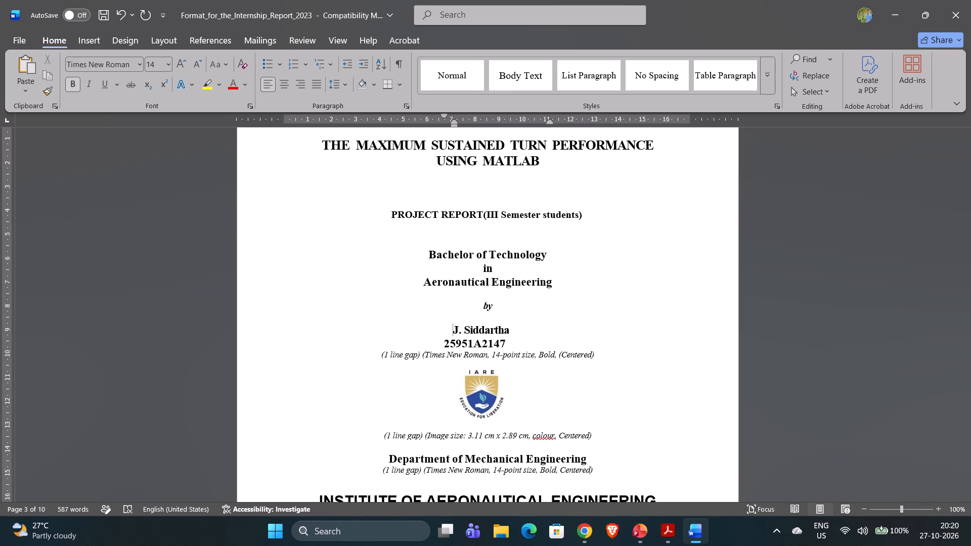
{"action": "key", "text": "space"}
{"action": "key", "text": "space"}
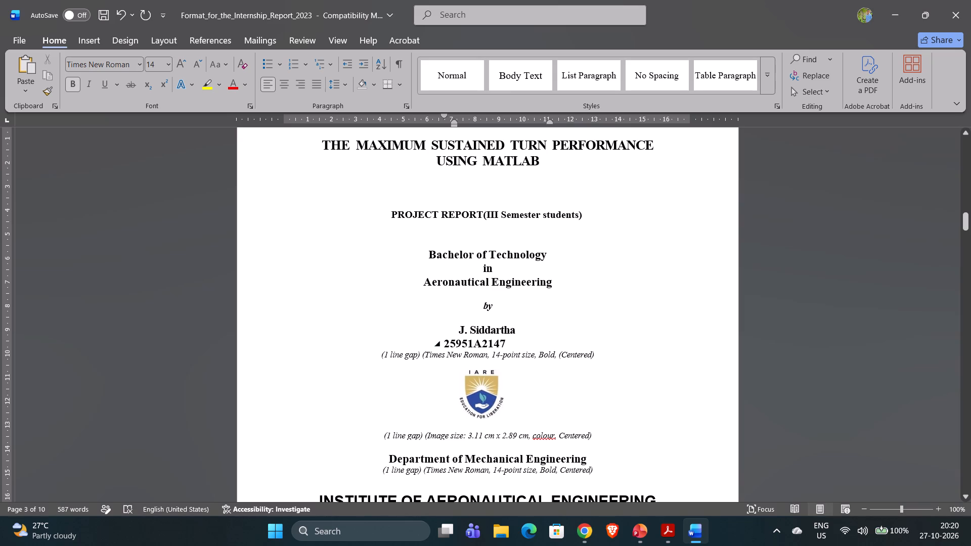
{"action": "left_click", "coordinate": [443, 345]}
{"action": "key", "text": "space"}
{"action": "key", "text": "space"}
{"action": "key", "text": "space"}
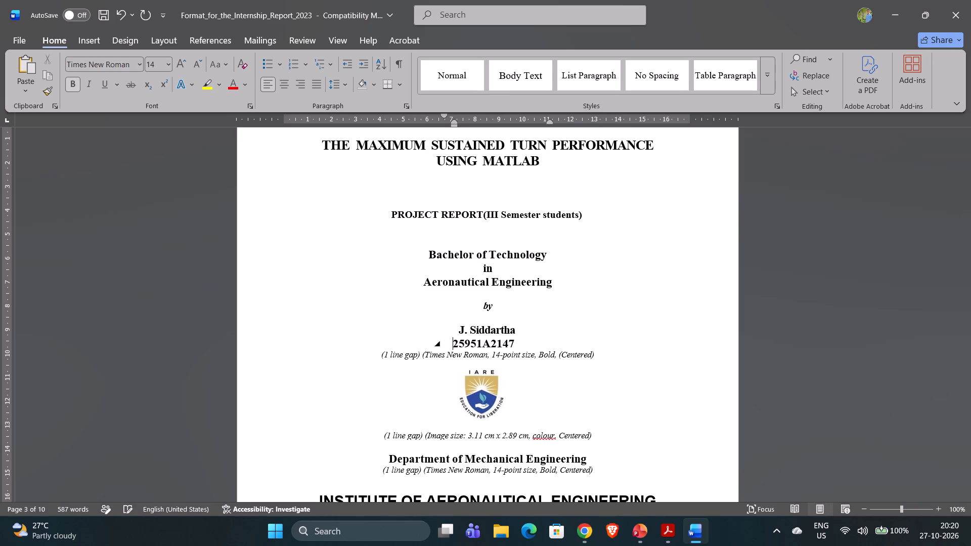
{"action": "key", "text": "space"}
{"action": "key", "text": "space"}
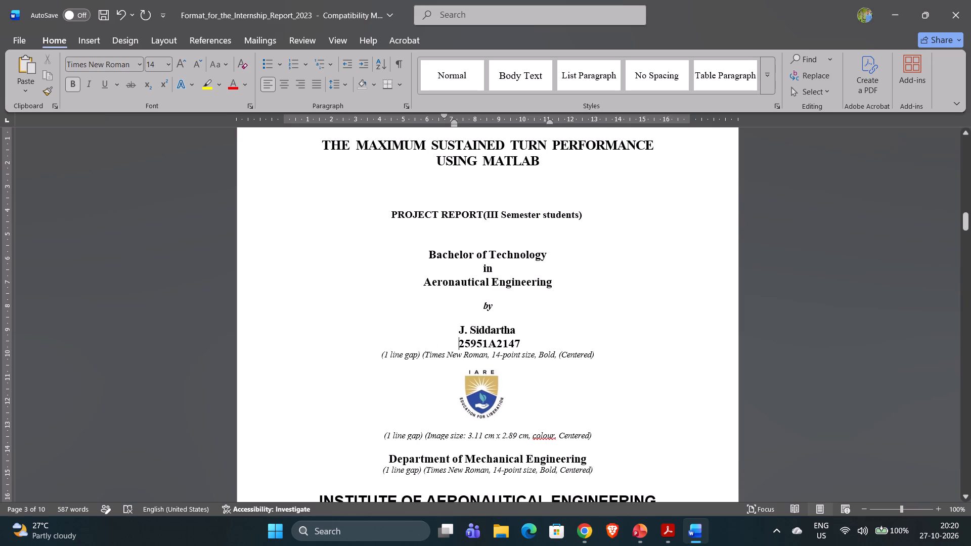
Delete the italic "(1 line gap) (Times New Roman, 14-point size, Bold, (Centered)" note between the roll number and the logo.
{"action": "left_click_drag", "start_coordinate": [379, 350], "coordinate": [619, 352]}
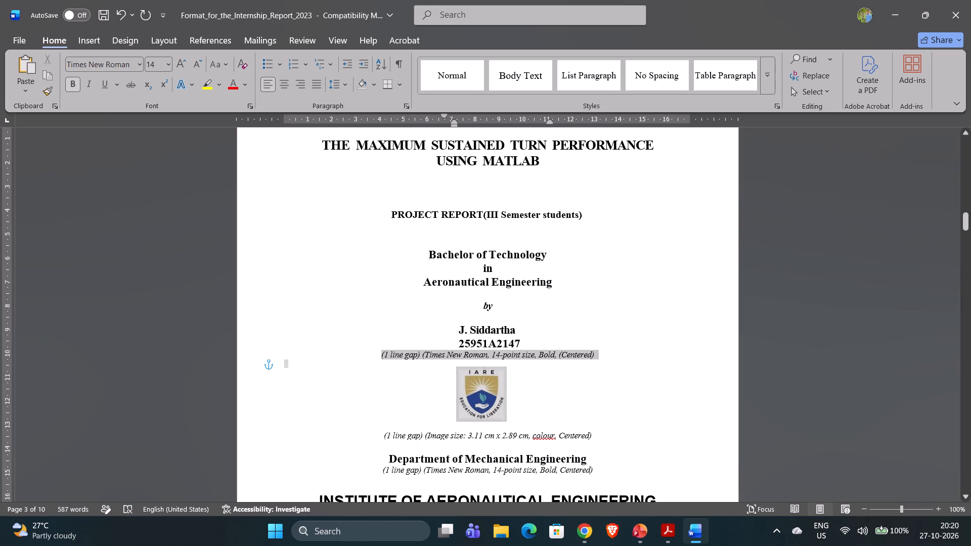
{"action": "left_click_drag", "start_coordinate": [619, 352], "coordinate": [605, 356]}
{"action": "key", "text": "BackSpace"}
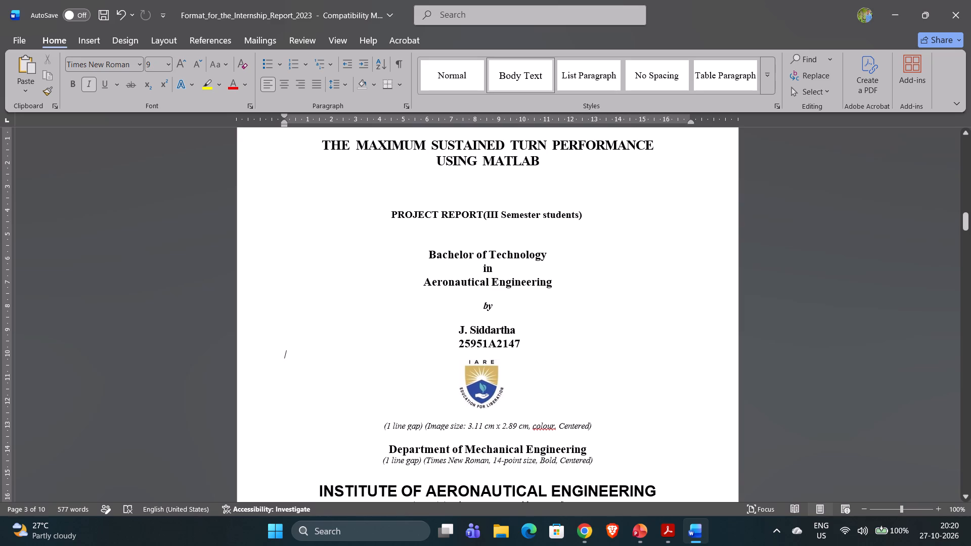
Delete the italic image-size note beneath the logo and its leftover blank line, checking the layout against Sample Page 2 in the Acrobat guidelines PDF.
{"action": "left_click_drag", "start_coordinate": [385, 424], "coordinate": [599, 430]}
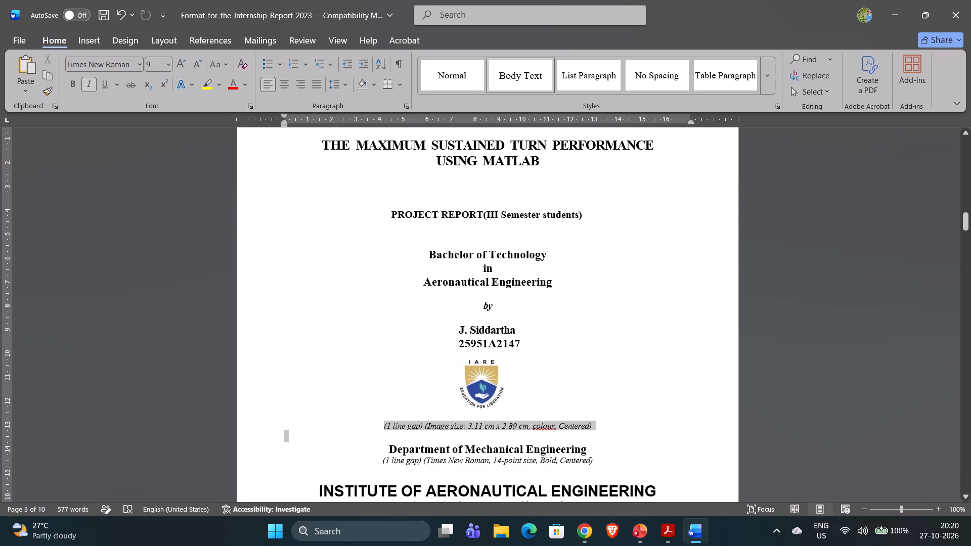
{"action": "left_click_drag", "start_coordinate": [599, 430], "coordinate": [592, 424]}
{"action": "key", "text": "BackSpace"}
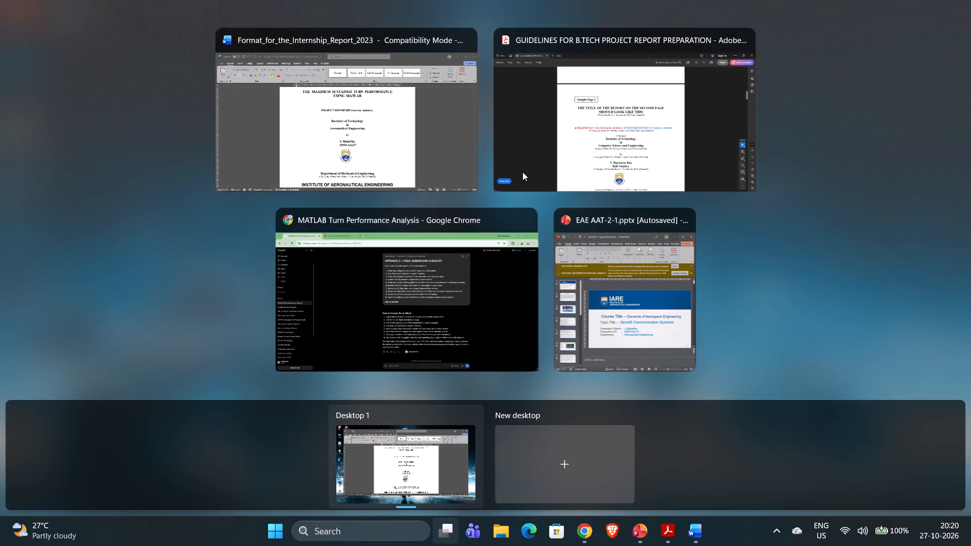
{"action": "left_click", "coordinate": [577, 136]}
{"action": "scroll", "coordinate": [510, 346], "scroll_direction": "down", "scroll_amount": 1}
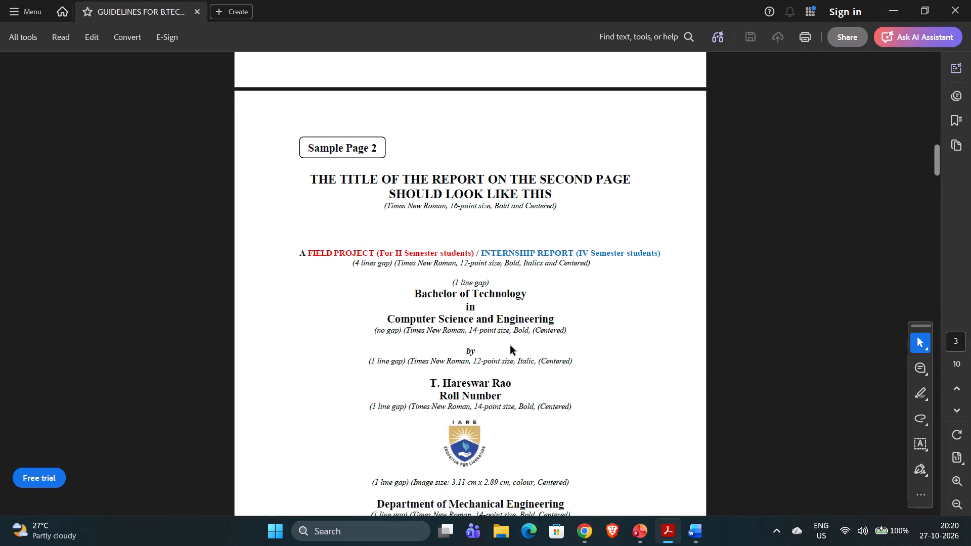
{"action": "left_click", "coordinate": [565, 132]}
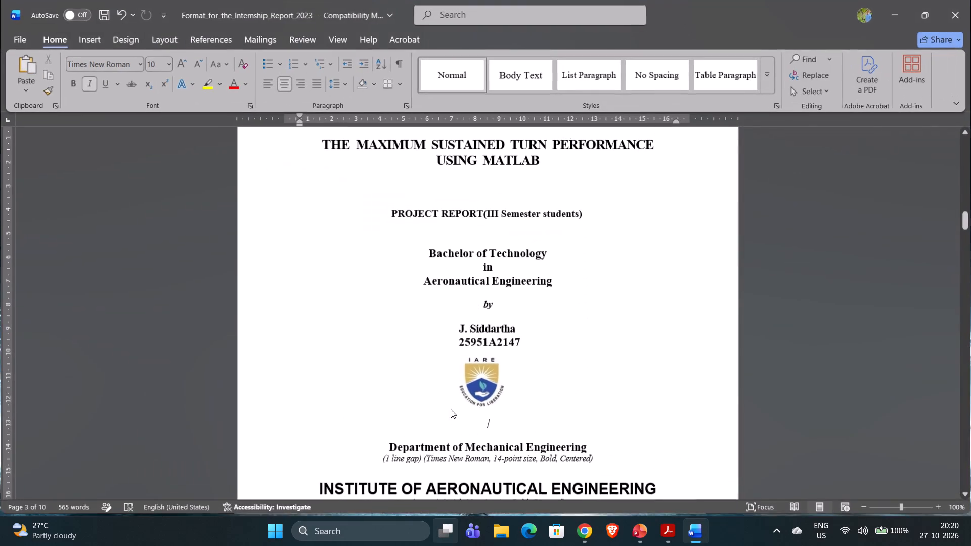
{"action": "key", "text": "BackSpace"}
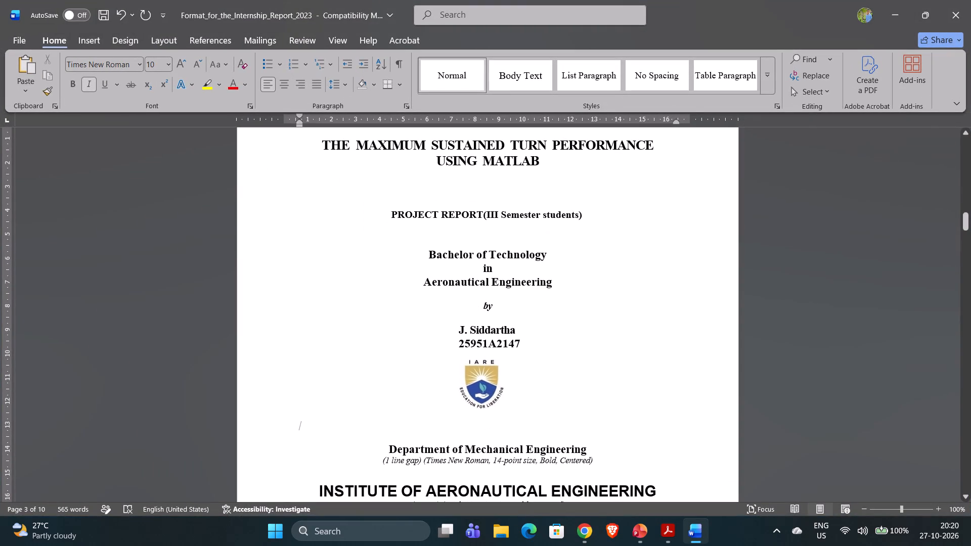
{"action": "key", "text": "BackSpace"}
{"action": "key", "text": "BackSpace"}
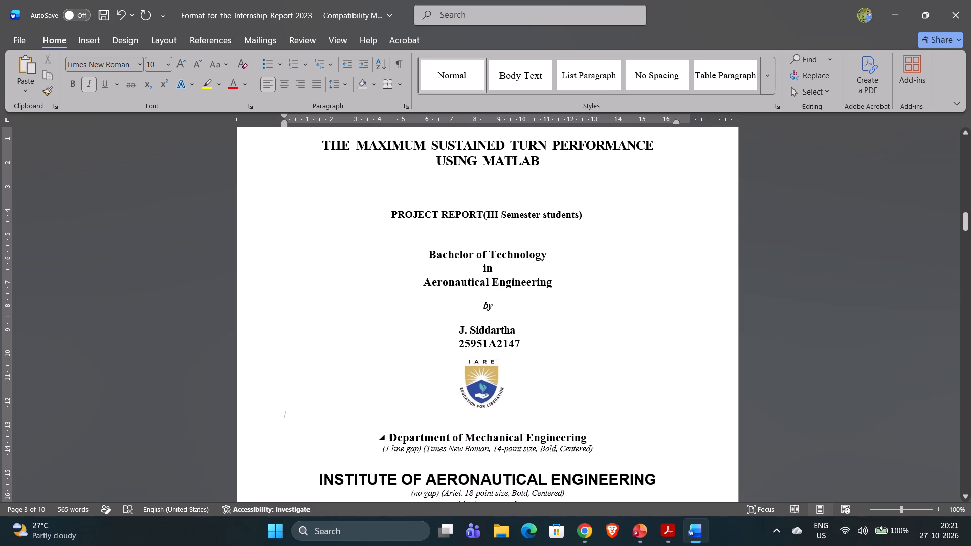
Replace "Mechanical" with "Aeronautical" in the department line beneath the logo.
{"action": "left_click_drag", "start_coordinate": [467, 437], "coordinate": [526, 436]}
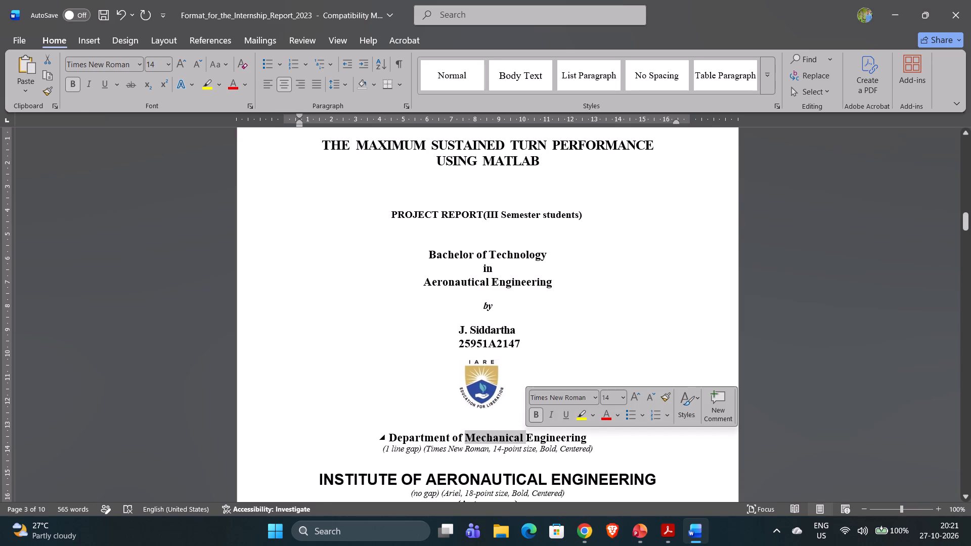
{"action": "key", "text": "BackSpace"}
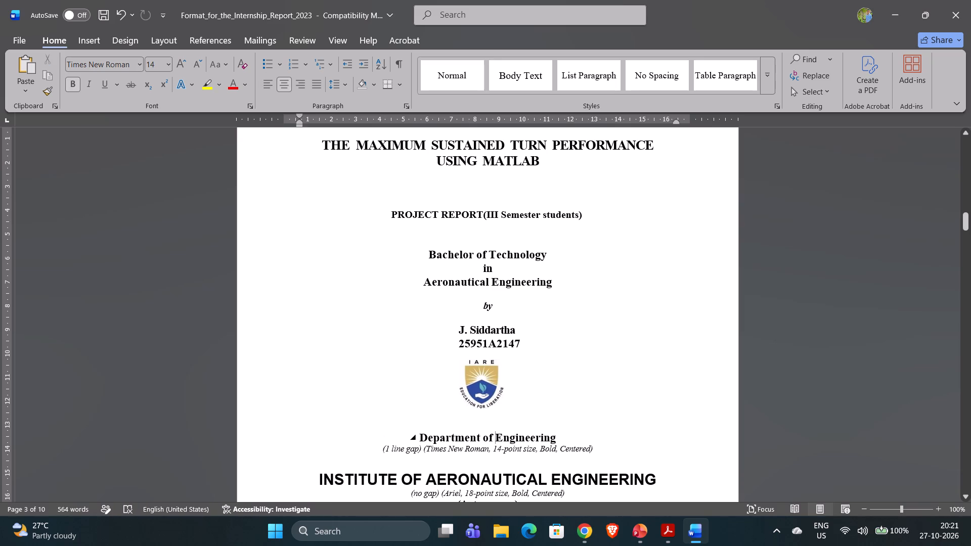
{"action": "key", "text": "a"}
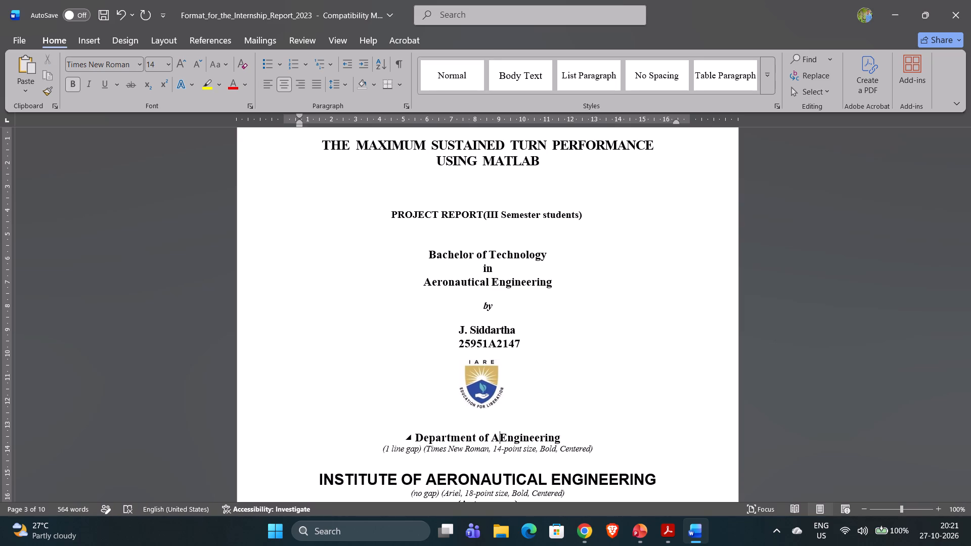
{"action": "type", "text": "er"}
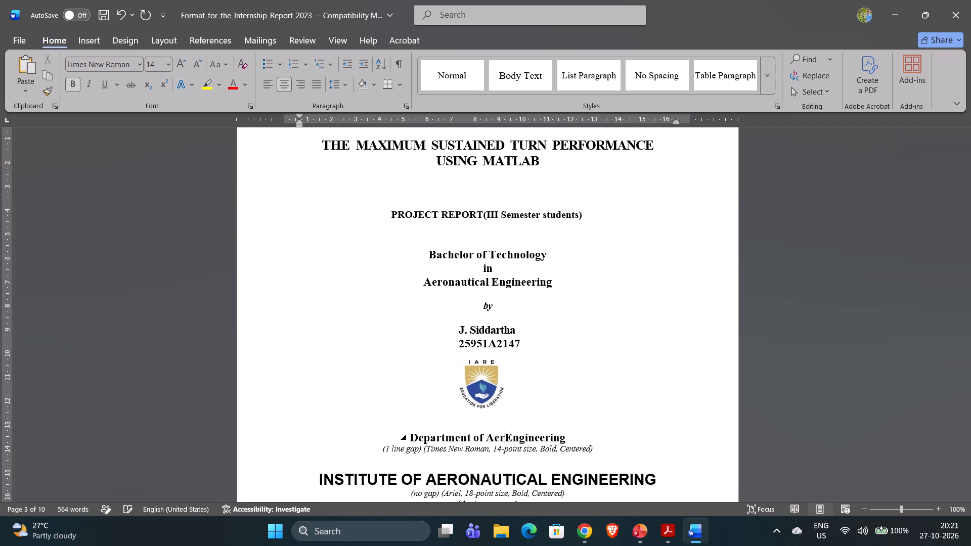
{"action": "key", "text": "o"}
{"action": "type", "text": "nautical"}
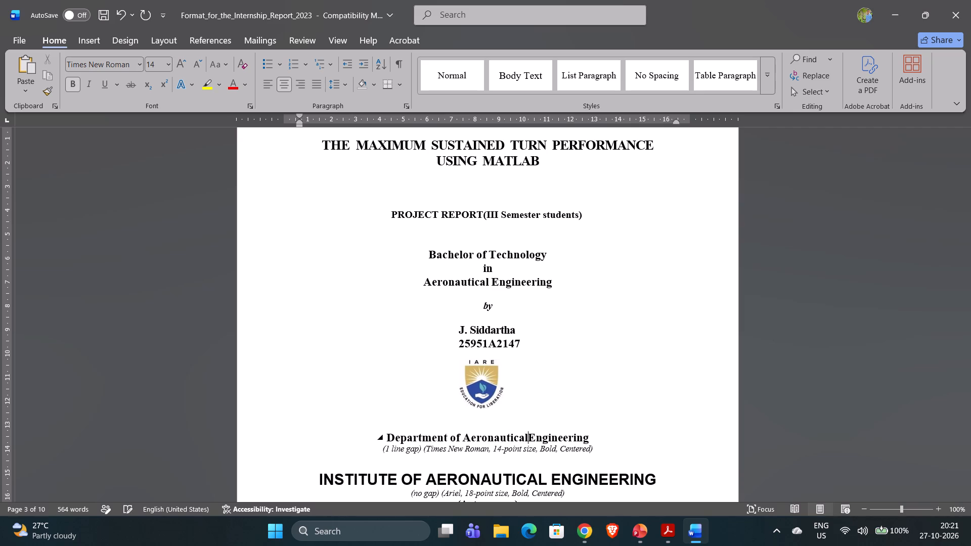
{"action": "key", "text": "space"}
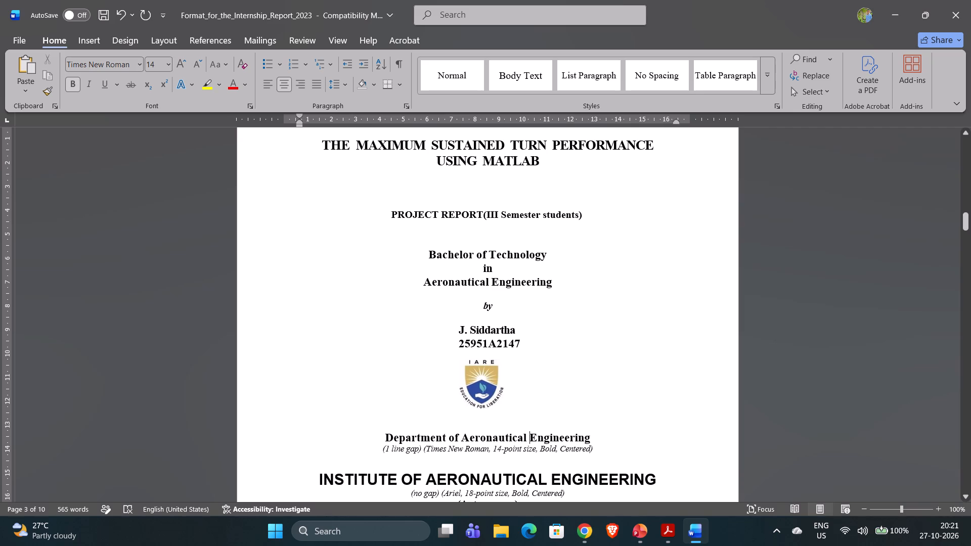
Delete the italic "(1 line gap) (Times New Roman, 14-point size, Bold, Centered)" note beneath the department line.
{"action": "left_click_drag", "start_coordinate": [383, 449], "coordinate": [557, 452]}
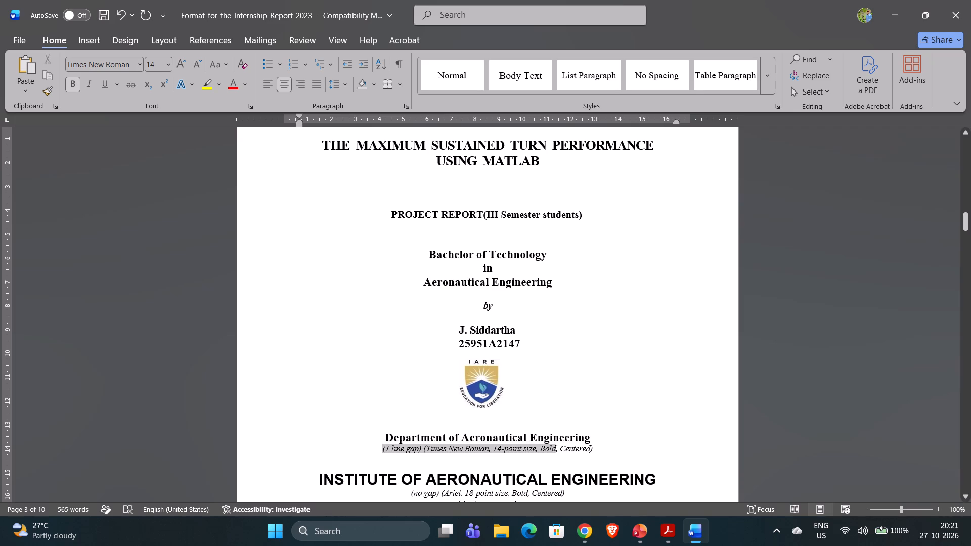
{"action": "left_click_drag", "start_coordinate": [557, 452], "coordinate": [593, 448]}
{"action": "left_click_drag", "start_coordinate": [593, 448], "coordinate": [594, 449]}
{"action": "key", "text": "BackSpace"}
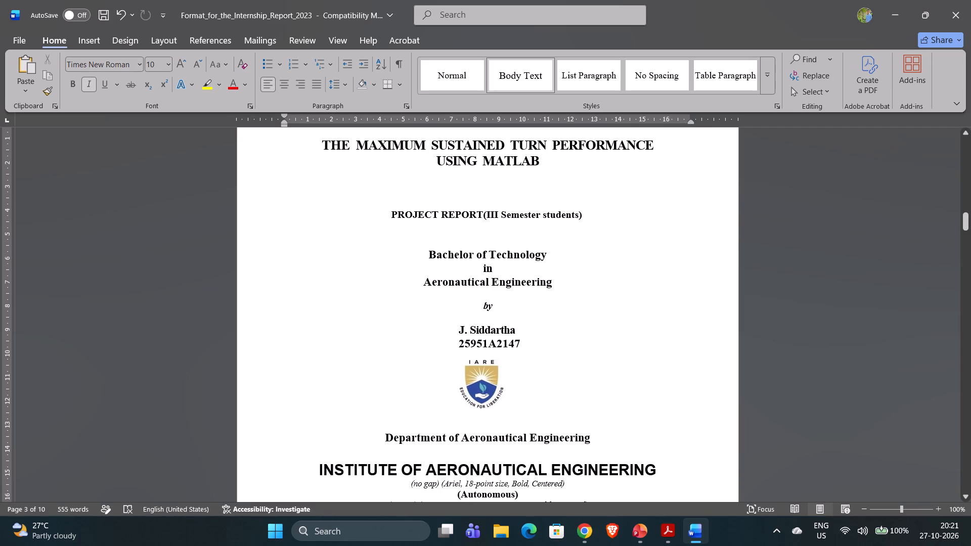
Delete the three italic format notes beneath the institute name, the "(Autonomous)" line and the institute's address line.
{"action": "scroll", "coordinate": [599, 391], "scroll_direction": "down", "scroll_amount": 1}
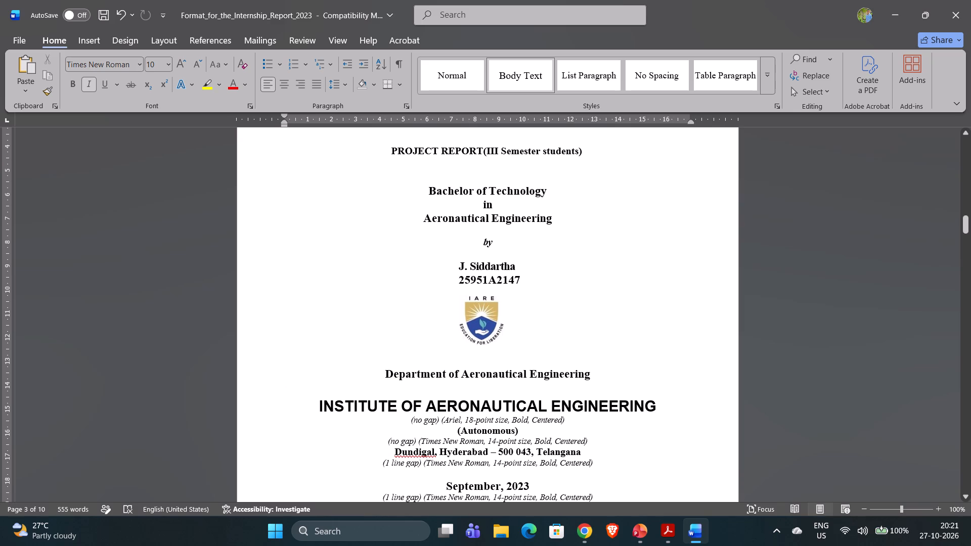
{"action": "left_click_drag", "start_coordinate": [411, 421], "coordinate": [546, 421]}
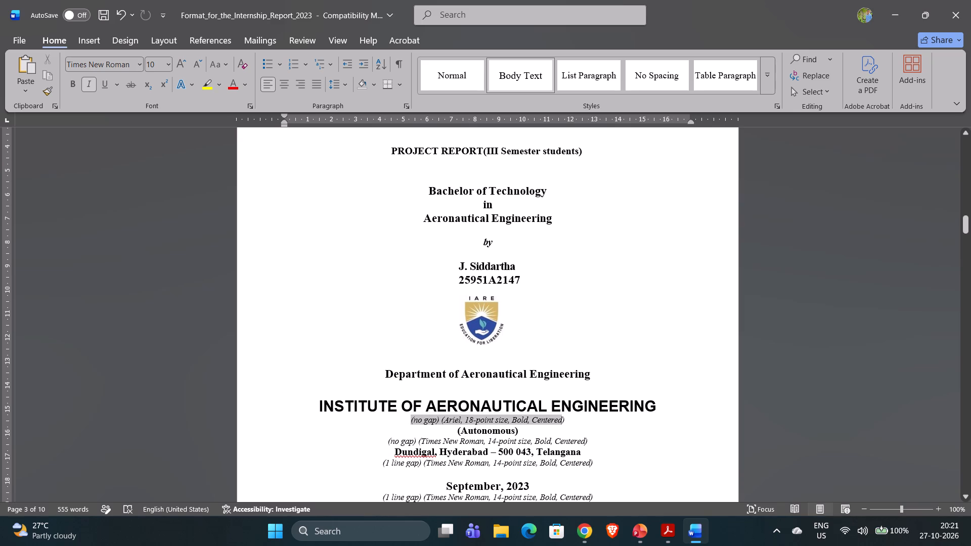
{"action": "left_click_drag", "start_coordinate": [546, 421], "coordinate": [569, 421]}
{"action": "key", "text": "BackSpace"}
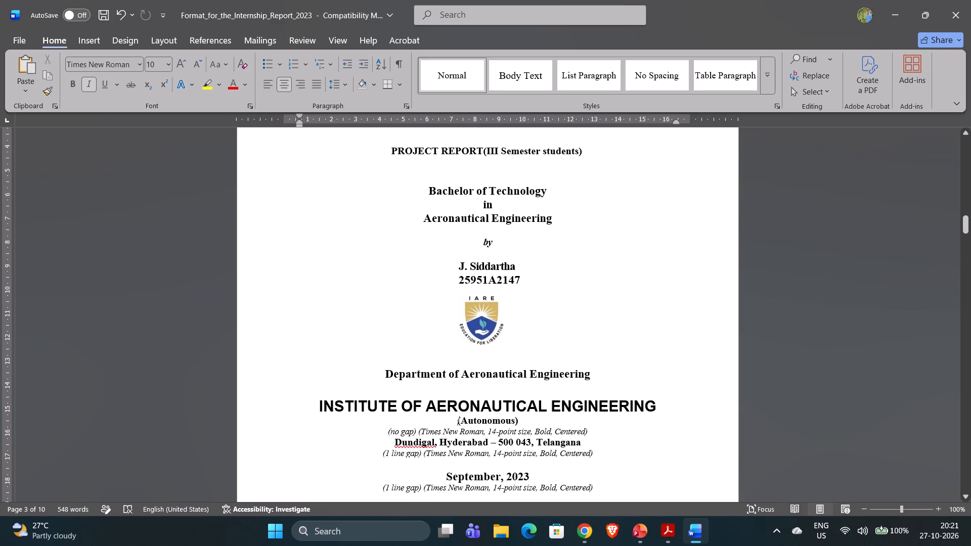
{"action": "left_click_drag", "start_coordinate": [386, 431], "coordinate": [558, 423]}
{"action": "left_click_drag", "start_coordinate": [558, 423], "coordinate": [588, 433]}
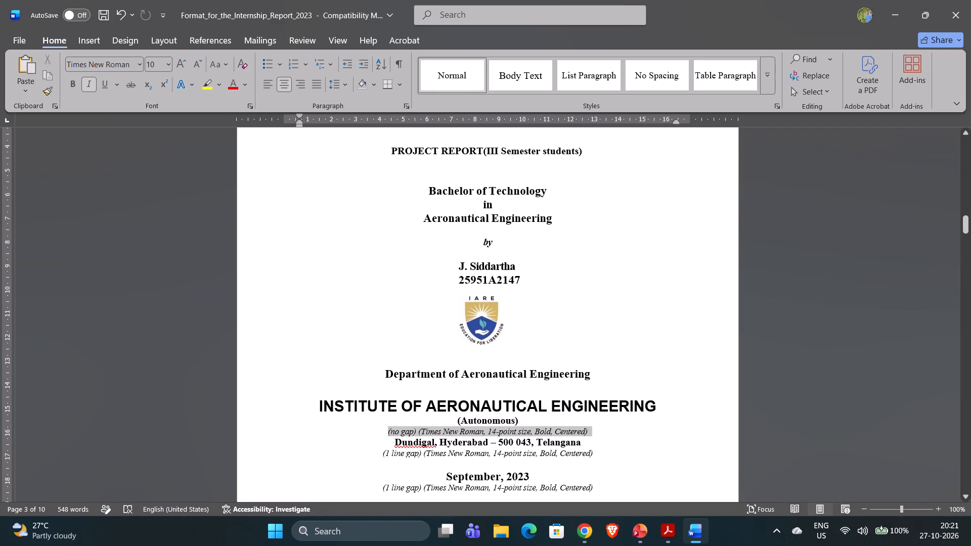
{"action": "left_click_drag", "start_coordinate": [588, 433], "coordinate": [590, 431]}
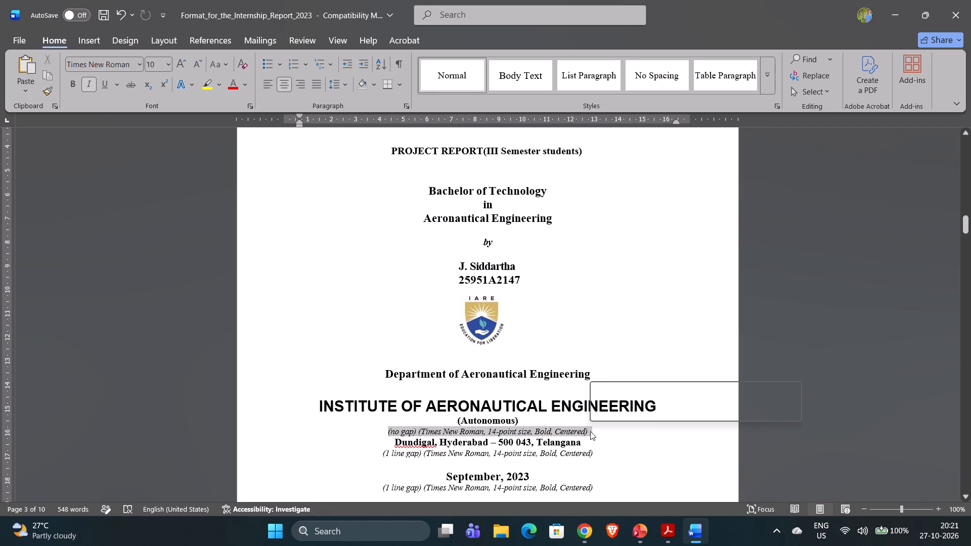
{"action": "key", "text": "BackSpace"}
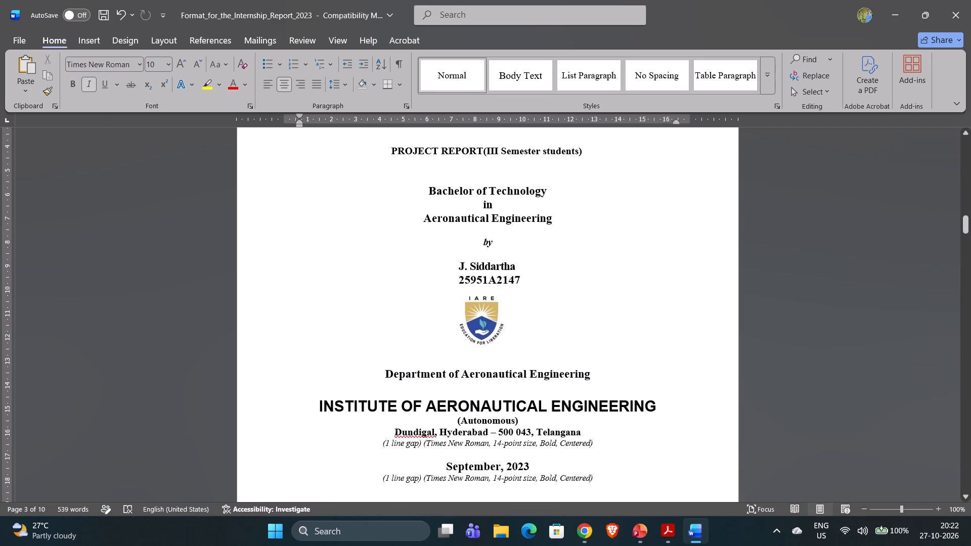
{"action": "left_click_drag", "start_coordinate": [384, 442], "coordinate": [477, 447]}
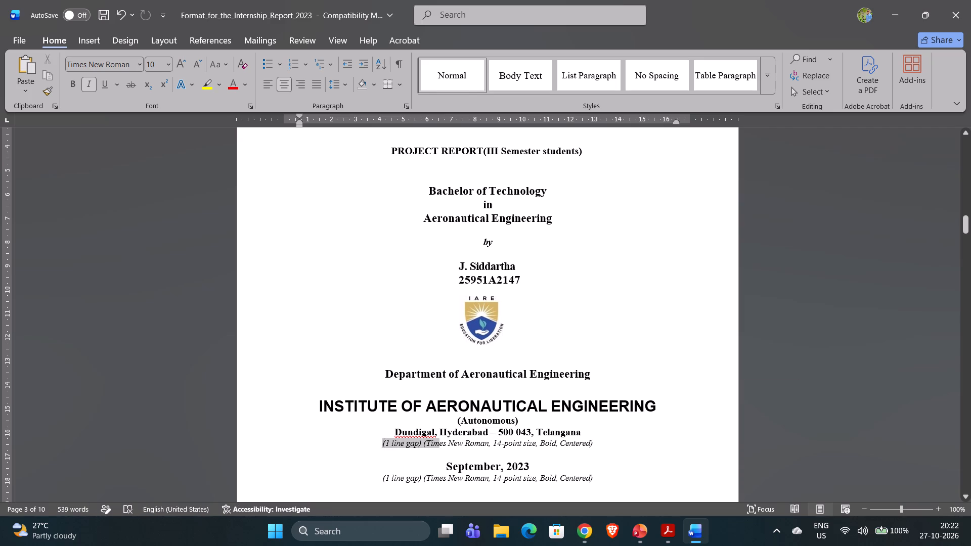
{"action": "left_click_drag", "start_coordinate": [477, 447], "coordinate": [597, 442]}
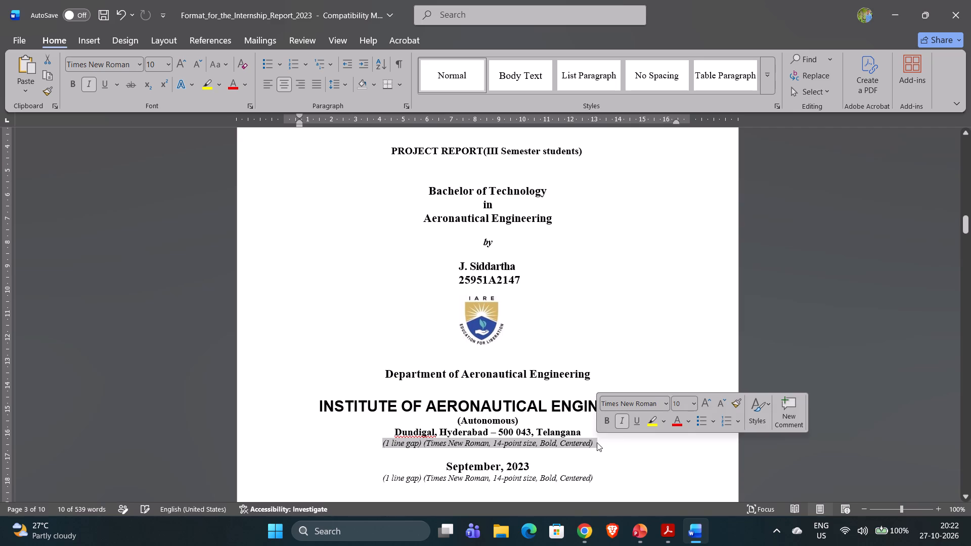
{"action": "key", "text": "BackSpace"}
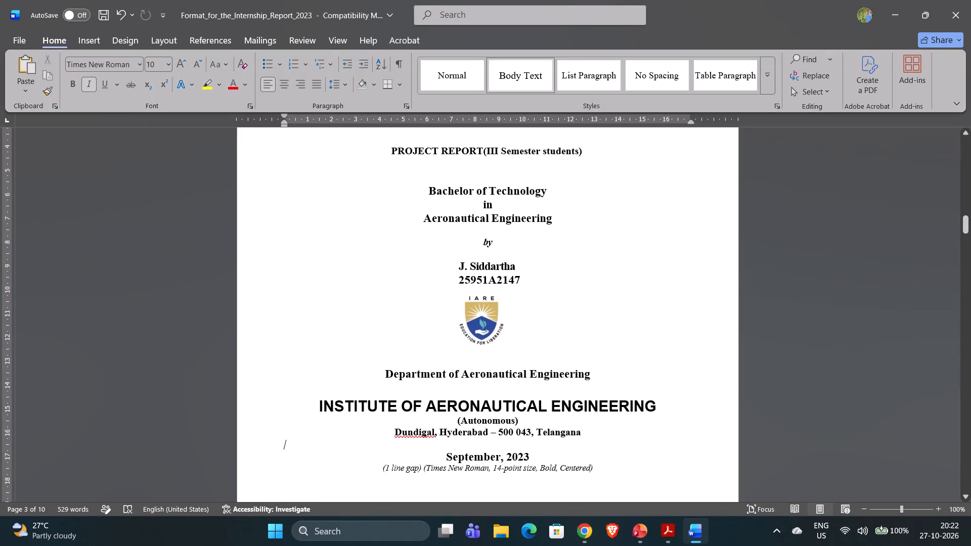
Remove the month "September" from the date line beneath the institute's address, keeping the comma and year.
{"action": "left_click", "coordinate": [501, 457]}
{"action": "key", "text": "BackSpace"}
{"action": "key", "text": "BackSpace"}
{"action": "key", "text": "BackSpace"}
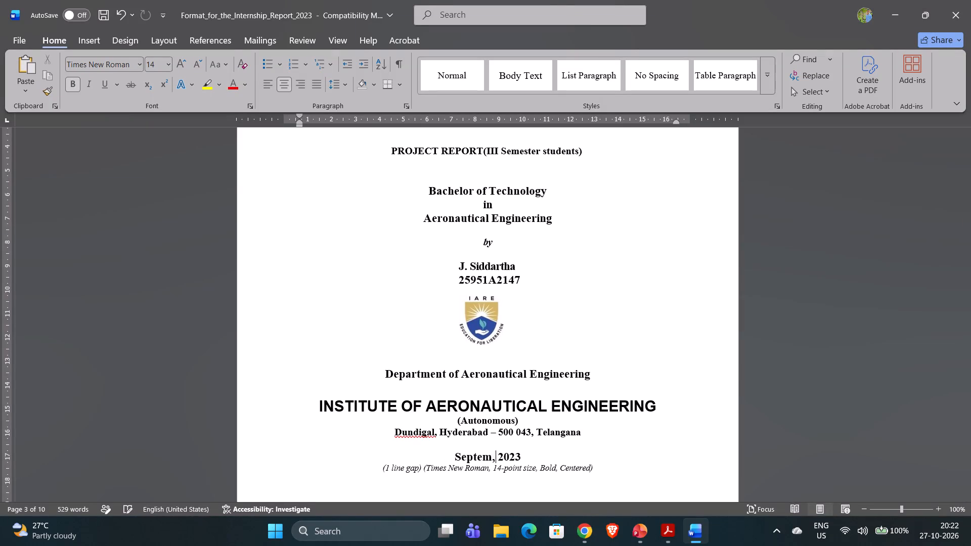
{"action": "key", "text": "BackSpace"}
{"action": "key", "text": "BackSpace"}
{"action": "key", "text": "BackSpace"}
{"action": "key", "text": "BackSpace"}
{"action": "key", "text": "BackSpace"}
{"action": "key", "text": "BackSpace"}
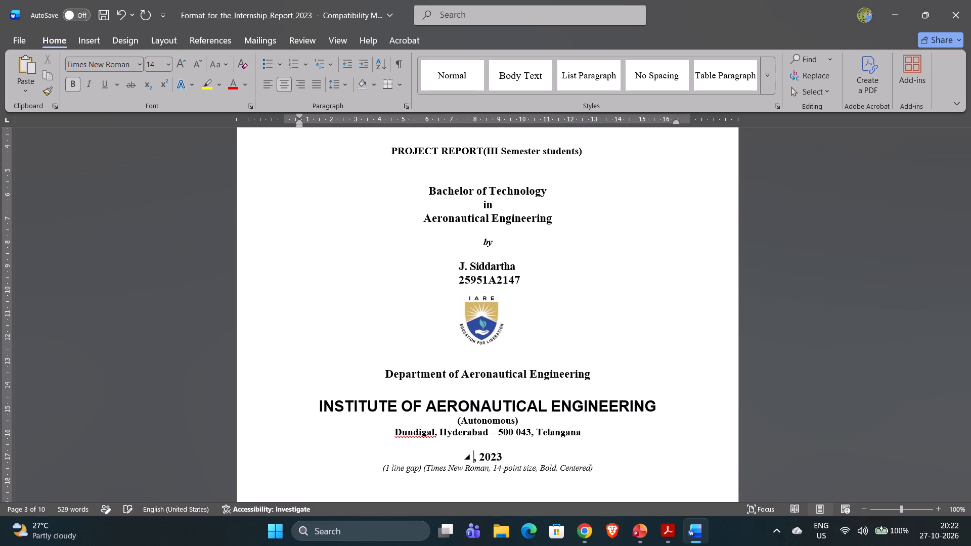
Complete the date line beneath the institute's address with the month October and the year 2026, so it reads "October, 2026".
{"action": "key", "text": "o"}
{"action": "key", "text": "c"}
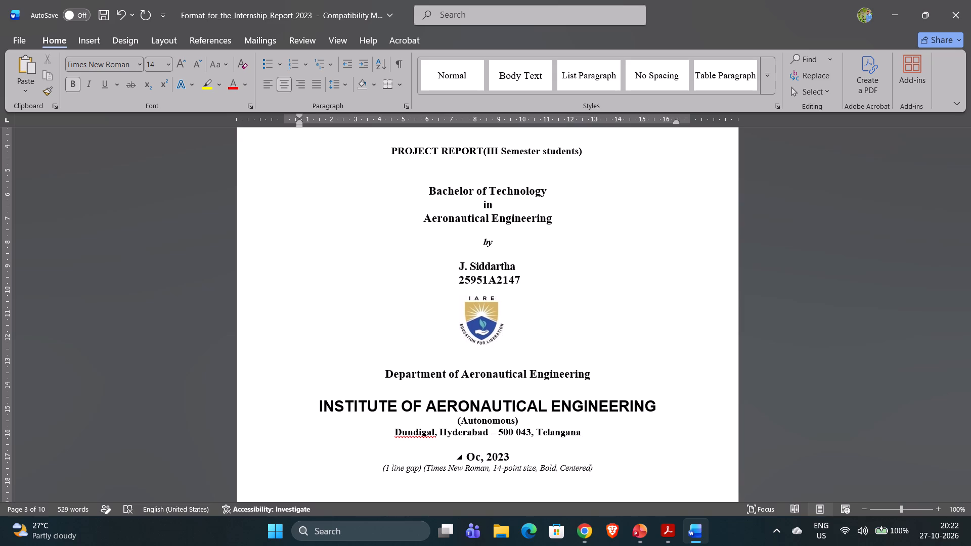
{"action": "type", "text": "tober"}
{"action": "left_click", "coordinate": [536, 458]}
{"action": "key", "text": "BackSpace"}
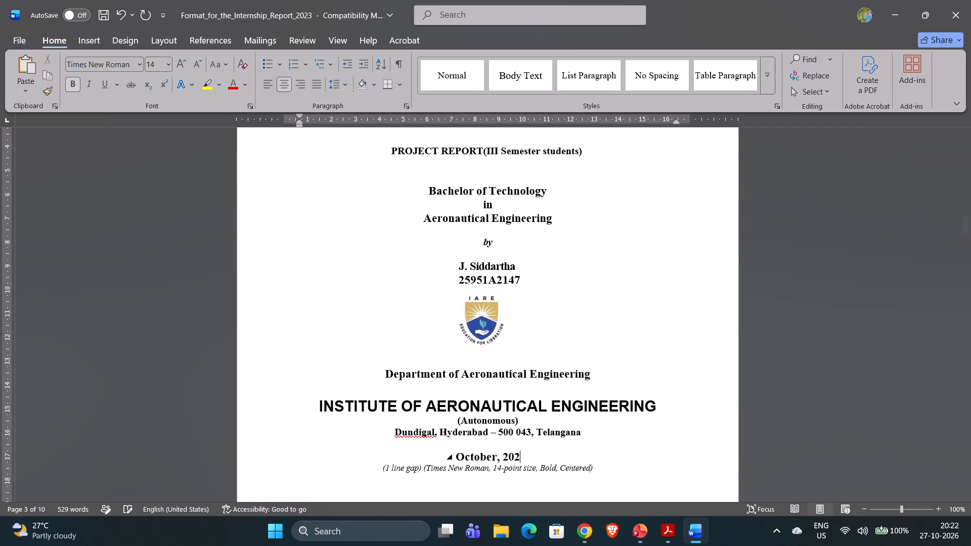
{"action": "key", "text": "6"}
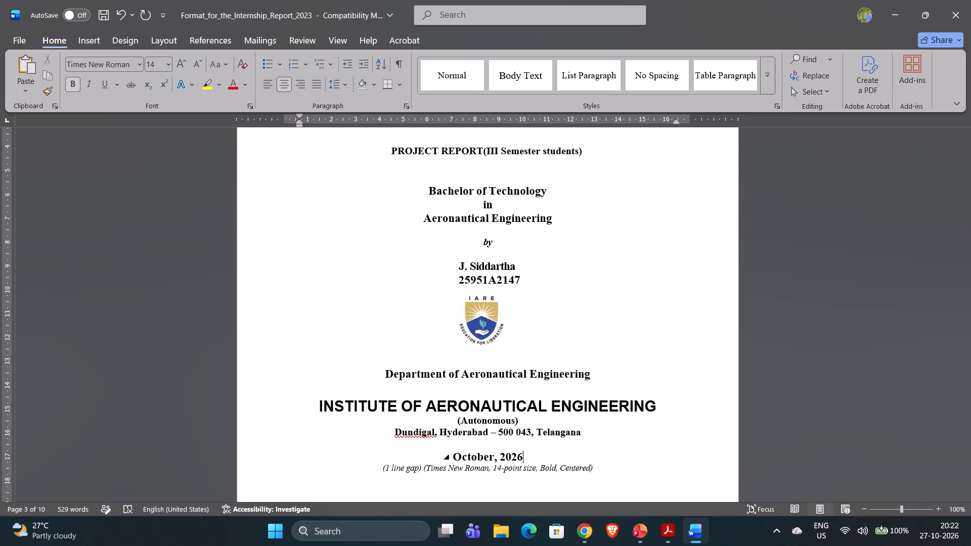
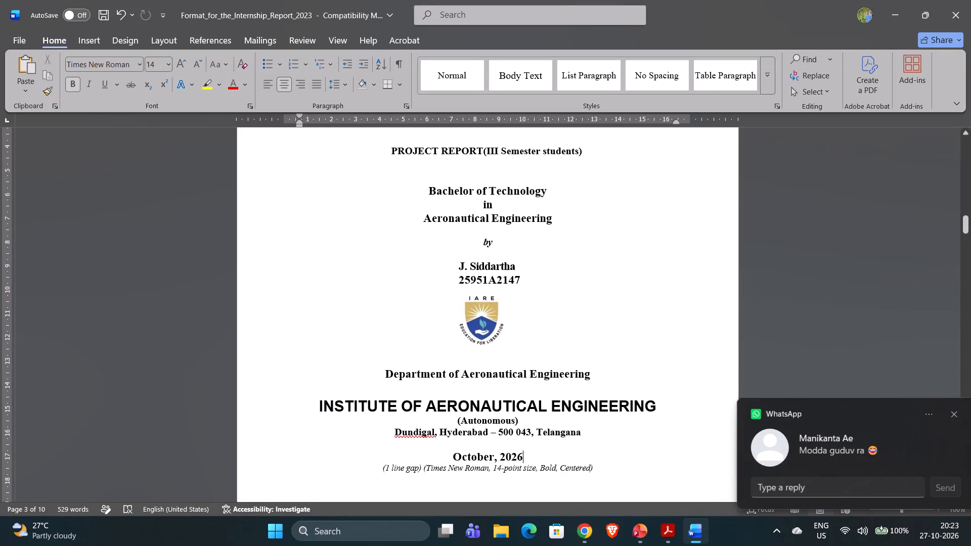
Open the spelling options for the flagged word "Dundigal" in the line beneath "(Autonomous)".
{"action": "left_click", "coordinate": [414, 429]}
{"action": "right_click", "coordinate": [414, 429]}
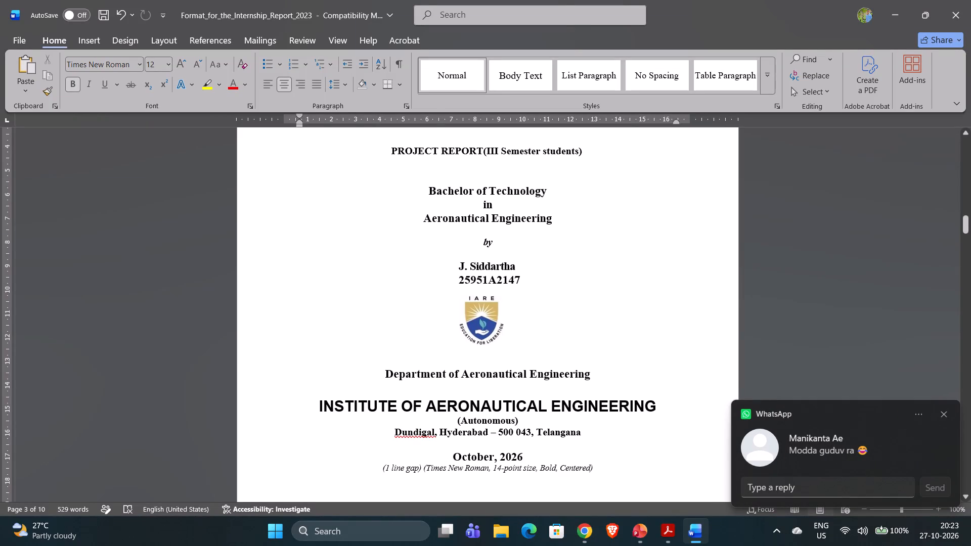
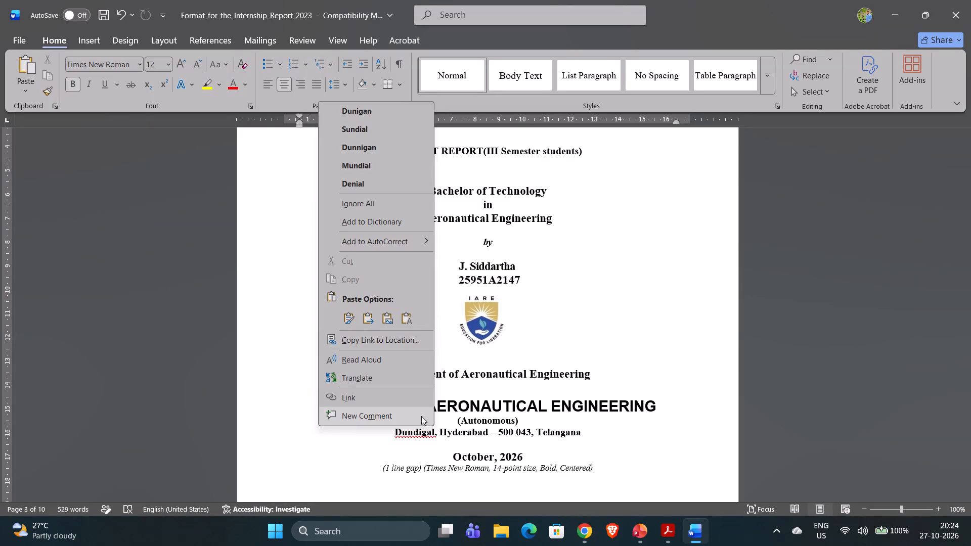
Ignore all spelling flags for "Dundigal" in the institute's address line on the second title page.
{"action": "left_click", "coordinate": [371, 441]}
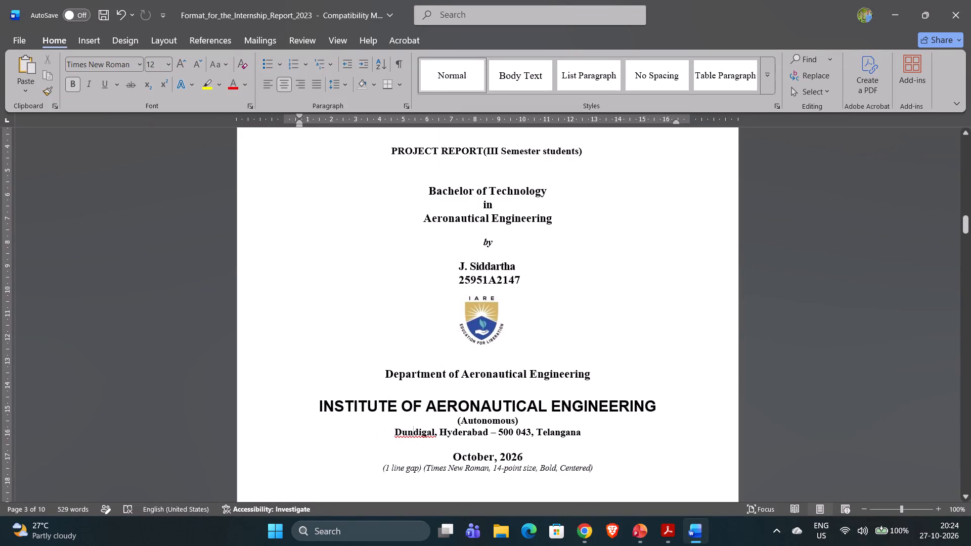
{"action": "right_click", "coordinate": [422, 436]}
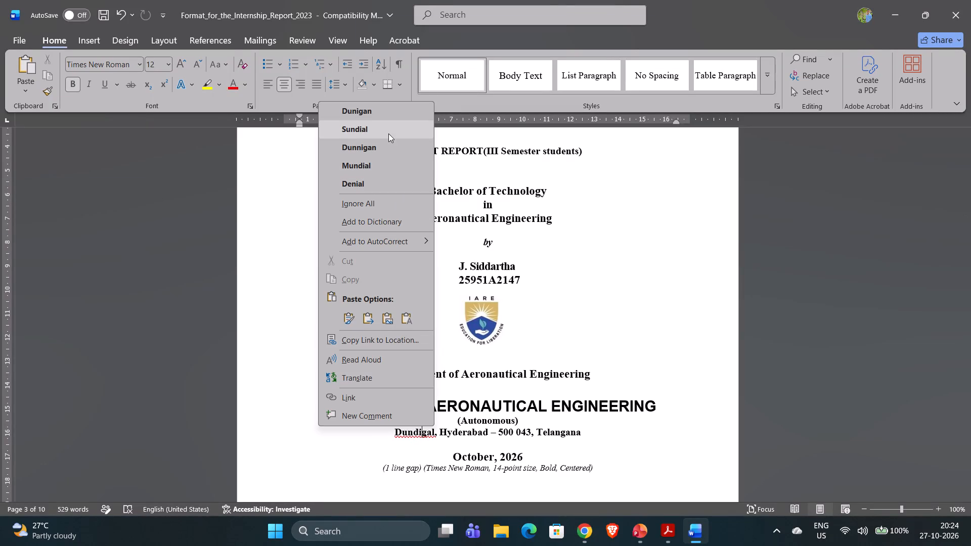
{"action": "left_click", "coordinate": [359, 210]}
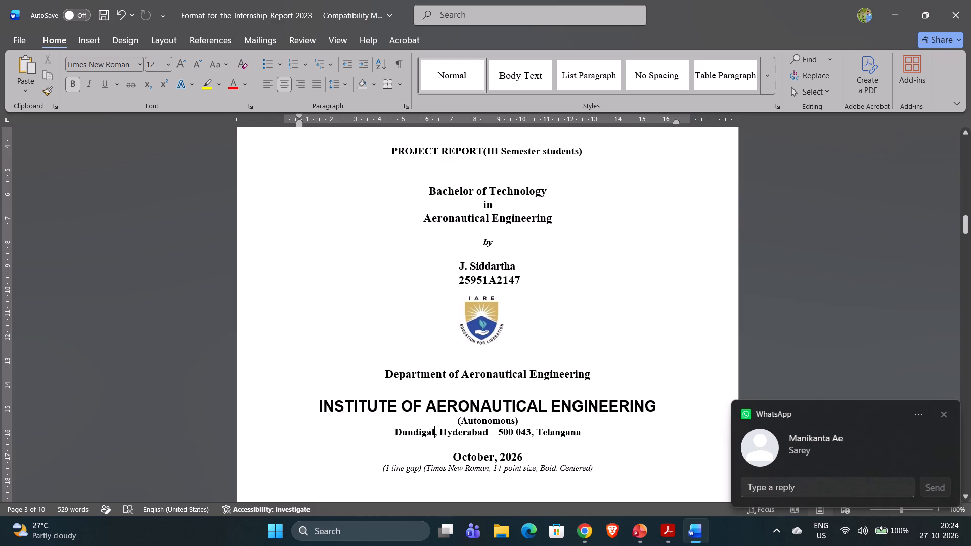
Delete the italic "(1 line gap) (Times New Roman, 14-point size, Bold, Centered)" note beneath the date line.
{"action": "left_click_drag", "start_coordinate": [381, 466], "coordinate": [599, 475]}
{"action": "key", "text": "BackSpace"}
Compare the second title page with Sample Page 2 of the project report guidelines PDF in Adobe Acrobat.
{"action": "scroll", "coordinate": [599, 475], "scroll_direction": "down", "scroll_amount": 2}
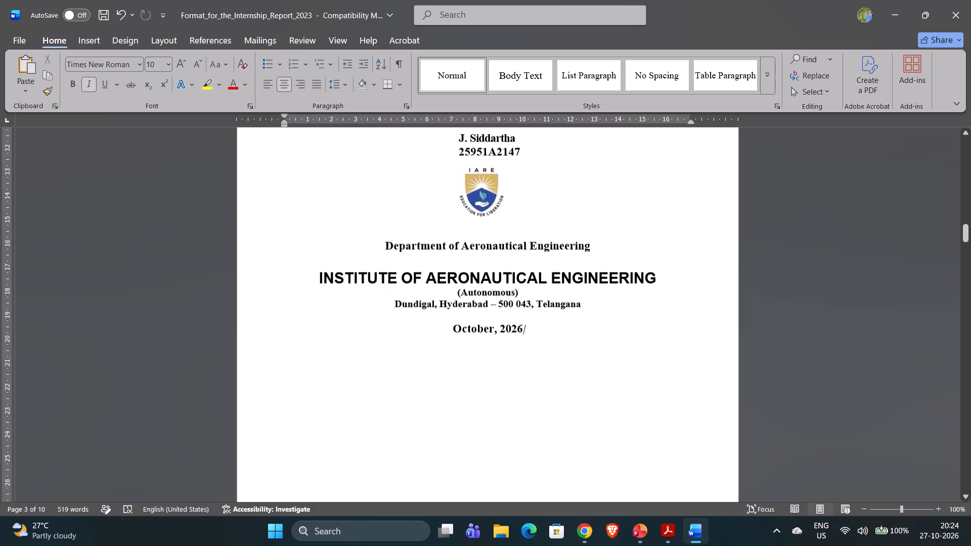
{"action": "scroll", "coordinate": [599, 475], "scroll_direction": "down", "scroll_amount": 2}
{"action": "scroll", "coordinate": [599, 475], "scroll_direction": "up", "scroll_amount": 3}
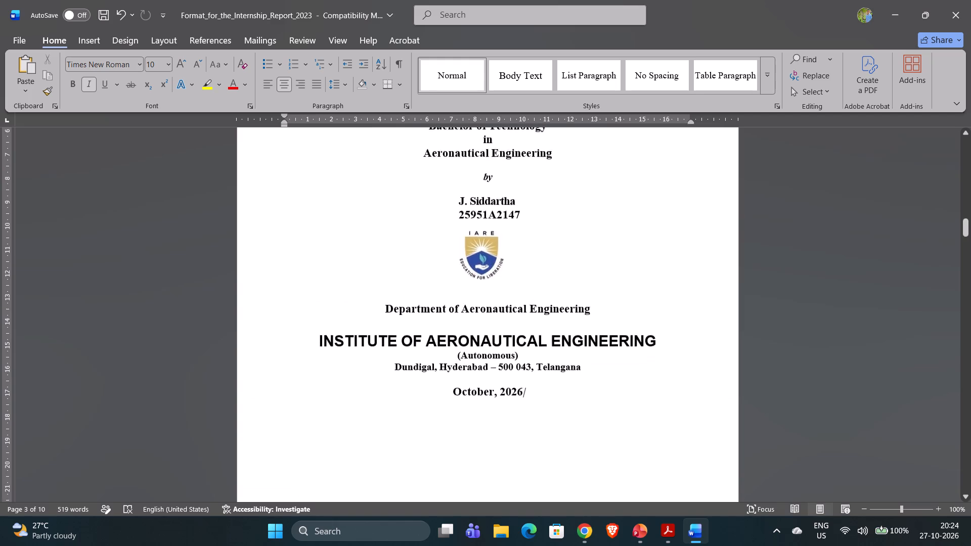
{"action": "scroll", "coordinate": [599, 475], "scroll_direction": "up", "scroll_amount": 2}
{"action": "scroll", "coordinate": [599, 475], "scroll_direction": "down", "scroll_amount": 5}
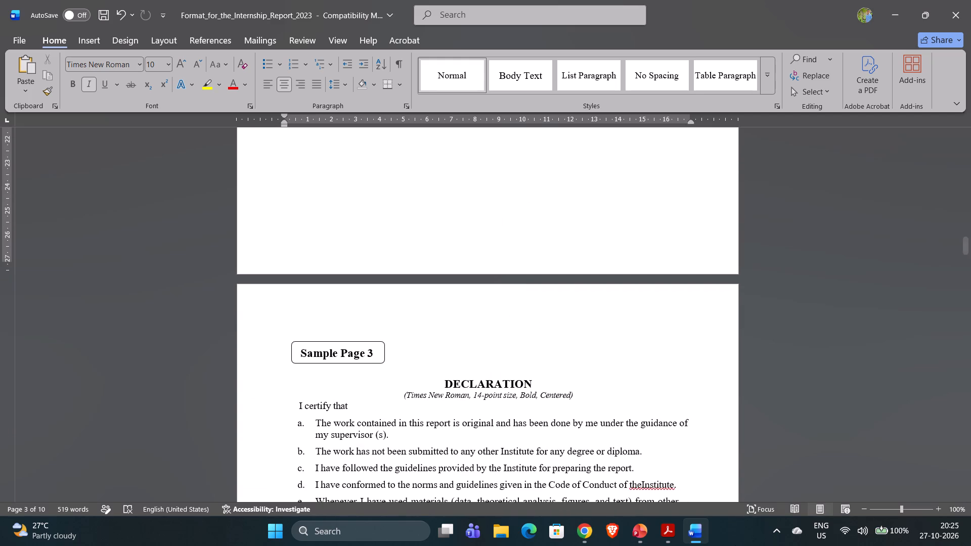
{"action": "left_click", "coordinate": [659, 493]}
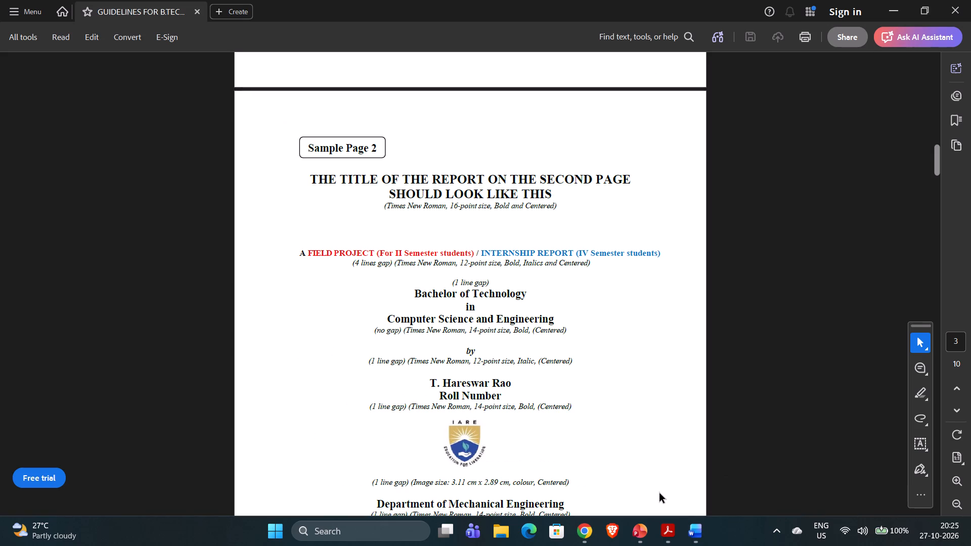
{"action": "scroll", "coordinate": [659, 493], "scroll_direction": "down", "scroll_amount": 4}
{"action": "scroll", "coordinate": [659, 493], "scroll_direction": "left", "scroll_amount": 1}
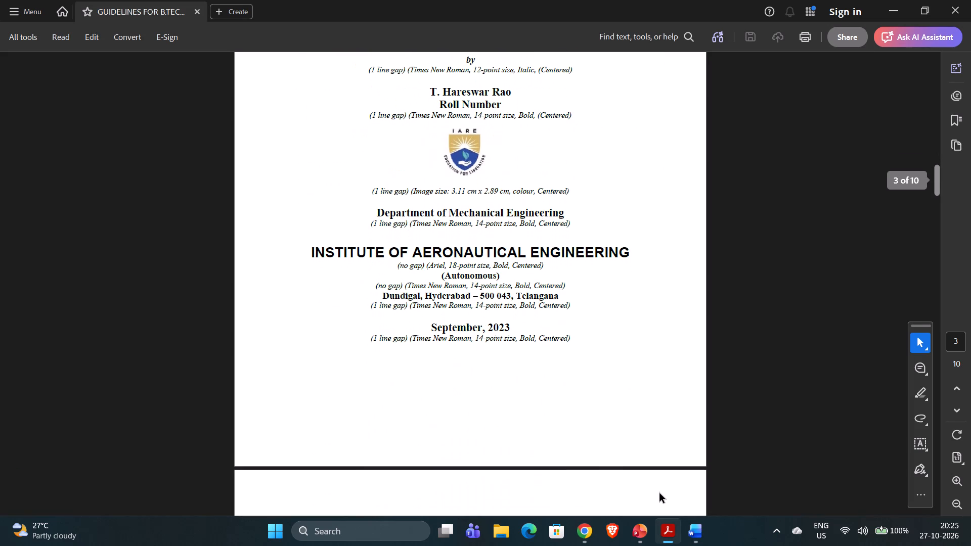
{"action": "scroll", "coordinate": [659, 493], "scroll_direction": "left", "scroll_amount": 1}
{"action": "scroll", "coordinate": [659, 493], "scroll_direction": "up", "scroll_amount": 1}
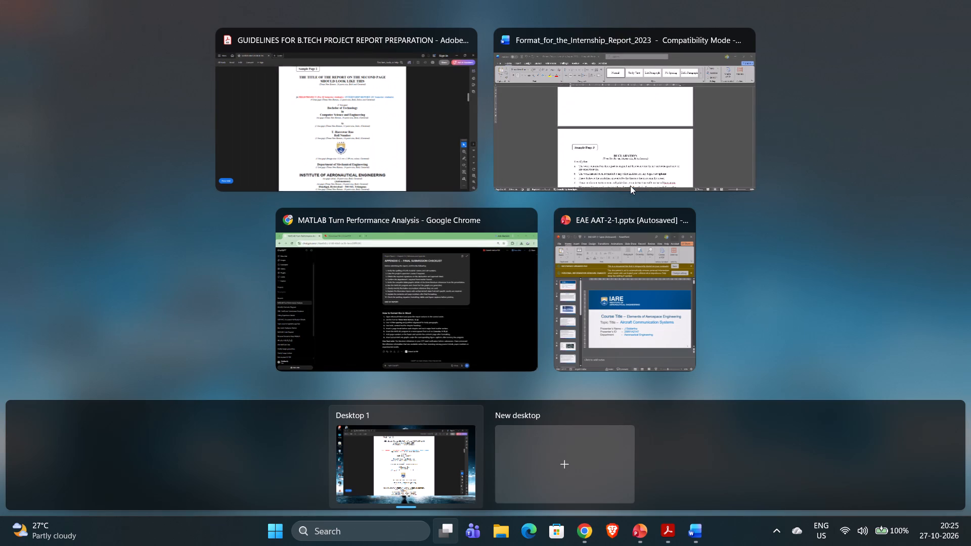
Switch back to the report in Word and look through it from the cover page to Sample Page 9 for remaining template content.
{"action": "left_click", "coordinate": [611, 150]}
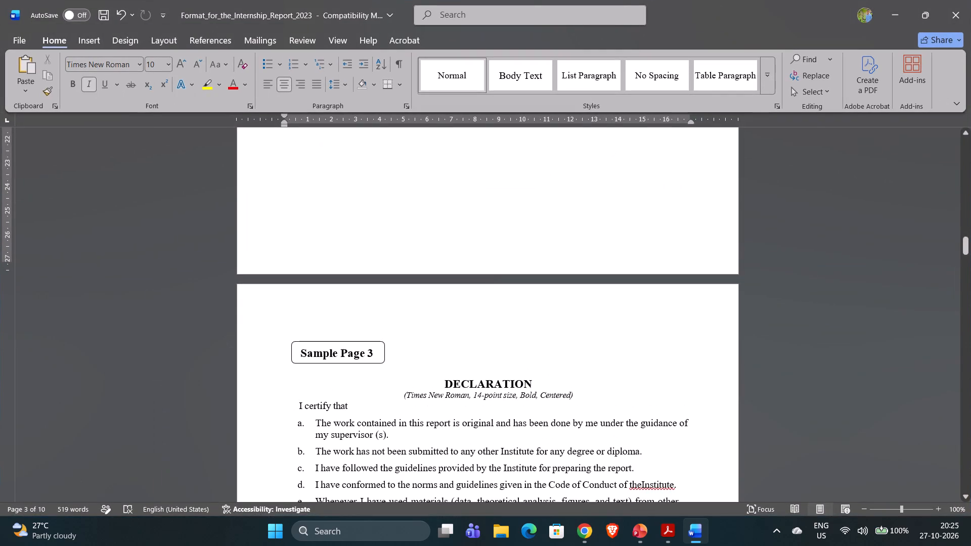
{"action": "scroll", "coordinate": [439, 195], "scroll_direction": "up", "scroll_amount": 1}
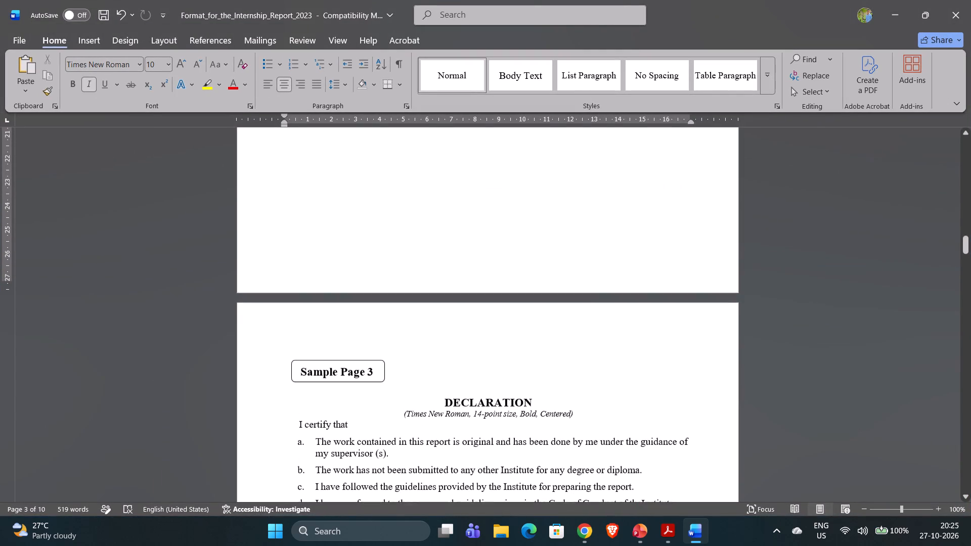
{"action": "scroll", "coordinate": [439, 195], "scroll_direction": "up", "scroll_amount": 4}
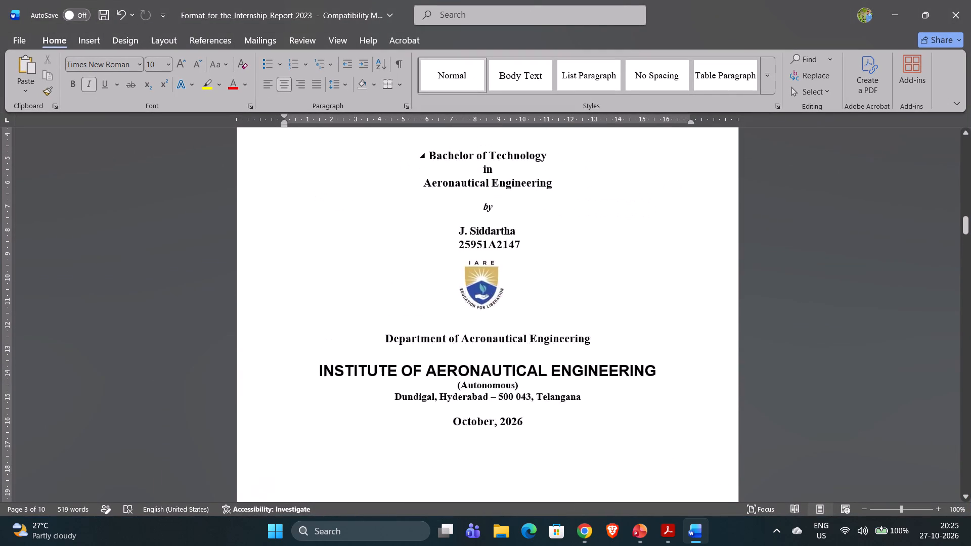
{"action": "scroll", "coordinate": [439, 195], "scroll_direction": "up", "scroll_amount": 1}
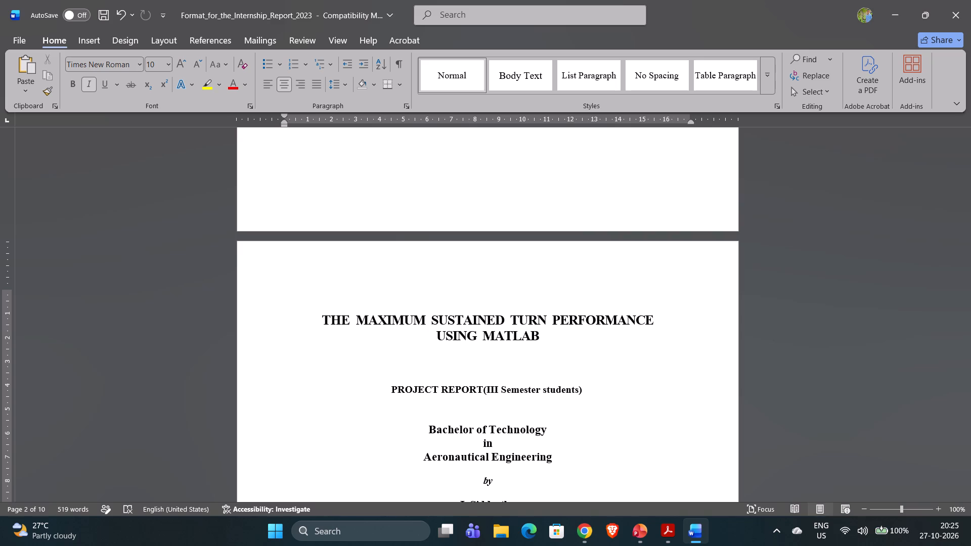
{"action": "scroll", "coordinate": [439, 195], "scroll_direction": "down", "scroll_amount": 2}
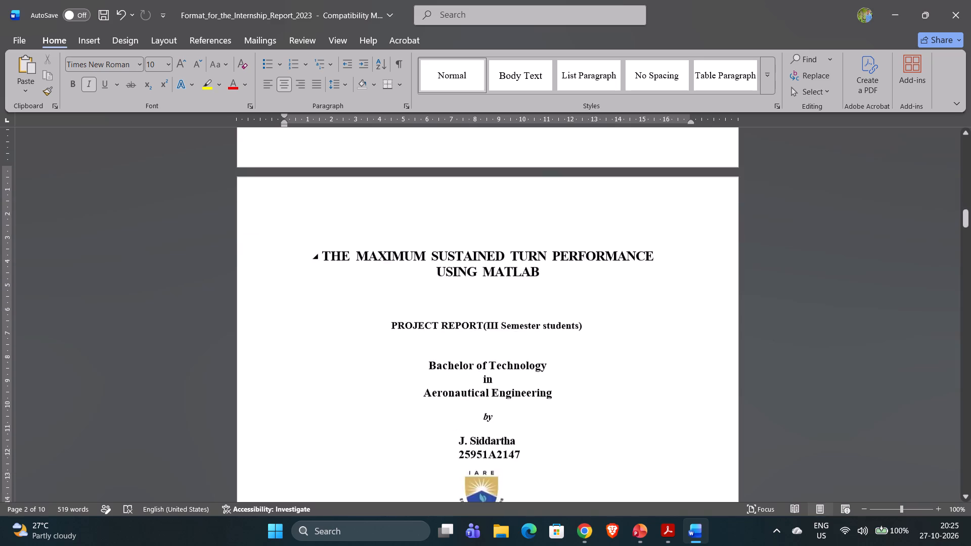
{"action": "scroll", "coordinate": [439, 195], "scroll_direction": "down", "scroll_amount": 4}
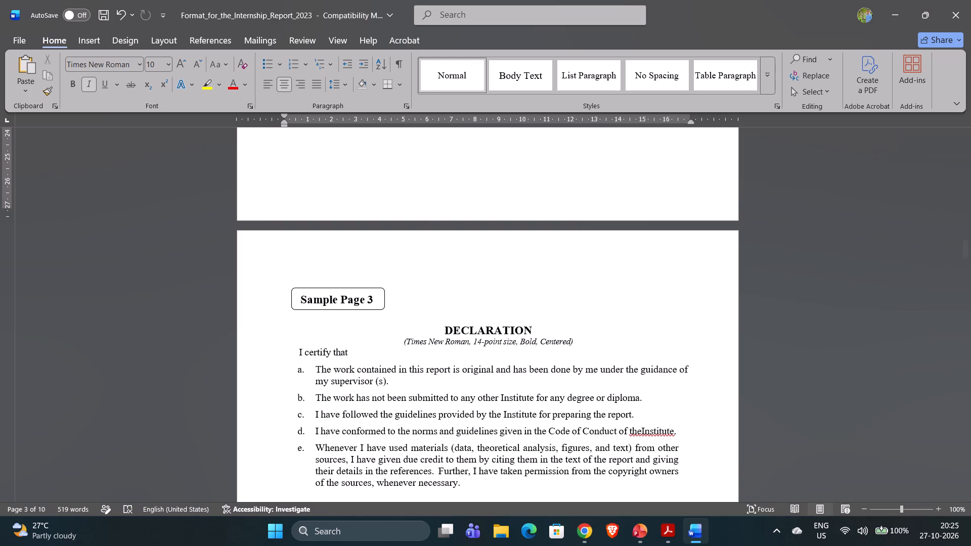
{"action": "scroll", "coordinate": [439, 195], "scroll_direction": "down", "scroll_amount": 4}
{"action": "scroll", "coordinate": [439, 195], "scroll_direction": "up", "scroll_amount": 1}
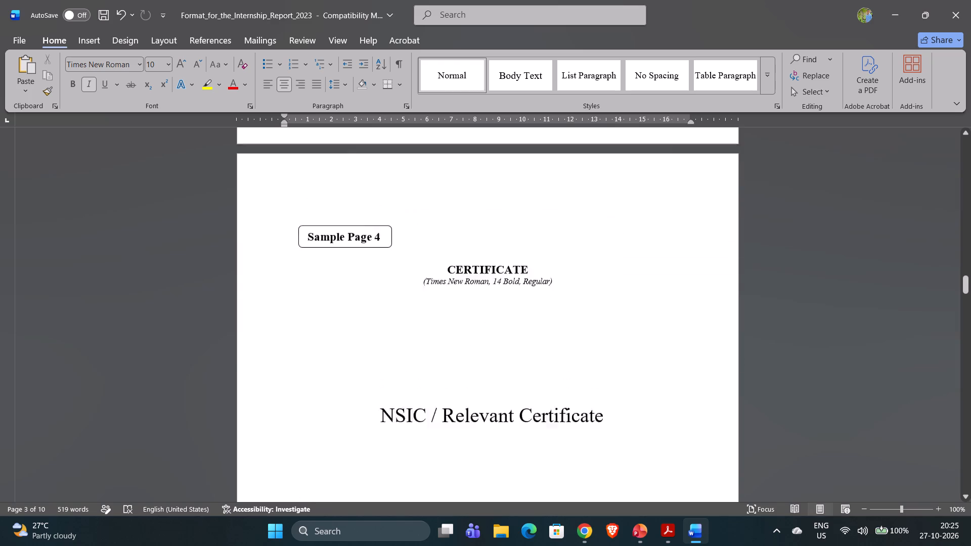
{"action": "scroll", "coordinate": [439, 195], "scroll_direction": "up", "scroll_amount": 8}
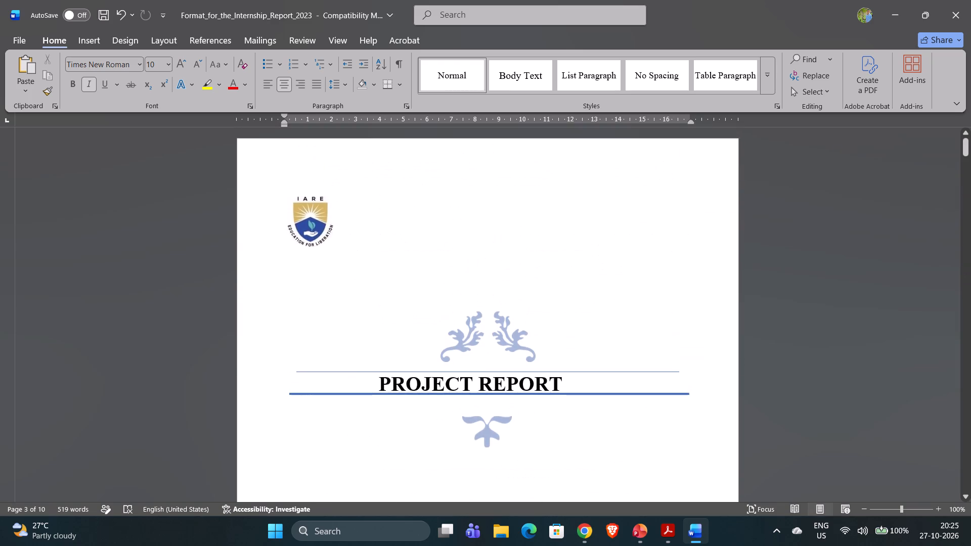
{"action": "scroll", "coordinate": [439, 195], "scroll_direction": "down", "scroll_amount": 6}
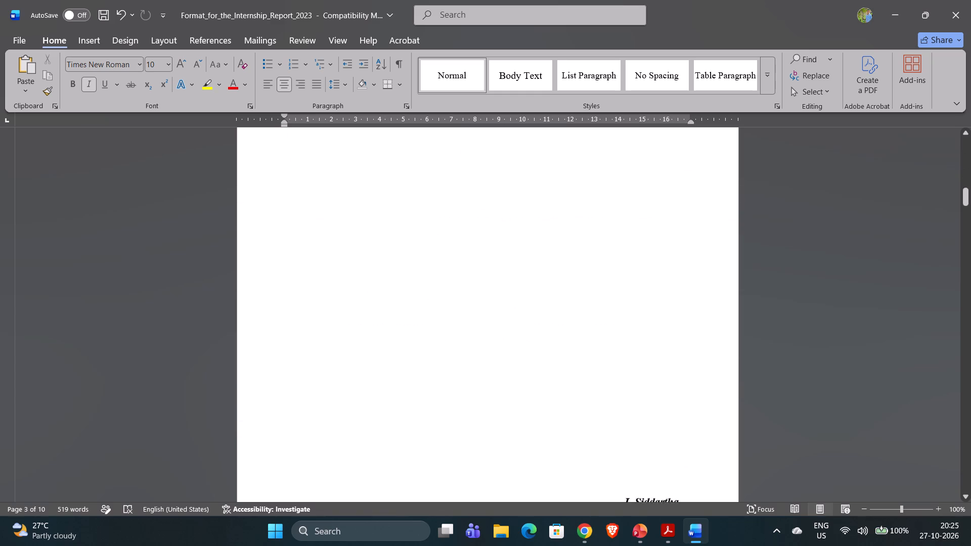
{"action": "scroll", "coordinate": [439, 195], "scroll_direction": "down", "scroll_amount": 3}
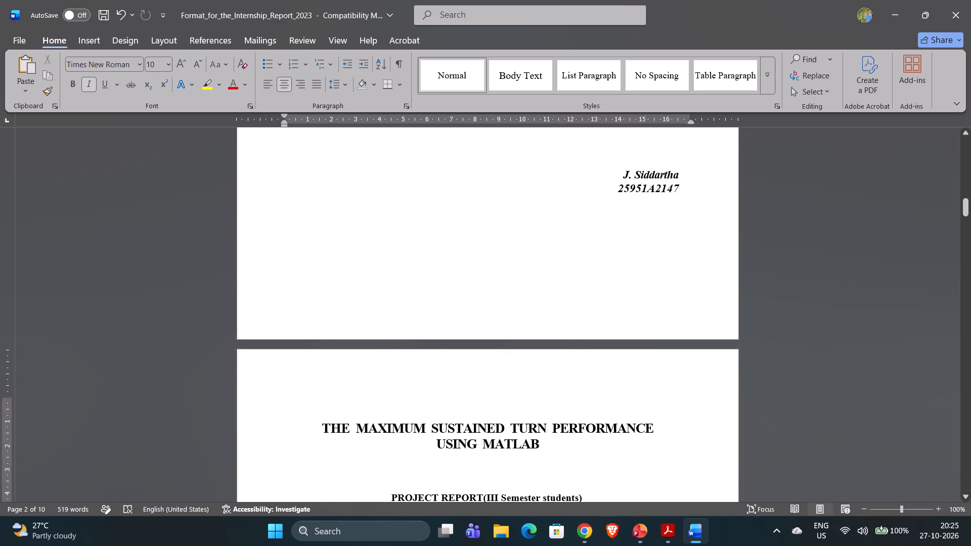
{"action": "scroll", "coordinate": [439, 195], "scroll_direction": "down", "scroll_amount": 3}
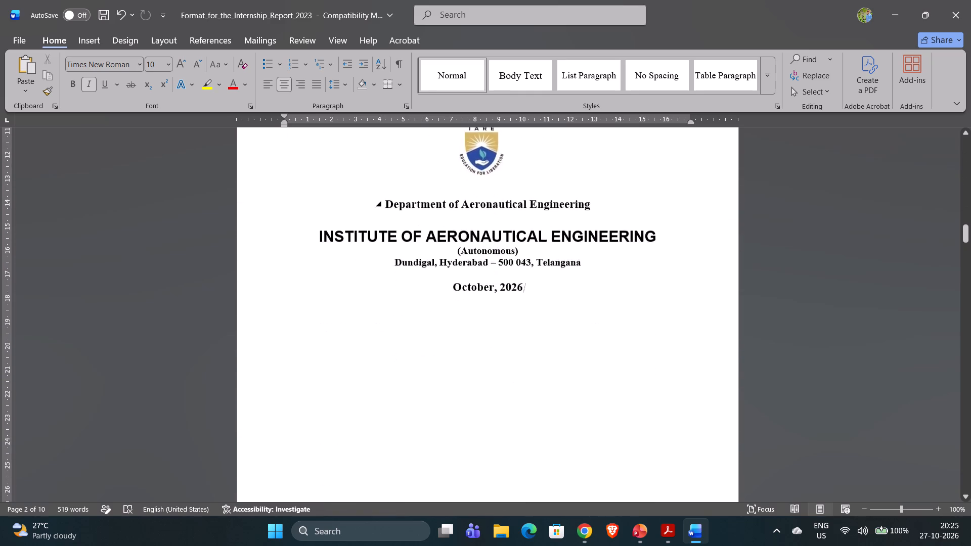
{"action": "scroll", "coordinate": [439, 195], "scroll_direction": "down", "scroll_amount": 3}
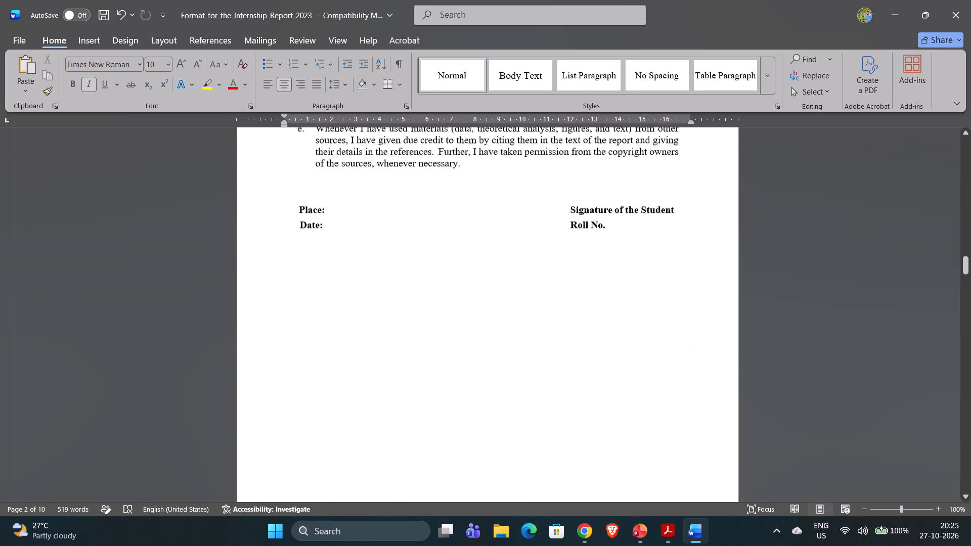
{"action": "scroll", "coordinate": [439, 195], "scroll_direction": "down", "scroll_amount": 2}
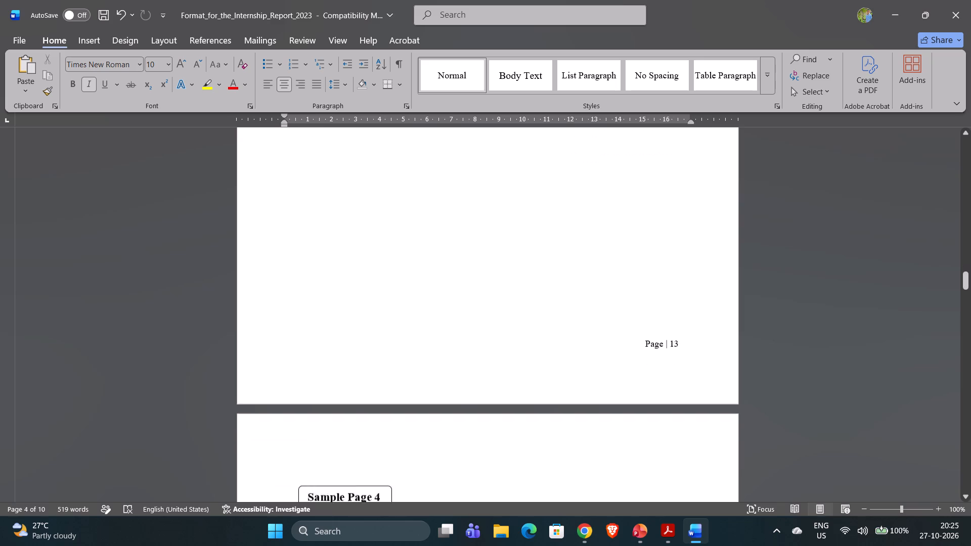
{"action": "scroll", "coordinate": [439, 195], "scroll_direction": "down", "scroll_amount": 6}
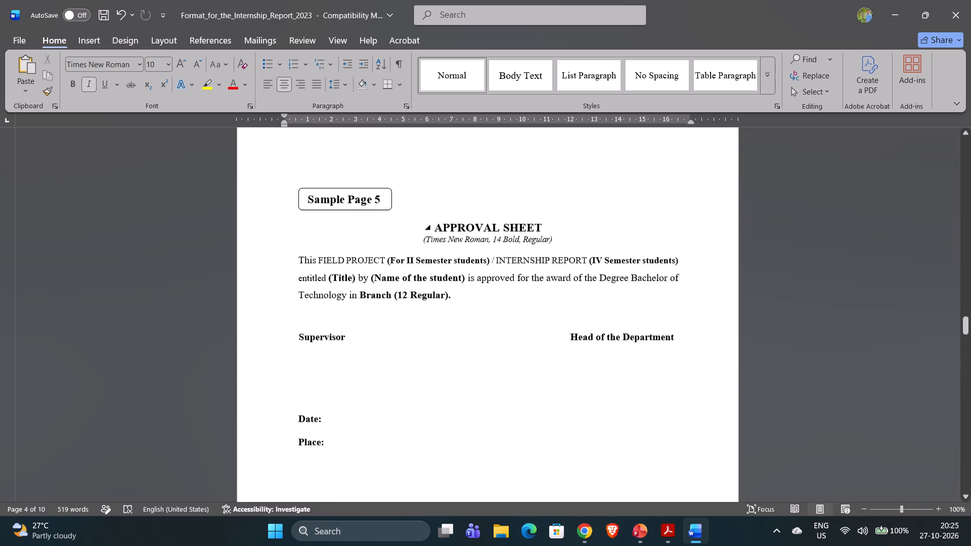
{"action": "scroll", "coordinate": [439, 195], "scroll_direction": "down", "scroll_amount": 3}
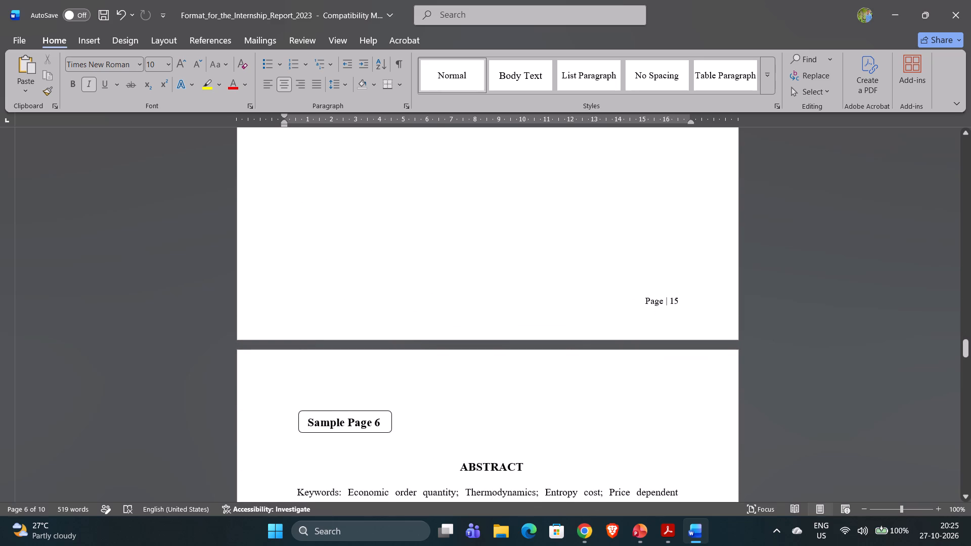
{"action": "scroll", "coordinate": [439, 195], "scroll_direction": "down", "scroll_amount": 5}
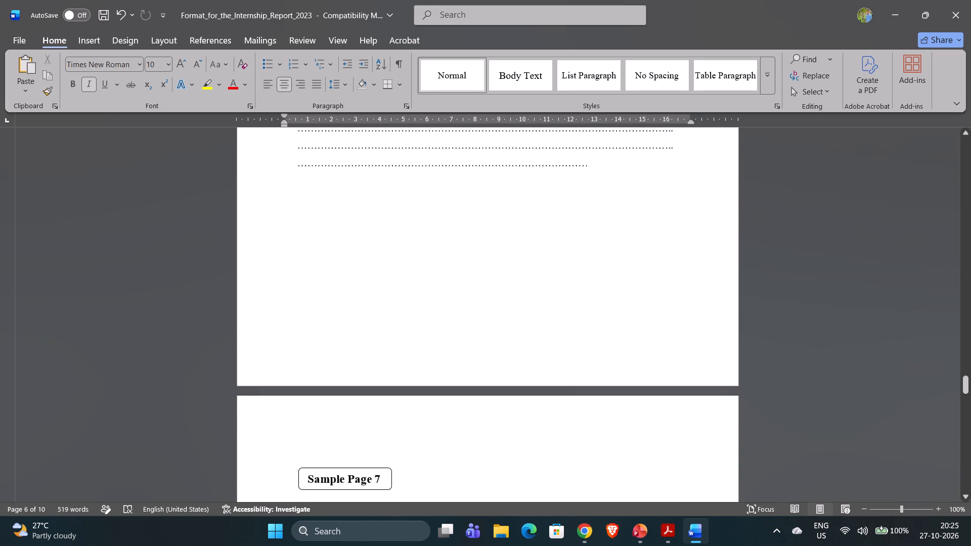
{"action": "scroll", "coordinate": [439, 195], "scroll_direction": "down", "scroll_amount": 5}
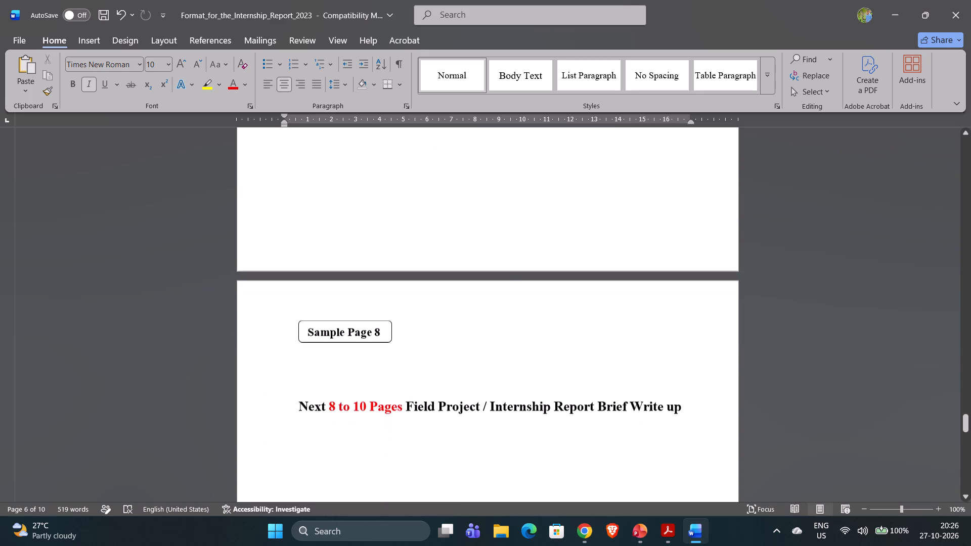
{"action": "scroll", "coordinate": [439, 195], "scroll_direction": "down", "scroll_amount": 6}
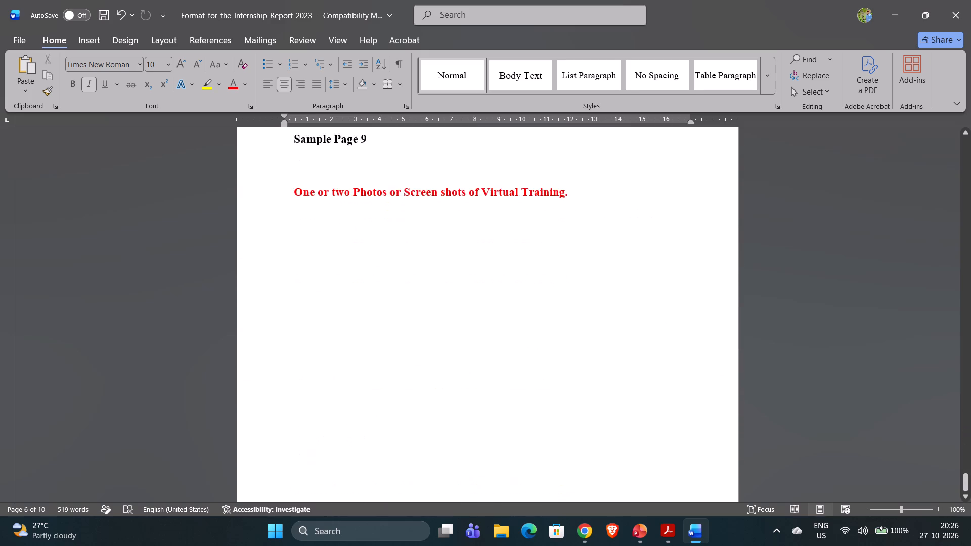
{"action": "scroll", "coordinate": [439, 195], "scroll_direction": "down", "scroll_amount": 3}
{"action": "scroll", "coordinate": [439, 195], "scroll_direction": "up", "scroll_amount": 12}
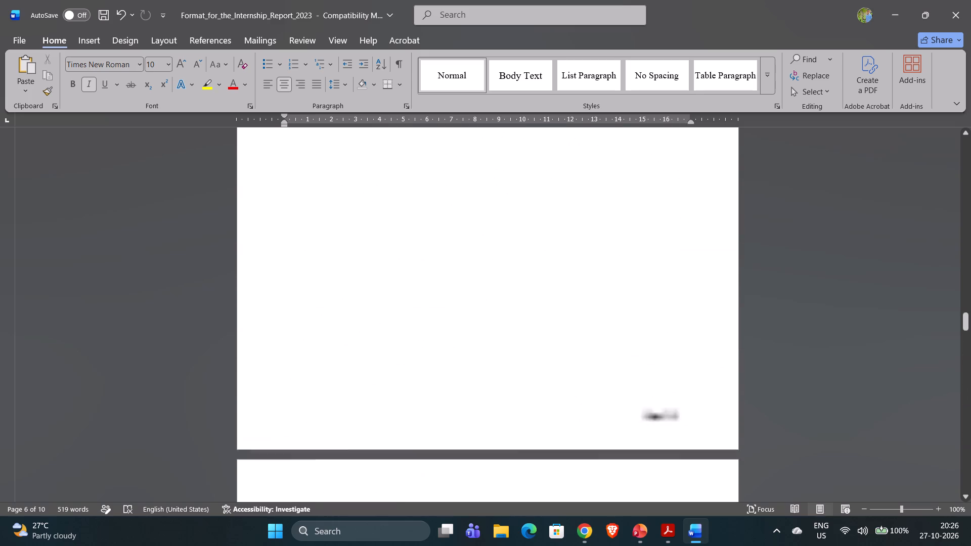
{"action": "scroll", "coordinate": [439, 195], "scroll_direction": "up", "scroll_amount": 4}
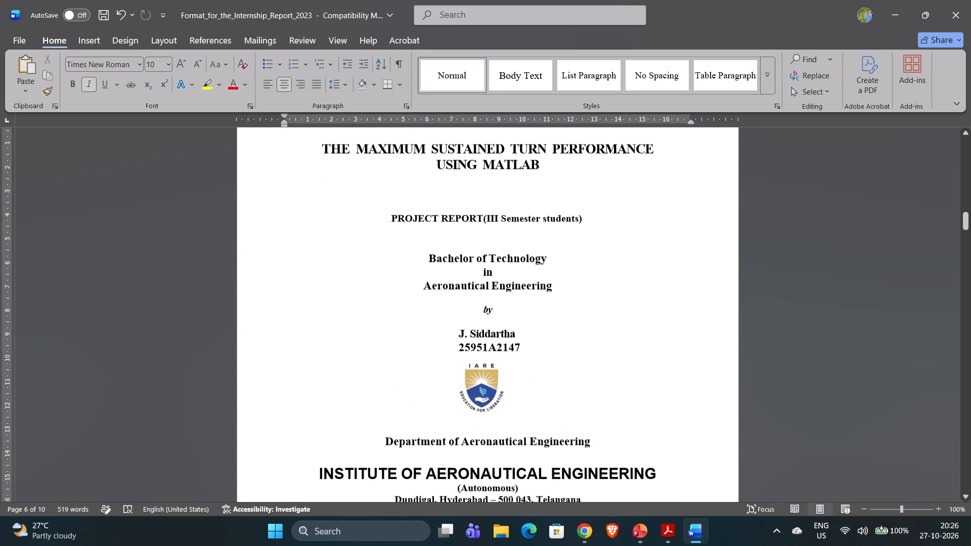
Delete the "Sample Page 3" label box above the DECLARATION heading.
{"action": "scroll", "coordinate": [439, 195], "scroll_direction": "down", "scroll_amount": 5}
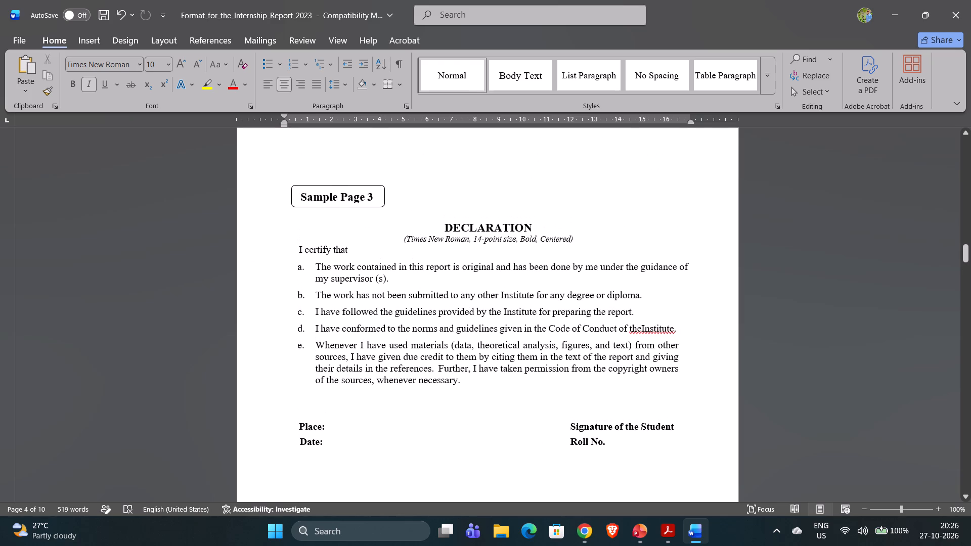
{"action": "left_click", "coordinate": [372, 194]}
{"action": "left_click", "coordinate": [370, 179]}
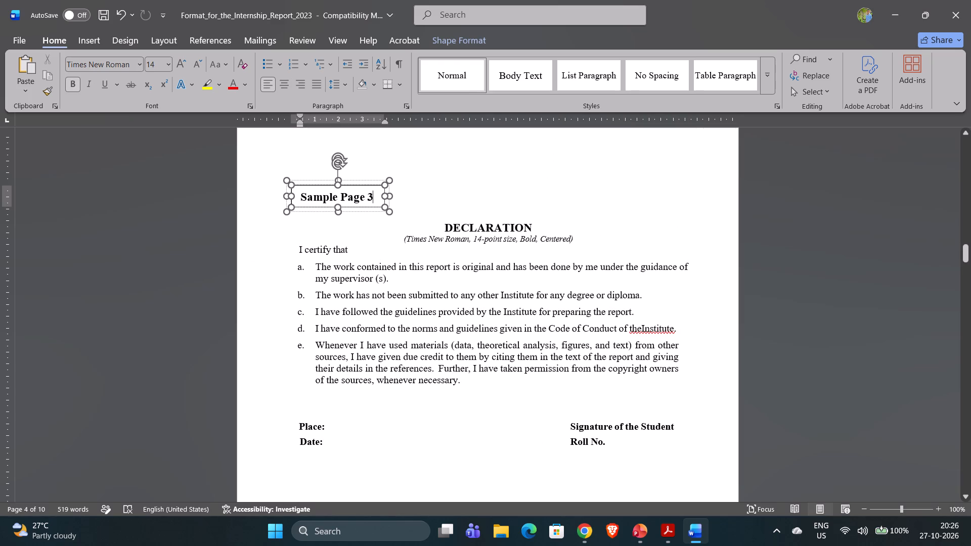
{"action": "key", "text": "Delete"}
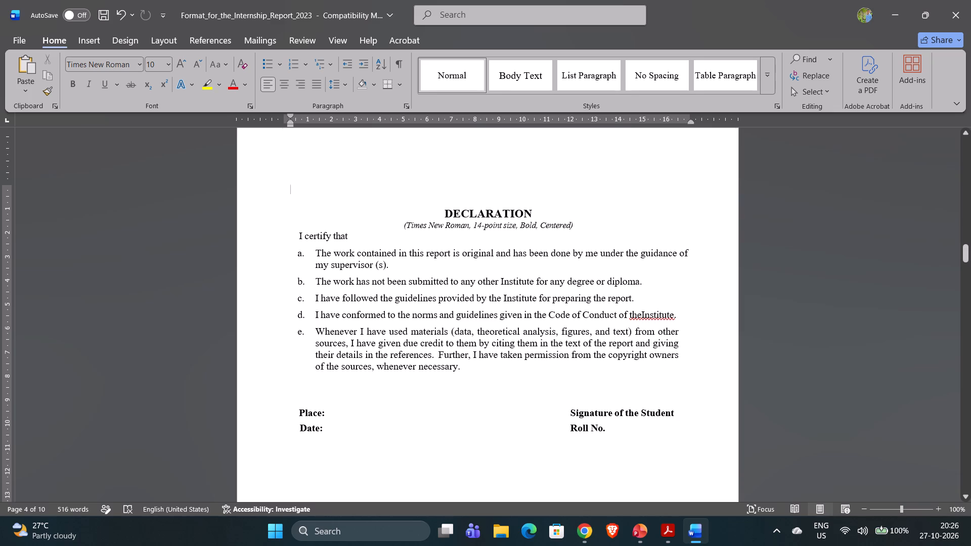
Delete the italic "(Times New Roman, 14-point size, Bold, Centered)" note beneath the DECLARATION heading.
{"action": "left_click_drag", "start_coordinate": [406, 225], "coordinate": [583, 224]}
{"action": "key", "text": "BackSpace"}
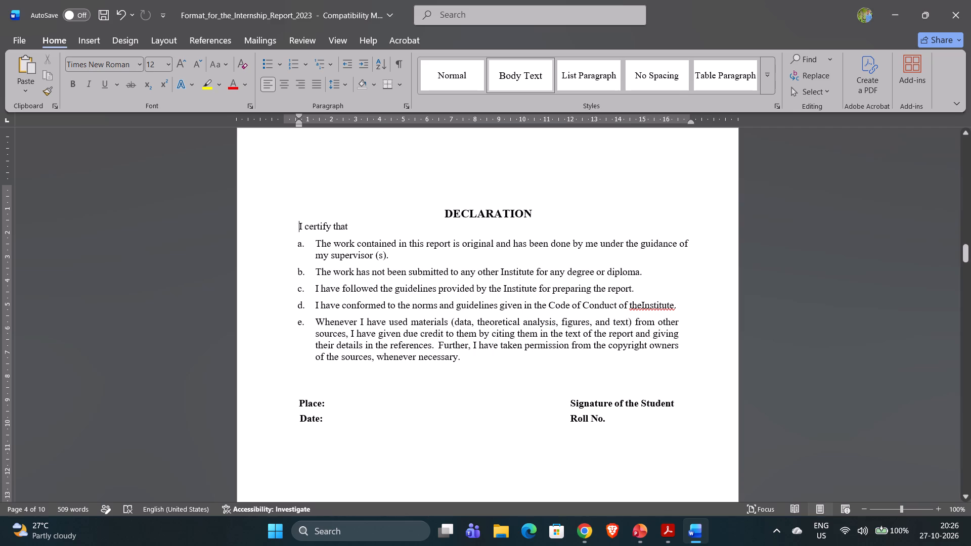
Insert the missing space between "the" and "Institute" in item d of the declaration.
{"action": "left_click", "coordinate": [650, 307]}
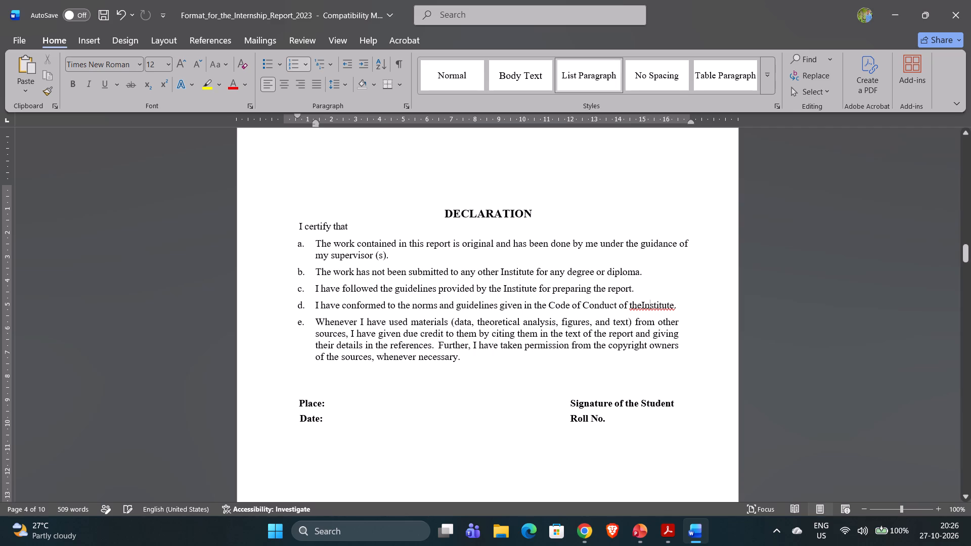
{"action": "left_click", "coordinate": [640, 305]}
{"action": "key", "text": "space"}
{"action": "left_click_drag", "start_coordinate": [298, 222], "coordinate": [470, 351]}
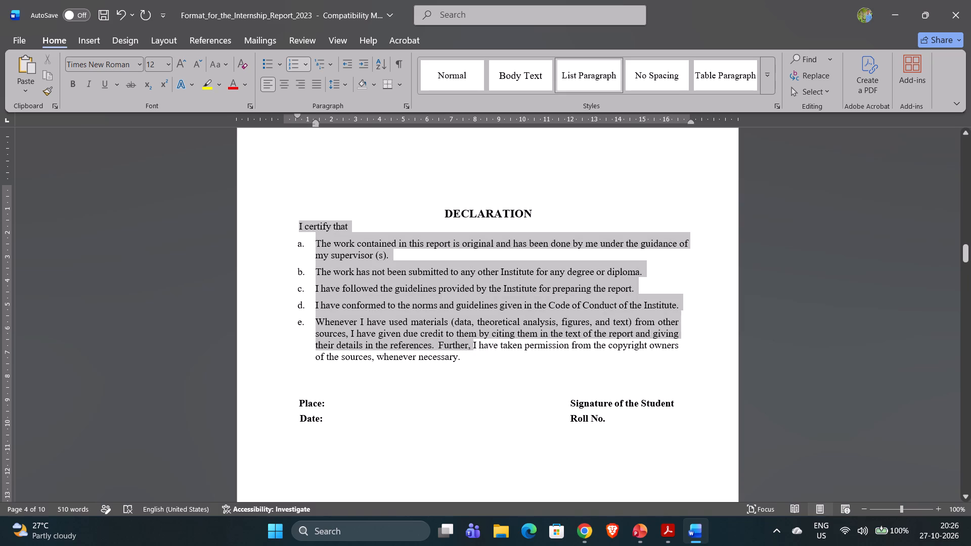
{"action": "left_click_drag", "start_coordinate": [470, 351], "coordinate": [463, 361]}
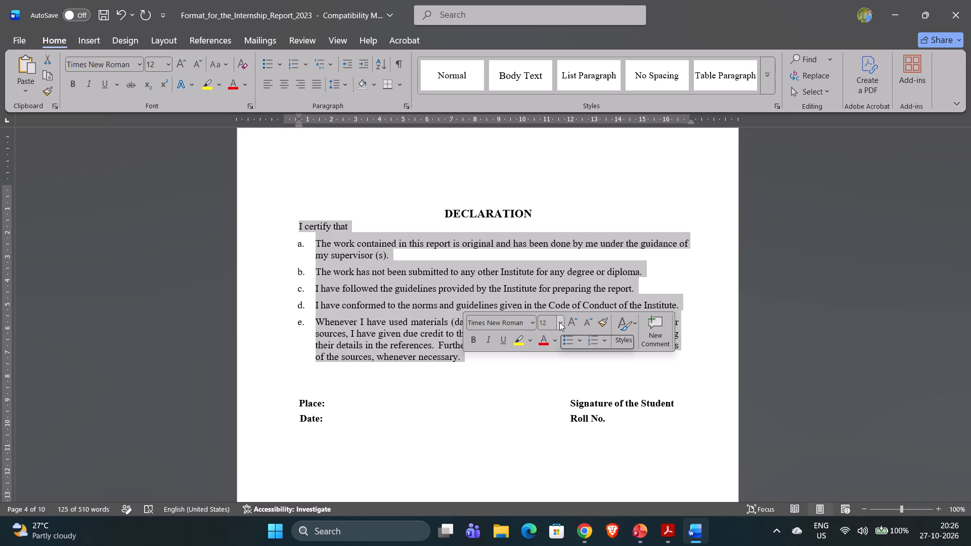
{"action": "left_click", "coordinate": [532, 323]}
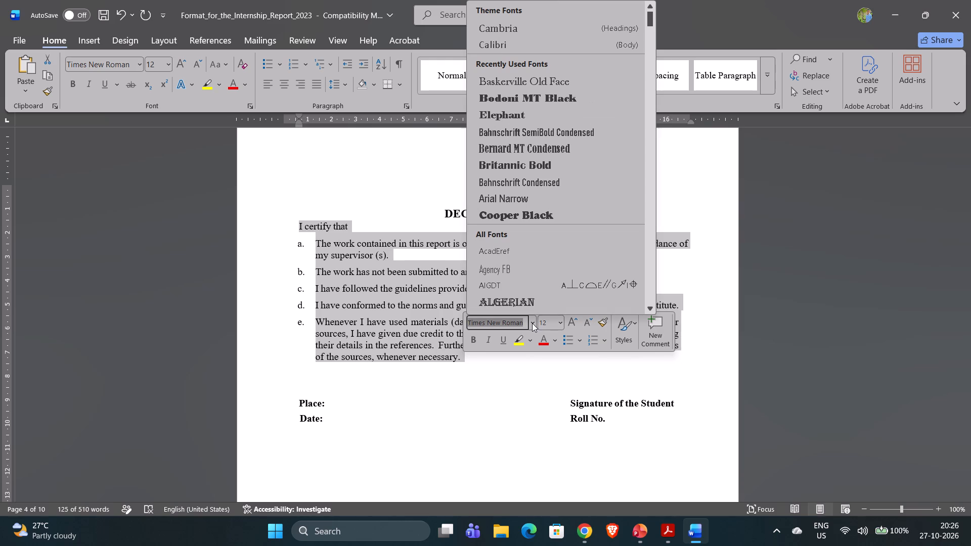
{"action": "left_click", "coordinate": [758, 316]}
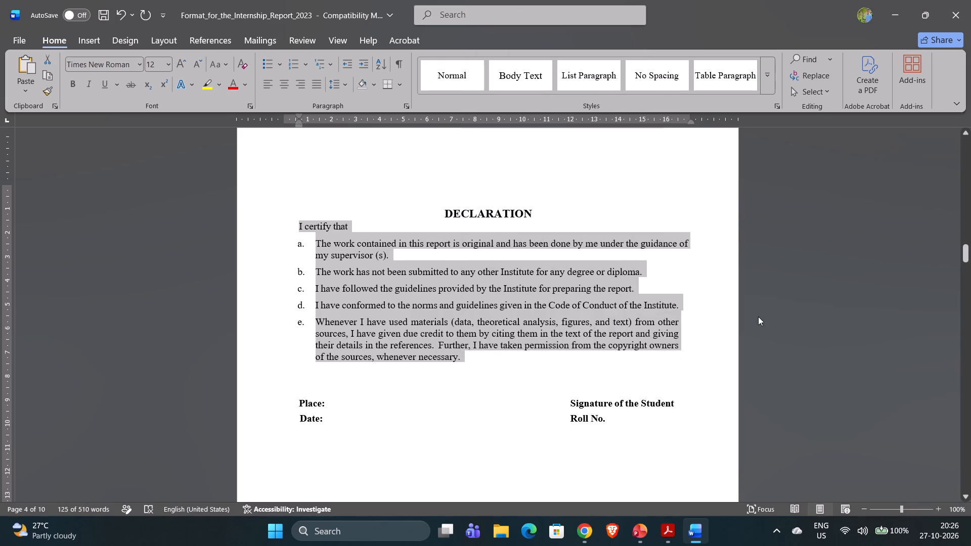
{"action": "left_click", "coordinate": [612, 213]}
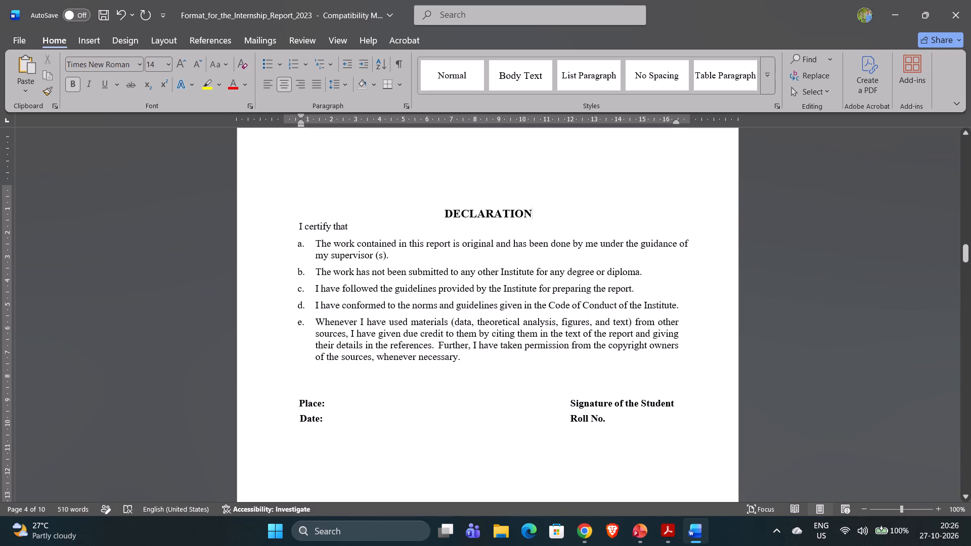
Look through the report from the PROJECT REPORT cover page to the CONTENTS page for remaining template content.
{"action": "scroll", "coordinate": [331, 253], "scroll_direction": "up", "scroll_amount": 2}
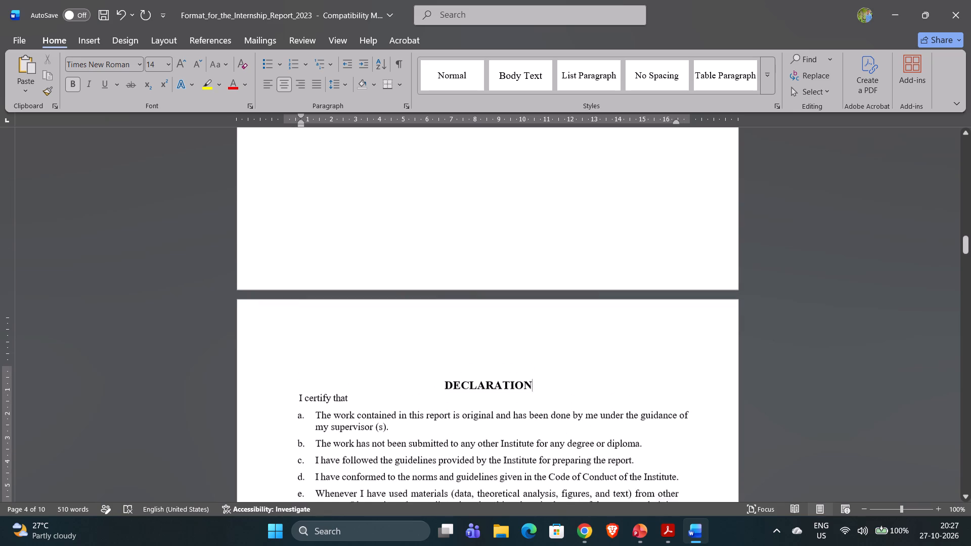
{"action": "scroll", "coordinate": [331, 253], "scroll_direction": "up", "scroll_amount": 4}
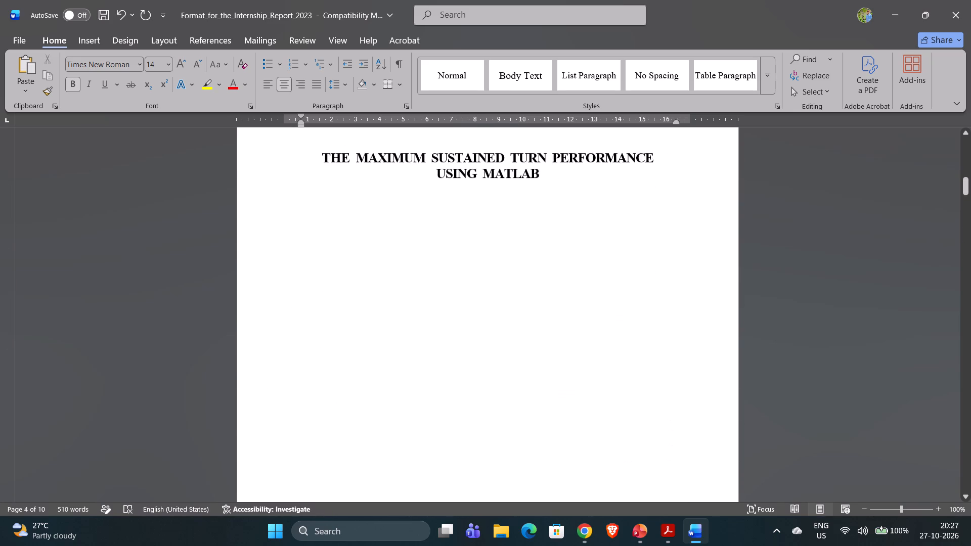
{"action": "scroll", "coordinate": [331, 253], "scroll_direction": "up", "scroll_amount": 2}
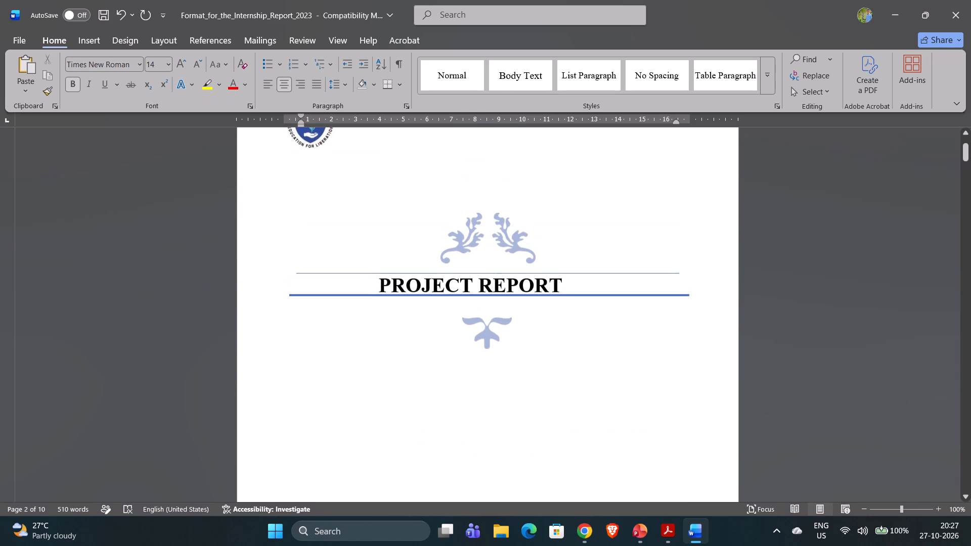
{"action": "scroll", "coordinate": [331, 253], "scroll_direction": "down", "scroll_amount": 1}
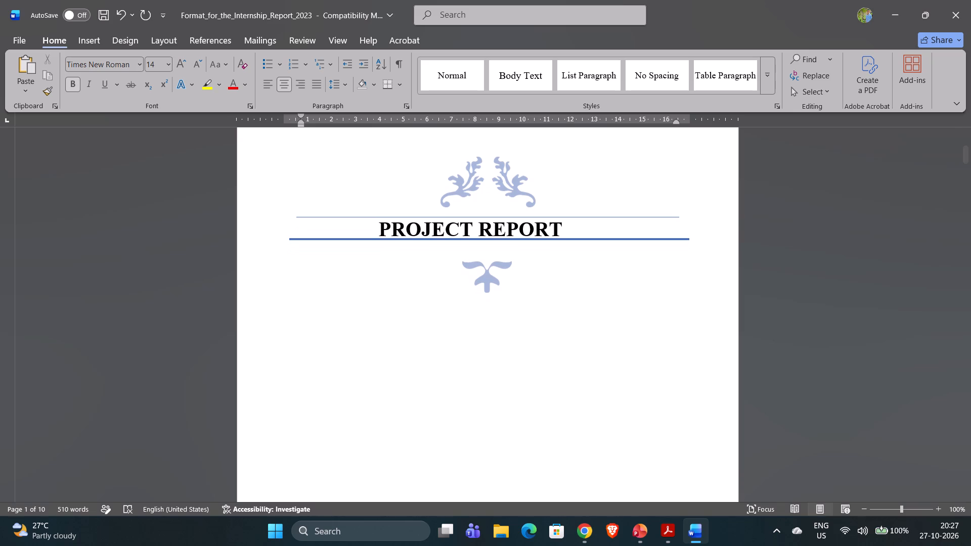
{"action": "scroll", "coordinate": [331, 253], "scroll_direction": "down", "scroll_amount": 6}
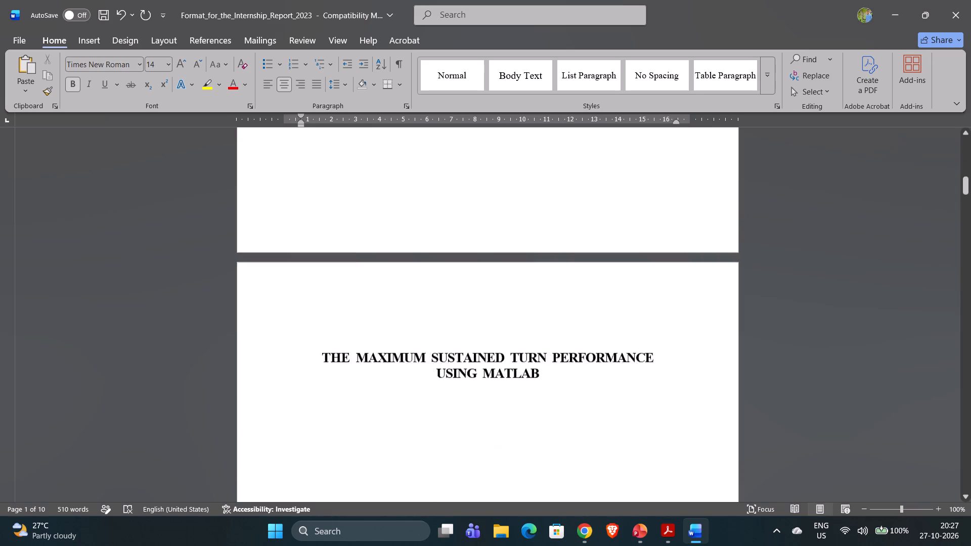
{"action": "scroll", "coordinate": [331, 253], "scroll_direction": "down", "scroll_amount": 7}
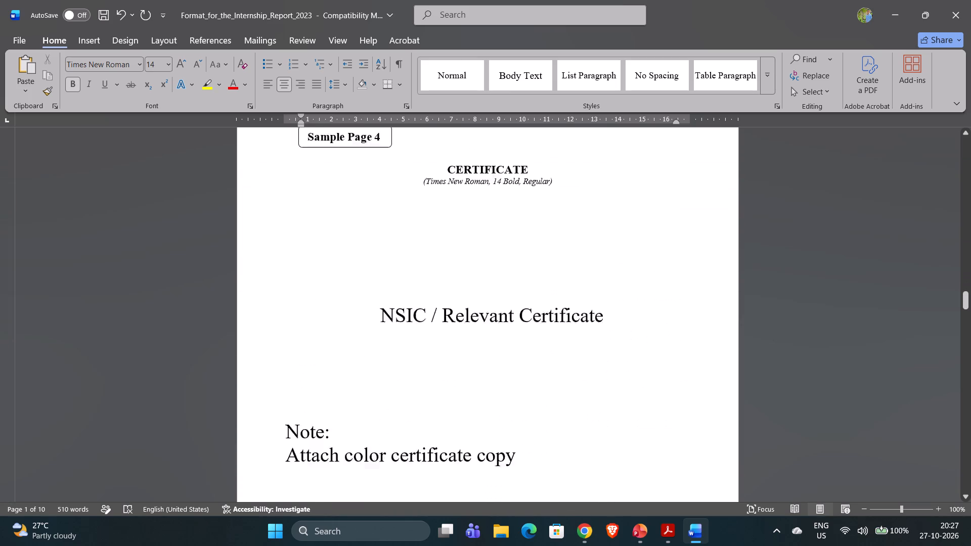
{"action": "scroll", "coordinate": [331, 253], "scroll_direction": "down", "scroll_amount": 4}
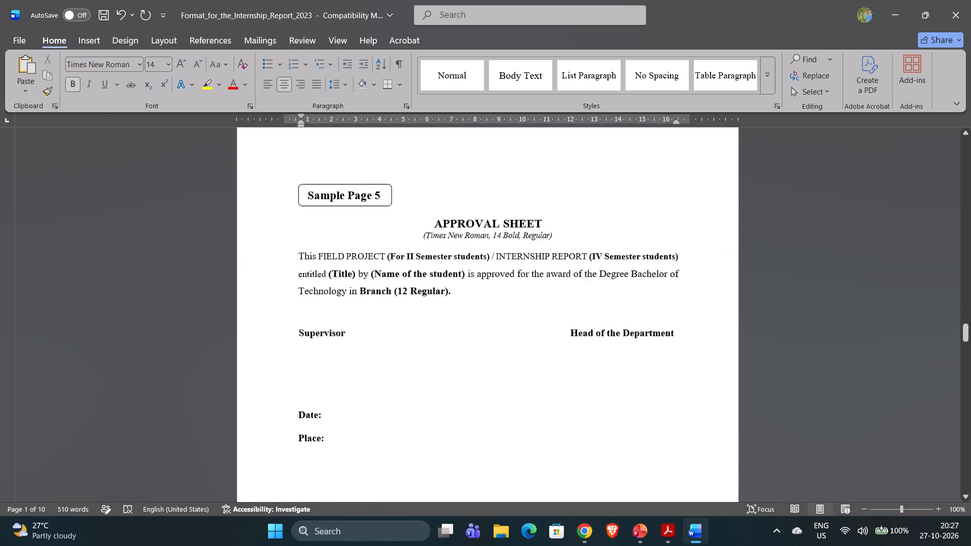
{"action": "scroll", "coordinate": [331, 253], "scroll_direction": "down", "scroll_amount": 4}
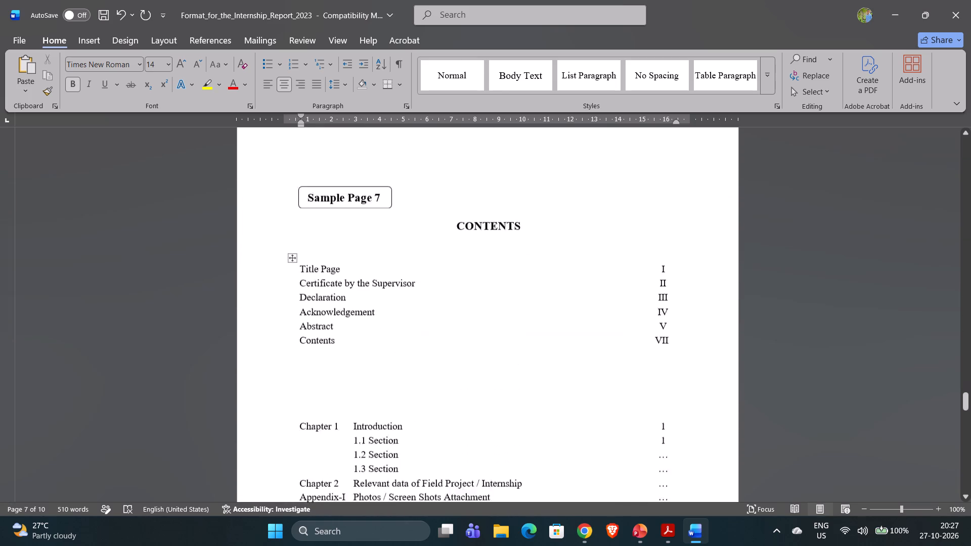
{"action": "scroll", "coordinate": [331, 253], "scroll_direction": "down", "scroll_amount": 1}
Review the pages from CONTENTS and ABSTRACT back to the DECLARATION page, ending at its "Roll No." line.
{"action": "scroll", "coordinate": [331, 253], "scroll_direction": "up", "scroll_amount": 3}
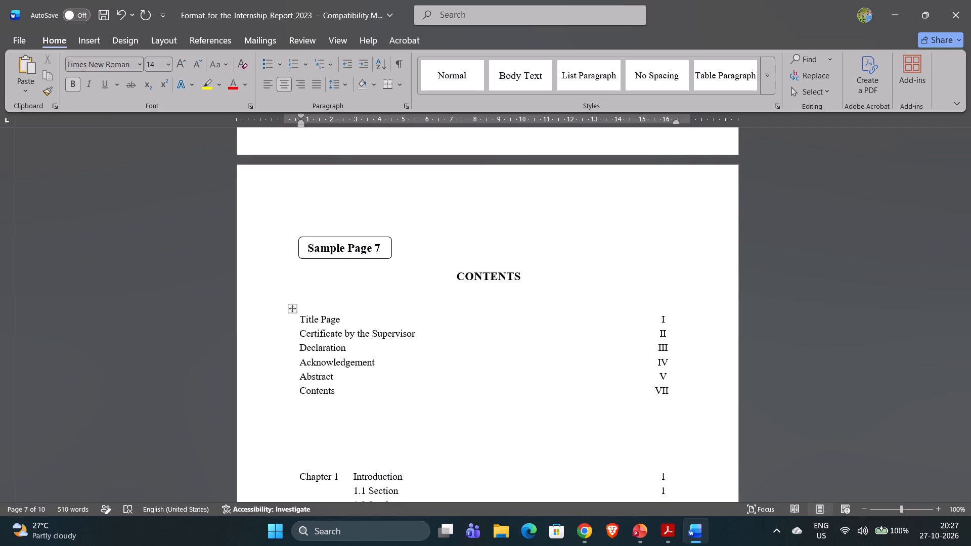
{"action": "scroll", "coordinate": [331, 253], "scroll_direction": "up", "scroll_amount": 4}
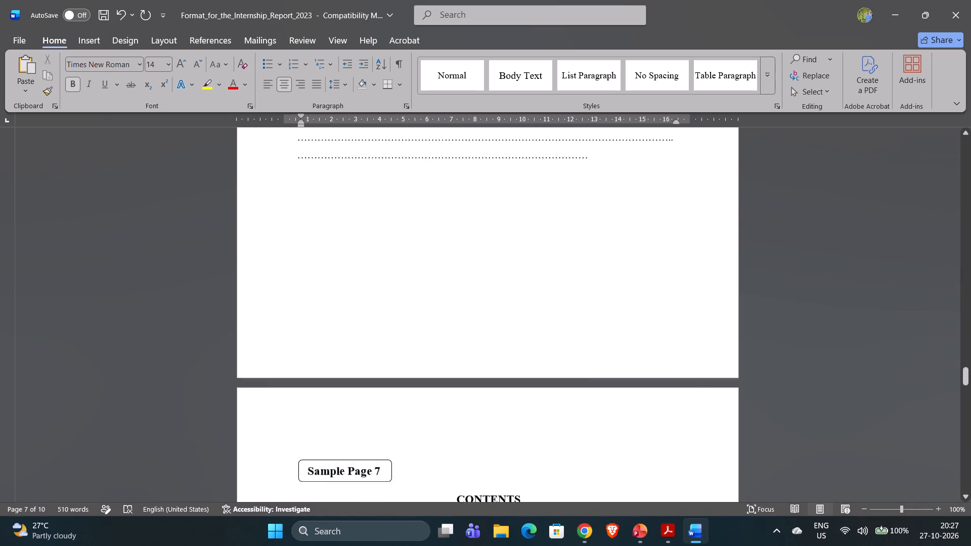
{"action": "scroll", "coordinate": [331, 253], "scroll_direction": "up", "scroll_amount": 3}
{"action": "scroll", "coordinate": [331, 253], "scroll_direction": "down", "scroll_amount": 4}
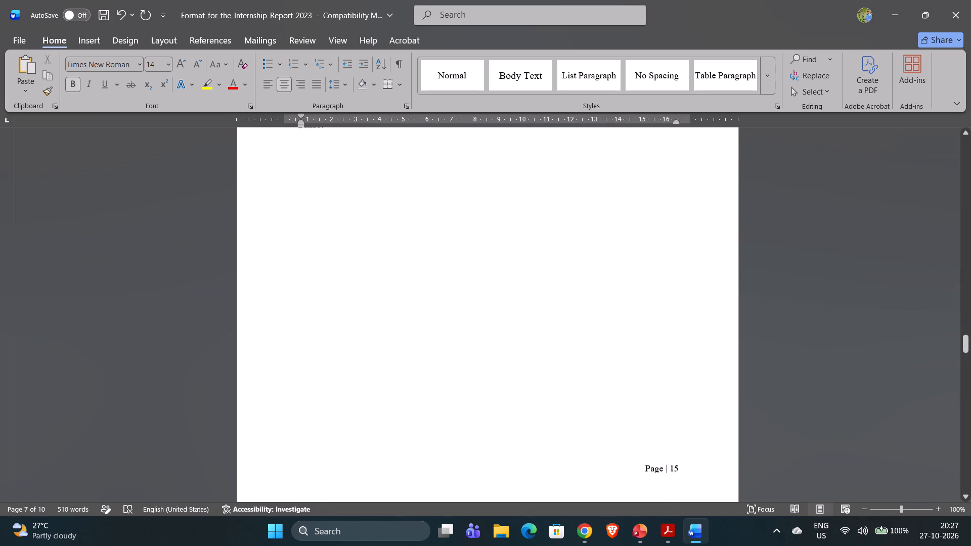
{"action": "scroll", "coordinate": [331, 253], "scroll_direction": "down", "scroll_amount": 2}
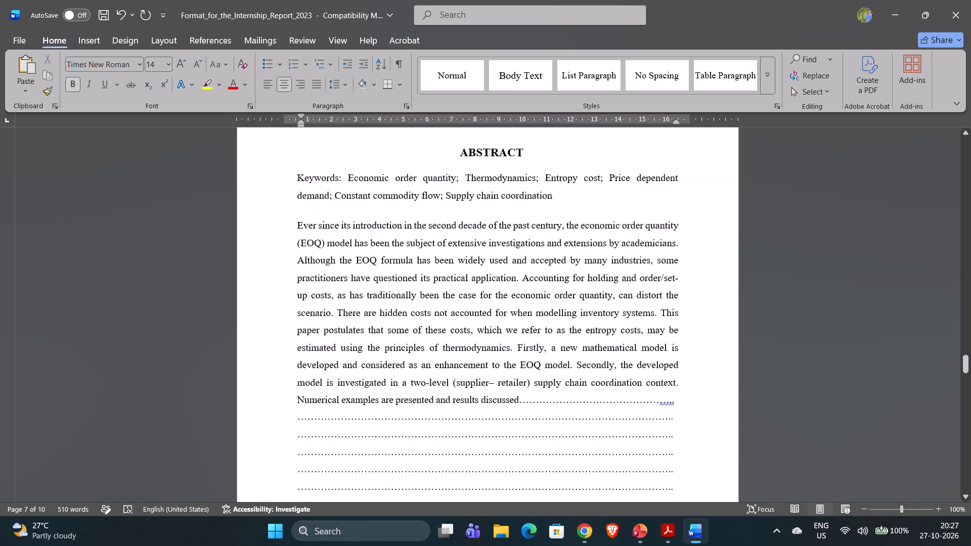
{"action": "scroll", "coordinate": [331, 253], "scroll_direction": "down", "scroll_amount": 5}
{"action": "scroll", "coordinate": [331, 253], "scroll_direction": "up", "scroll_amount": 6}
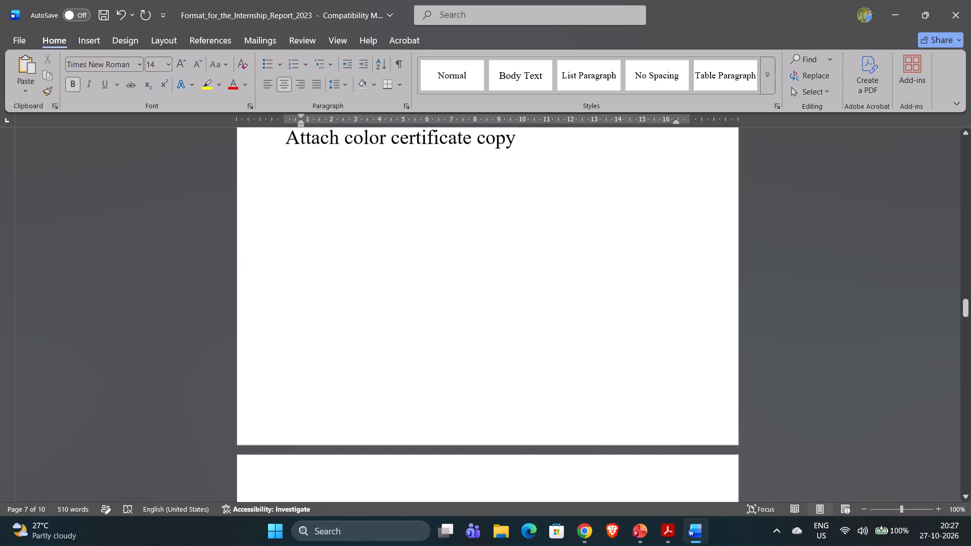
{"action": "scroll", "coordinate": [331, 253], "scroll_direction": "up", "scroll_amount": 2}
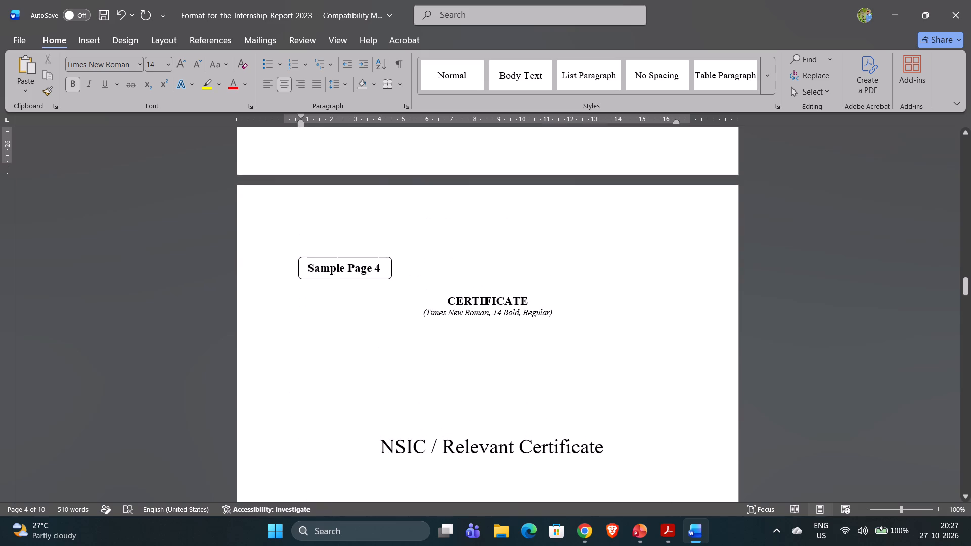
{"action": "scroll", "coordinate": [331, 253], "scroll_direction": "up", "scroll_amount": 2}
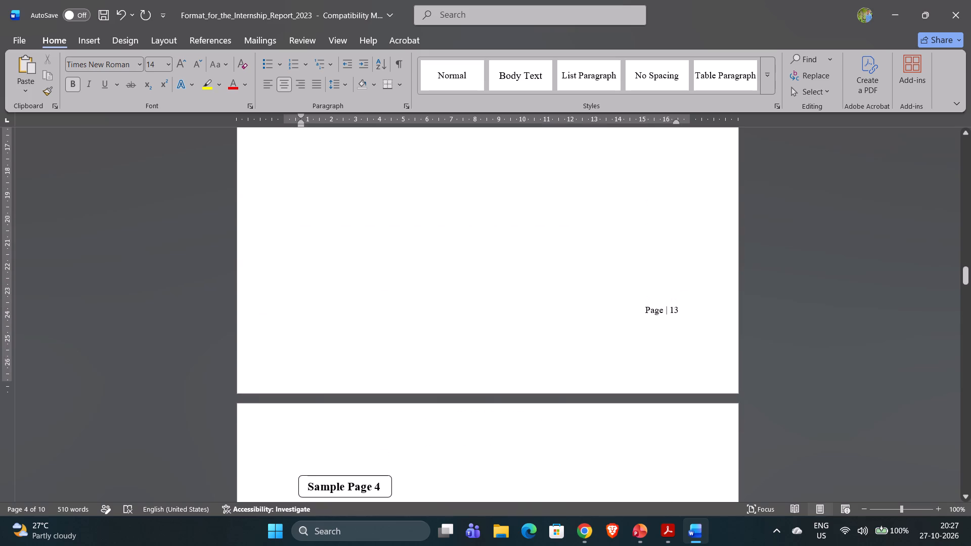
{"action": "scroll", "coordinate": [331, 253], "scroll_direction": "up", "scroll_amount": 3}
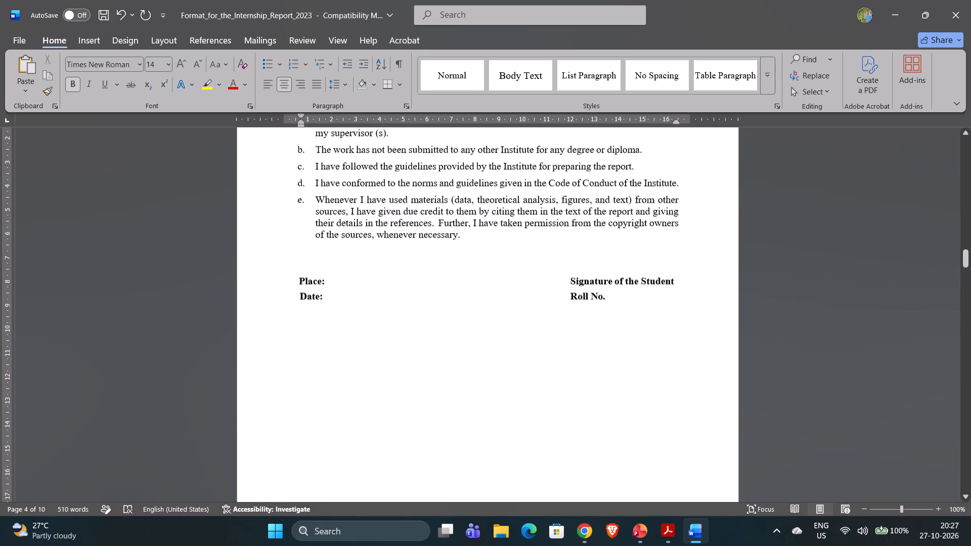
{"action": "scroll", "coordinate": [331, 253], "scroll_direction": "up", "scroll_amount": 2}
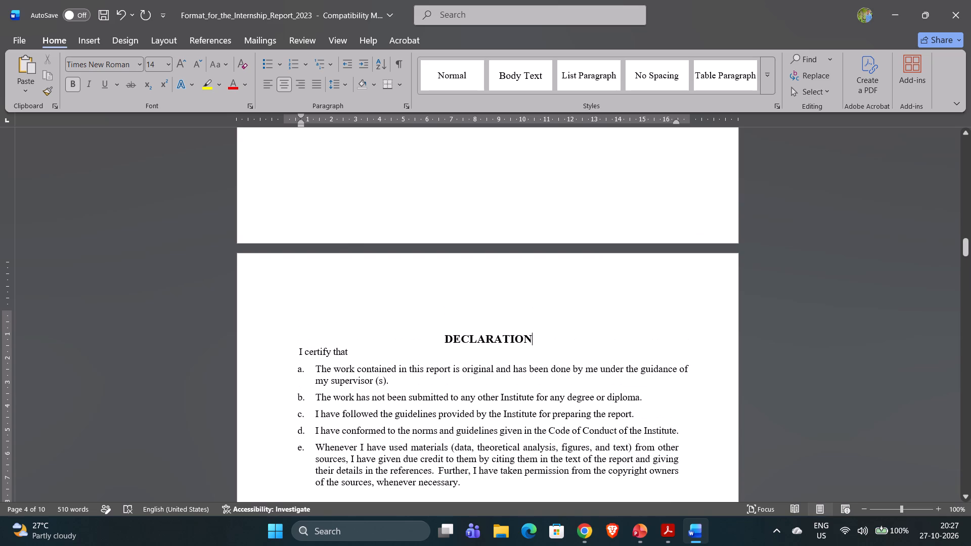
{"action": "scroll", "coordinate": [331, 253], "scroll_direction": "down", "scroll_amount": 2}
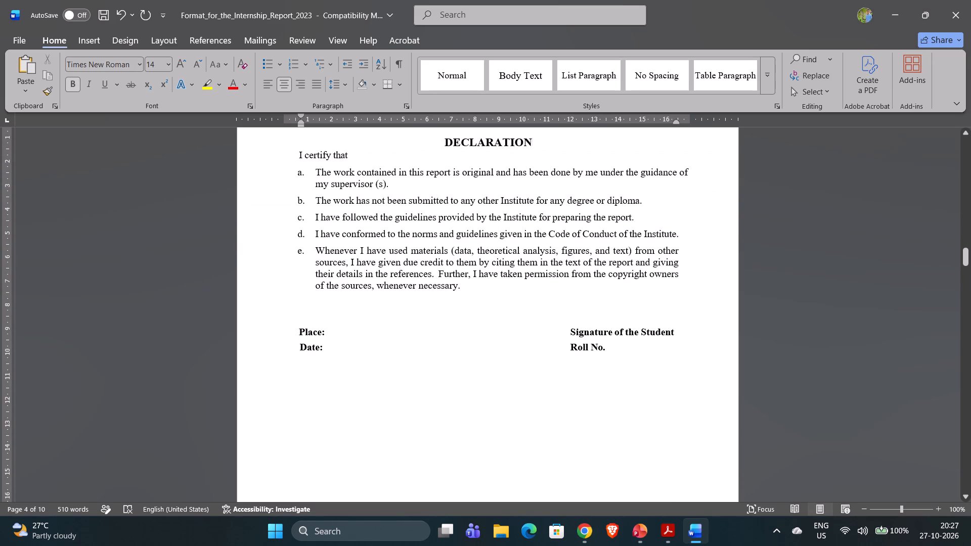
{"action": "left_click", "coordinate": [605, 346]}
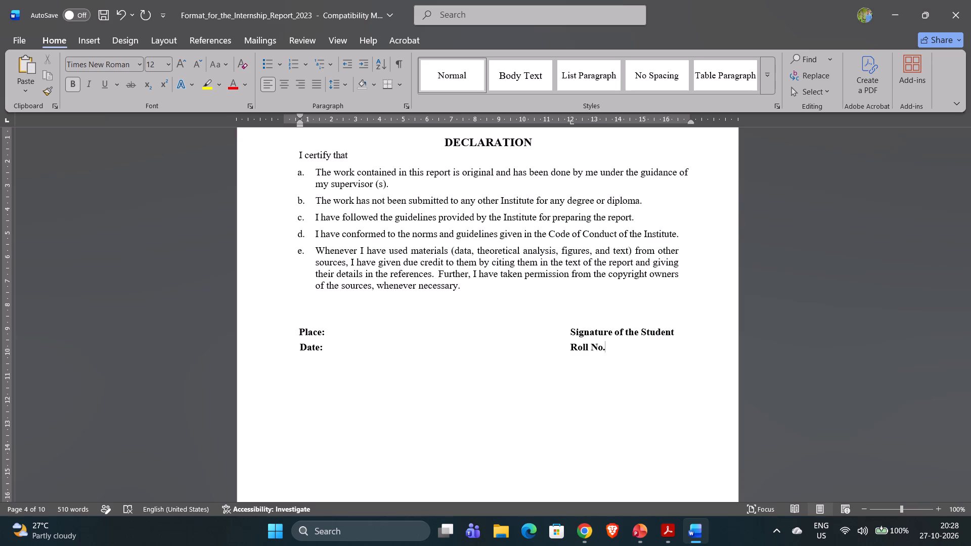
Examine the CERTIFICATE page and the APPROVAL SHEET page for template labels, notes and placeholders that still need replacing.
{"action": "scroll", "coordinate": [446, 321], "scroll_direction": "down", "scroll_amount": 4}
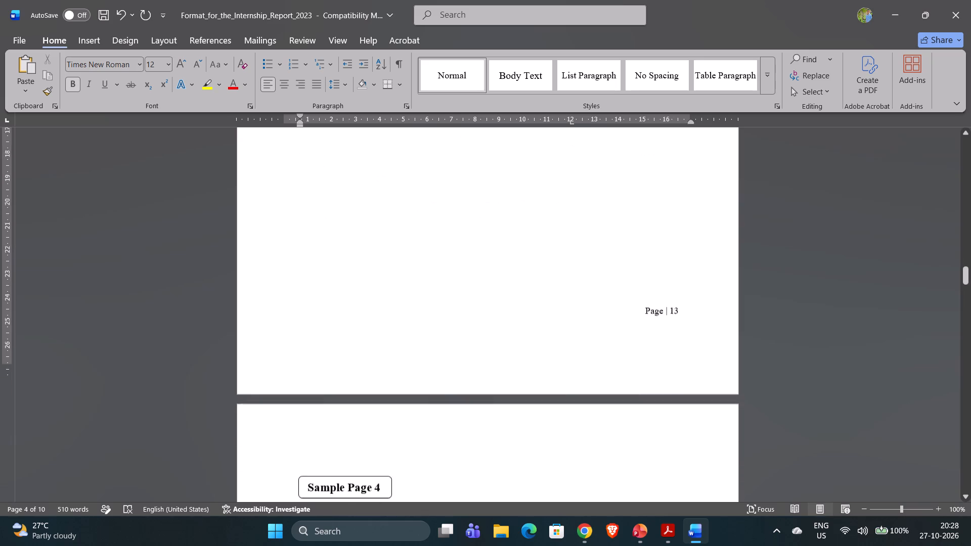
{"action": "scroll", "coordinate": [446, 321], "scroll_direction": "down", "scroll_amount": 4}
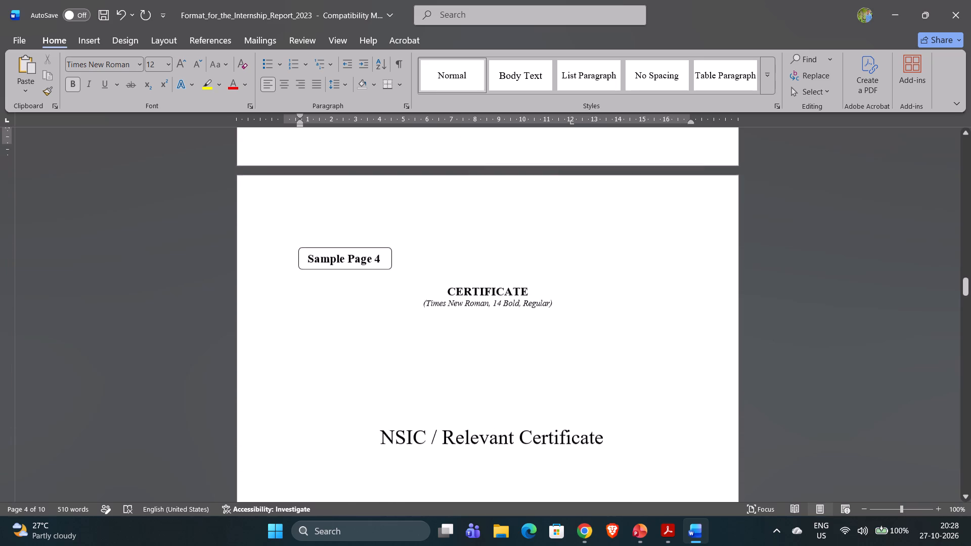
{"action": "scroll", "coordinate": [446, 321], "scroll_direction": "down", "scroll_amount": 1}
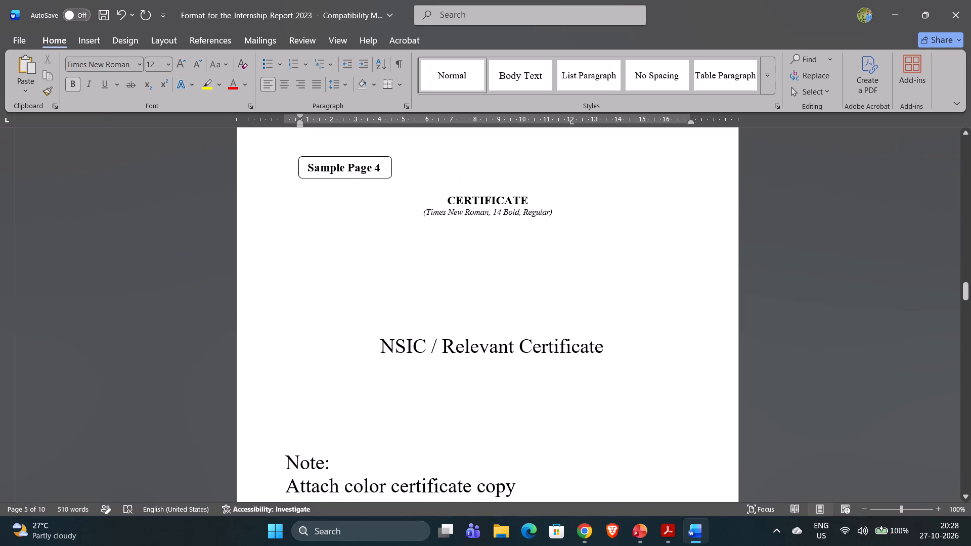
{"action": "scroll", "coordinate": [401, 329], "scroll_direction": "down", "scroll_amount": 2}
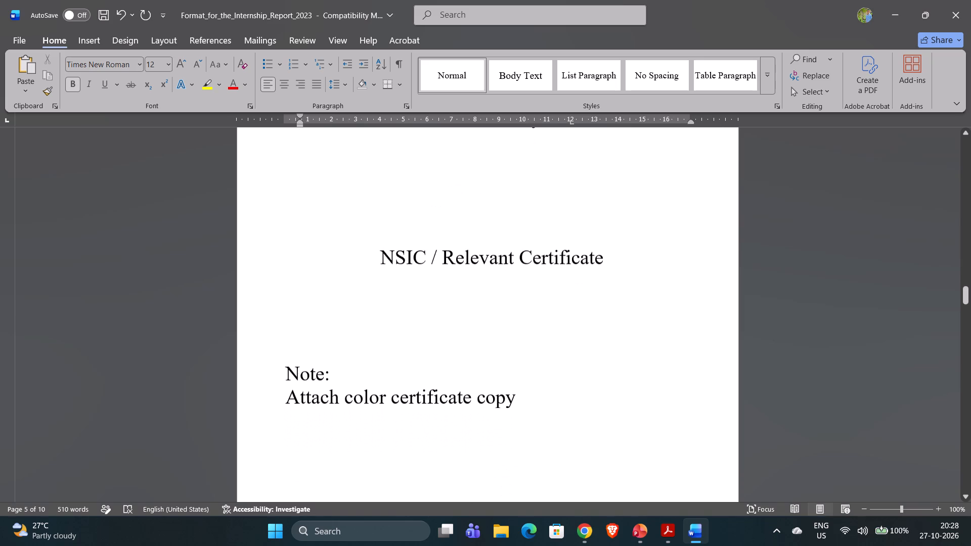
{"action": "scroll", "coordinate": [401, 329], "scroll_direction": "up", "scroll_amount": 1}
{"action": "scroll", "coordinate": [401, 329], "scroll_direction": "down", "scroll_amount": 5}
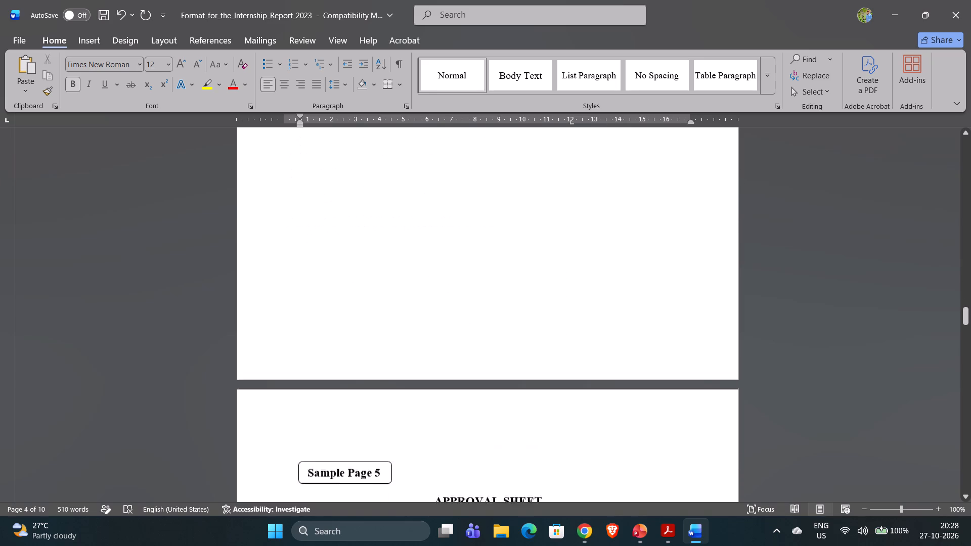
{"action": "scroll", "coordinate": [401, 329], "scroll_direction": "down", "scroll_amount": 3}
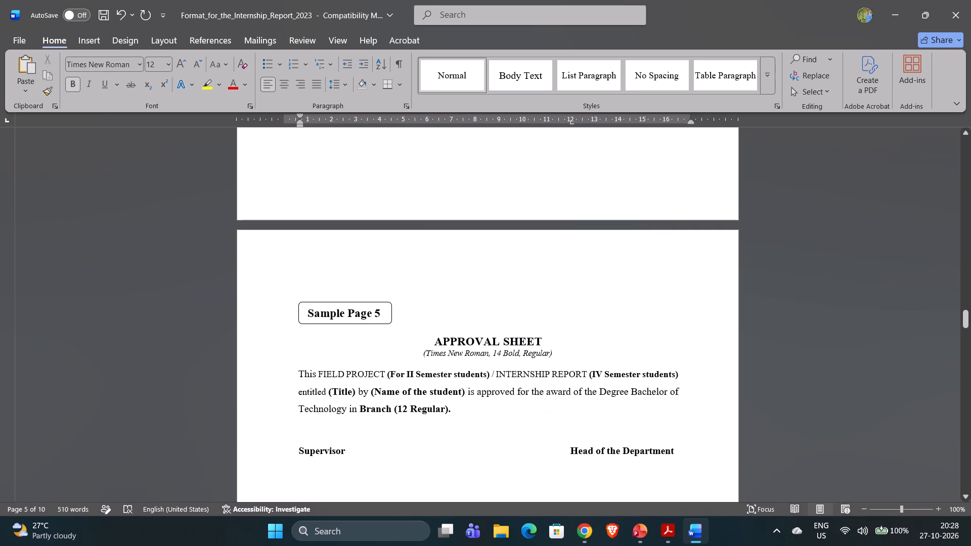
{"action": "scroll", "coordinate": [401, 329], "scroll_direction": "down", "scroll_amount": 3}
{"action": "scroll", "coordinate": [401, 329], "scroll_direction": "up", "scroll_amount": 1}
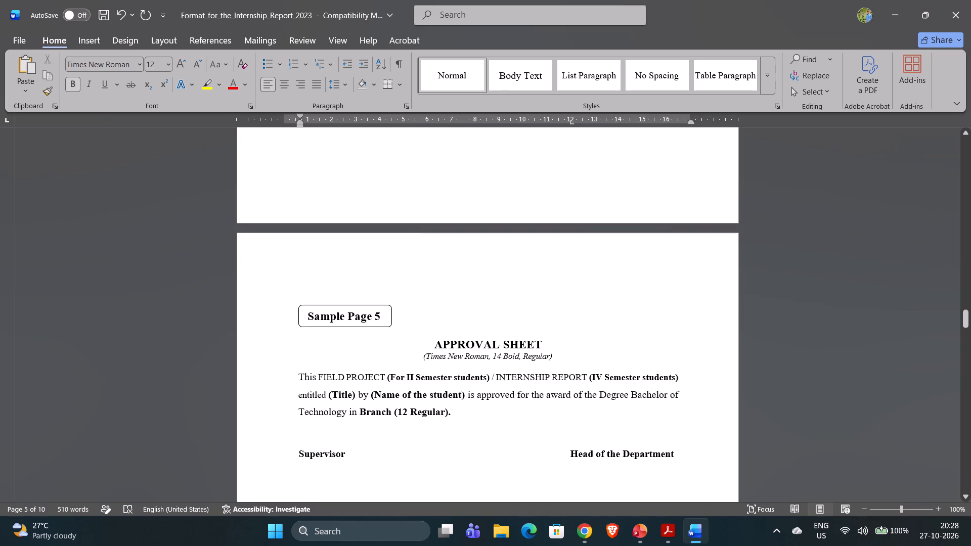
Delete the "Page | 13" text at the bottom of the page before the CERTIFICATE page.
{"action": "scroll", "coordinate": [401, 329], "scroll_direction": "up", "scroll_amount": 1}
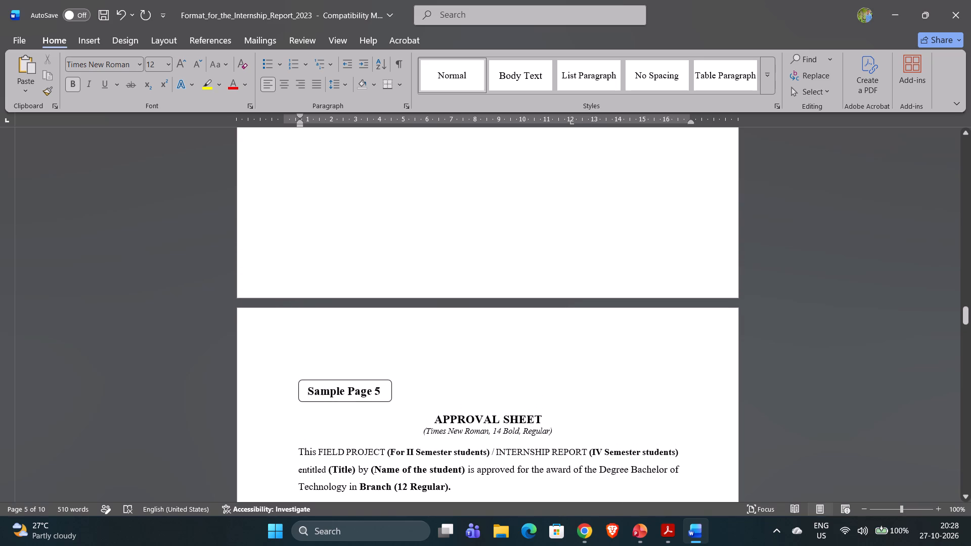
{"action": "scroll", "coordinate": [401, 329], "scroll_direction": "up", "scroll_amount": 2}
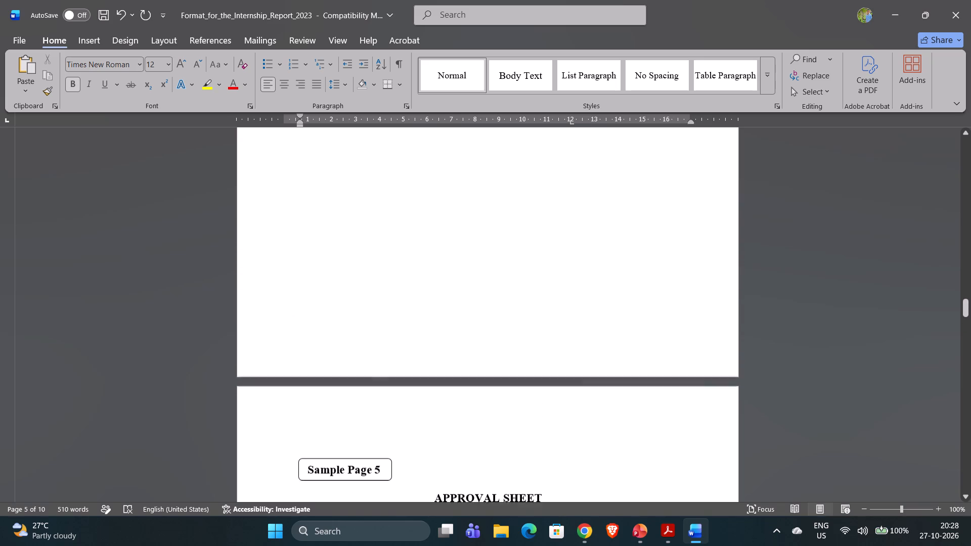
{"action": "scroll", "coordinate": [401, 329], "scroll_direction": "up", "scroll_amount": 3}
{"action": "scroll", "coordinate": [401, 329], "scroll_direction": "down", "scroll_amount": 1}
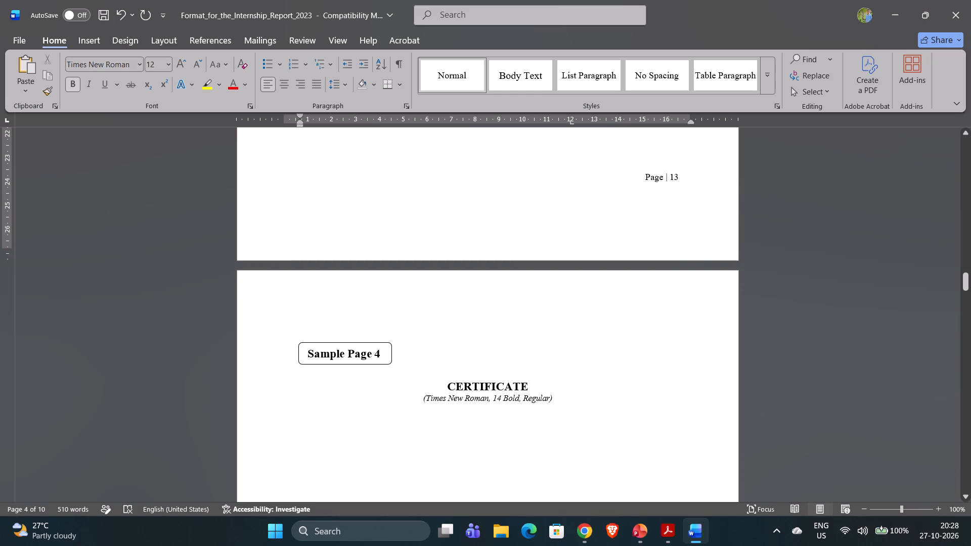
{"action": "left_click", "coordinate": [352, 359]}
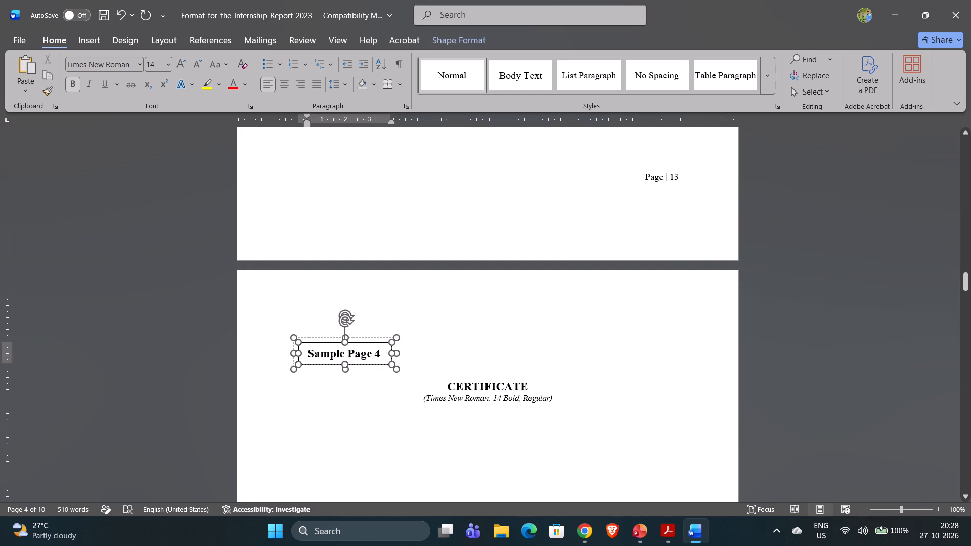
{"action": "left_click", "coordinate": [654, 174]}
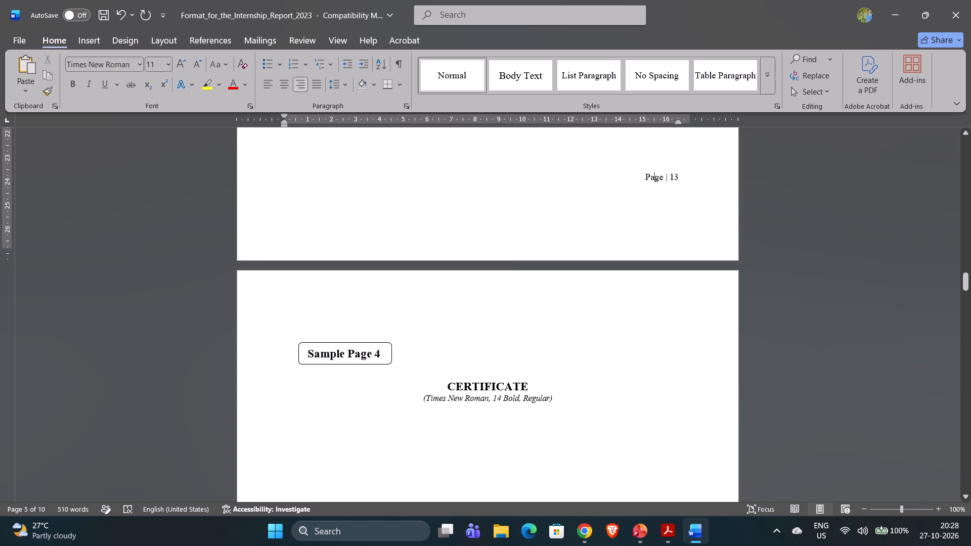
{"action": "left_click_drag", "start_coordinate": [644, 176], "coordinate": [671, 180]}
{"action": "left_click_drag", "start_coordinate": [671, 180], "coordinate": [680, 181]}
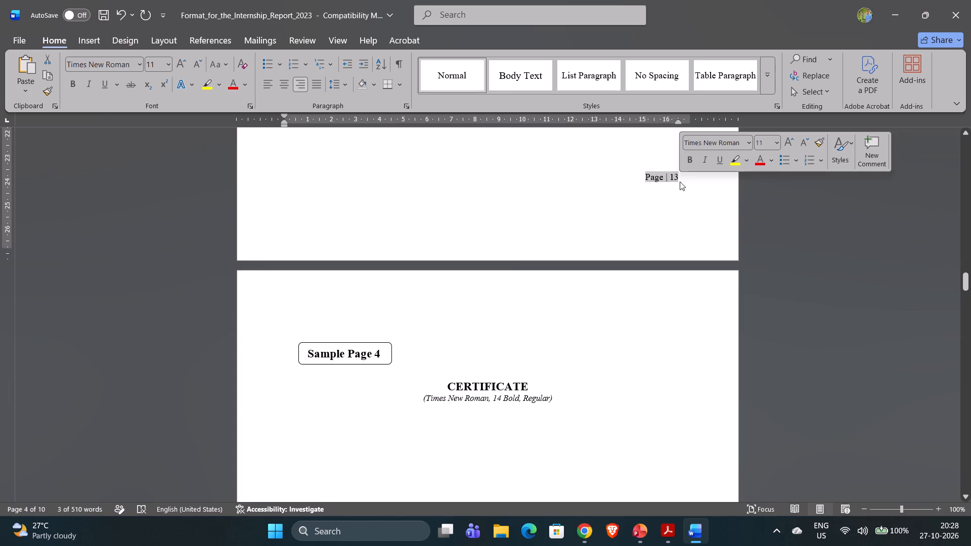
{"action": "key", "text": "BackSpace"}
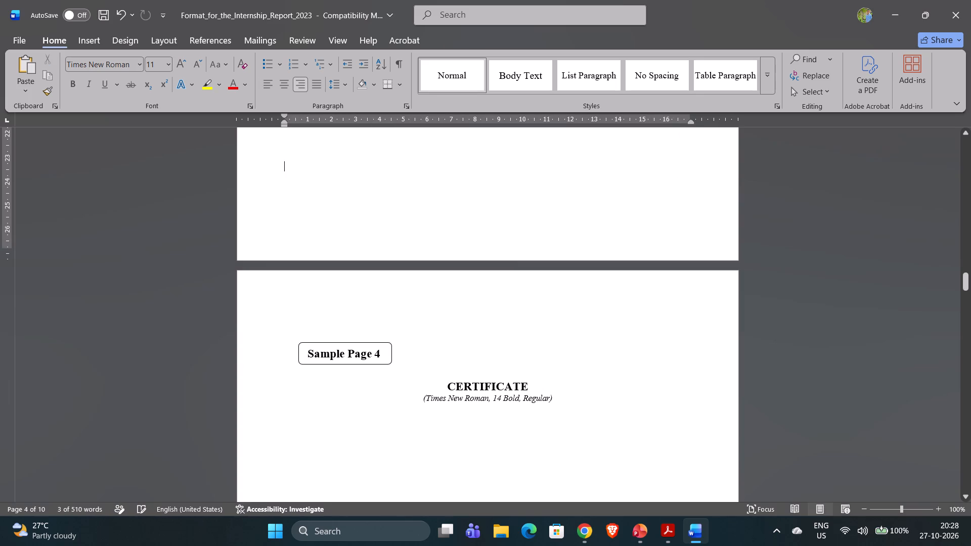
Examine the layout of the PROJECT REPORT title page and the end of the page before it.
{"action": "scroll", "coordinate": [680, 181], "scroll_direction": "up", "scroll_amount": 5}
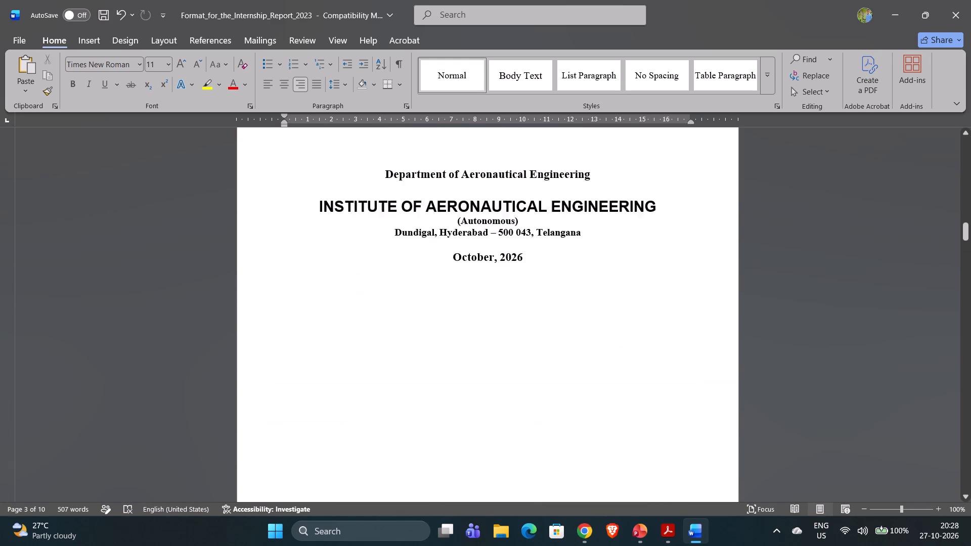
{"action": "scroll", "coordinate": [680, 181], "scroll_direction": "up", "scroll_amount": 2}
{"action": "scroll", "coordinate": [680, 181], "scroll_direction": "down", "scroll_amount": 1}
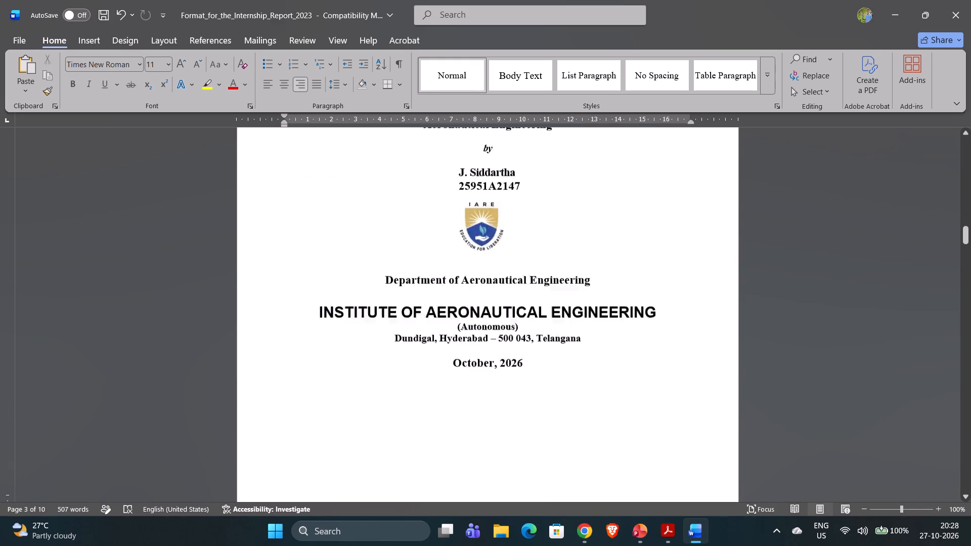
{"action": "scroll", "coordinate": [680, 181], "scroll_direction": "down", "scroll_amount": 1}
{"action": "scroll", "coordinate": [680, 181], "scroll_direction": "up", "scroll_amount": 1}
{"action": "scroll", "coordinate": [680, 181], "scroll_direction": "down", "scroll_amount": 1}
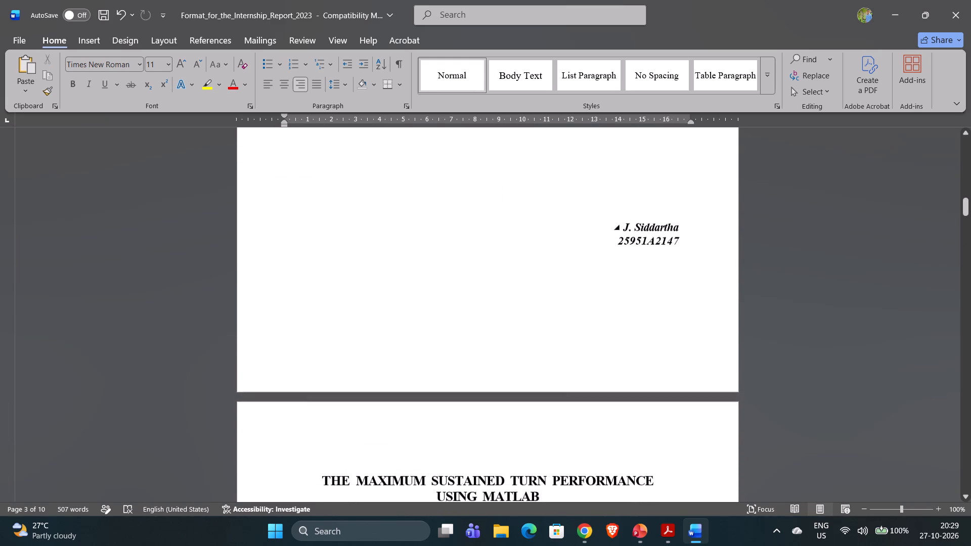
{"action": "scroll", "coordinate": [680, 181], "scroll_direction": "down", "scroll_amount": 5}
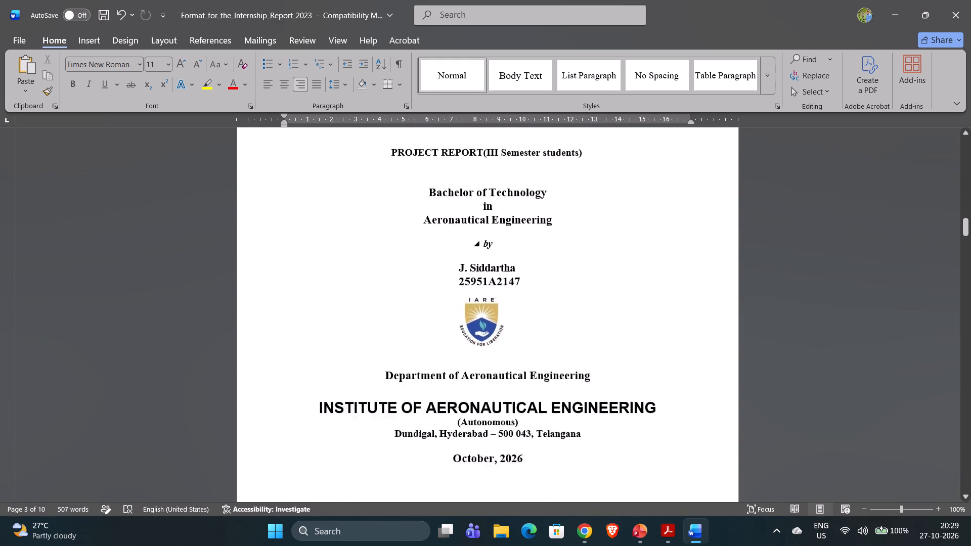
{"action": "scroll", "coordinate": [680, 181], "scroll_direction": "down", "scroll_amount": 1}
{"action": "scroll", "coordinate": [680, 181], "scroll_direction": "up", "scroll_amount": 1}
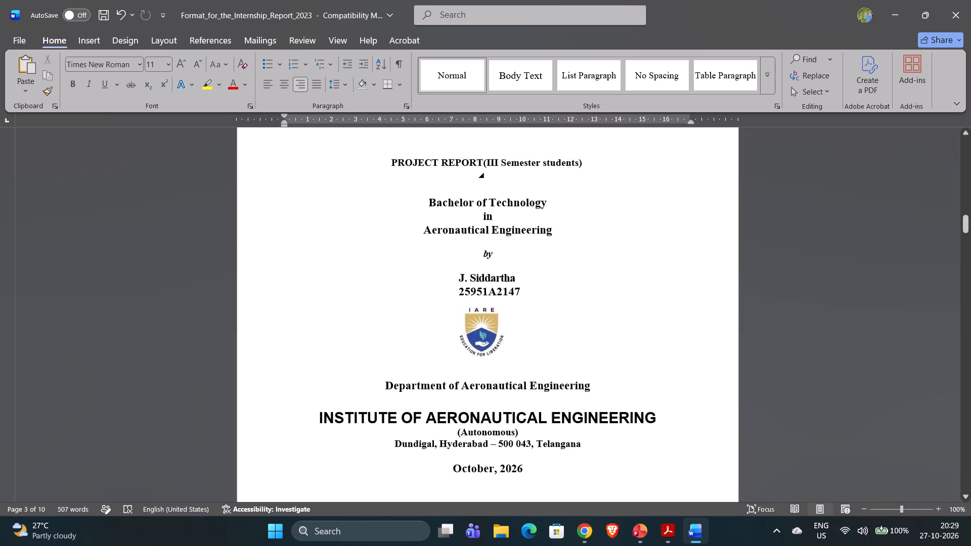
{"action": "scroll", "coordinate": [680, 181], "scroll_direction": "up", "scroll_amount": 1}
Insert three blank lines above the title "THE MAXIMUM SUSTAINED TURN PERFORMANCE USING MATLAB" on the PROJECT REPORT title page.
{"action": "left_click", "coordinate": [322, 315]}
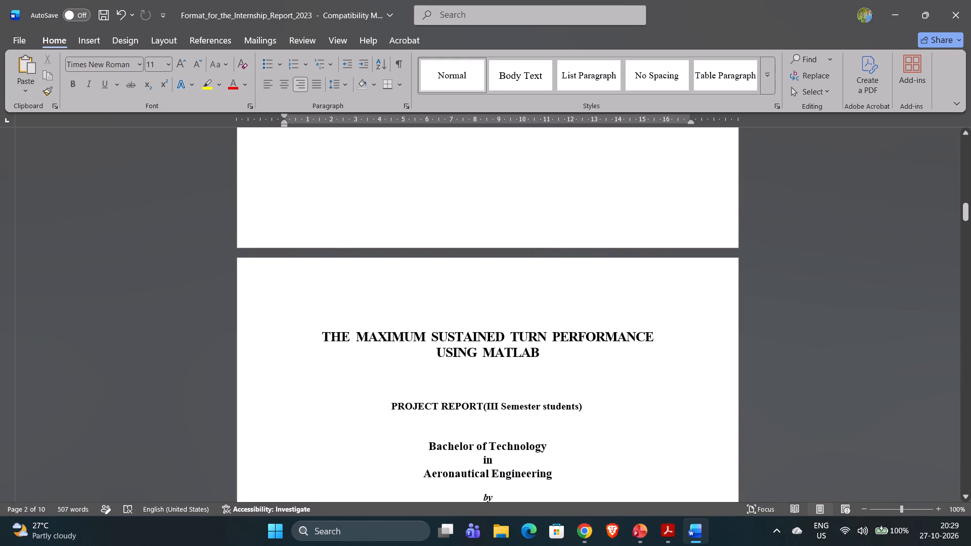
{"action": "key", "text": "Return"}
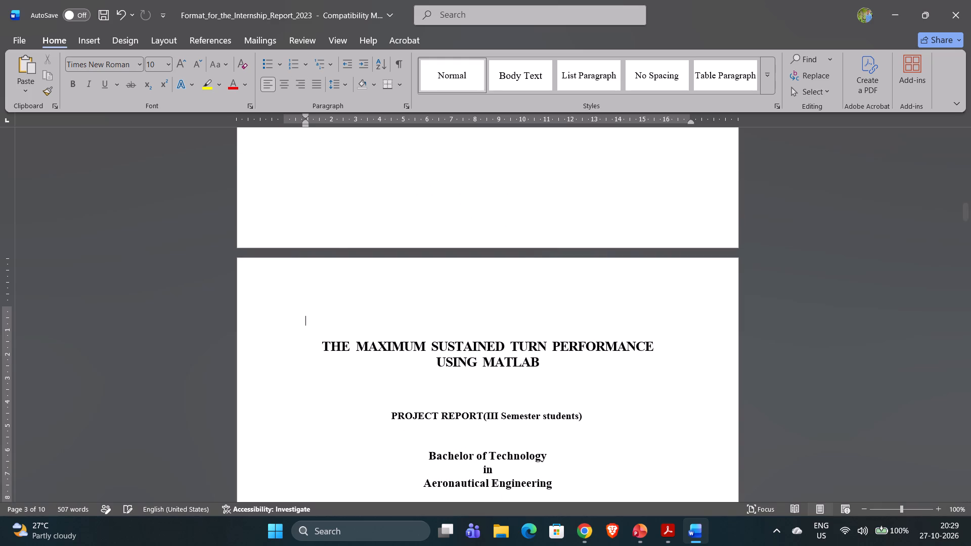
{"action": "key", "text": "Return"}
{"action": "scroll", "coordinate": [322, 315], "scroll_direction": "down", "scroll_amount": 3}
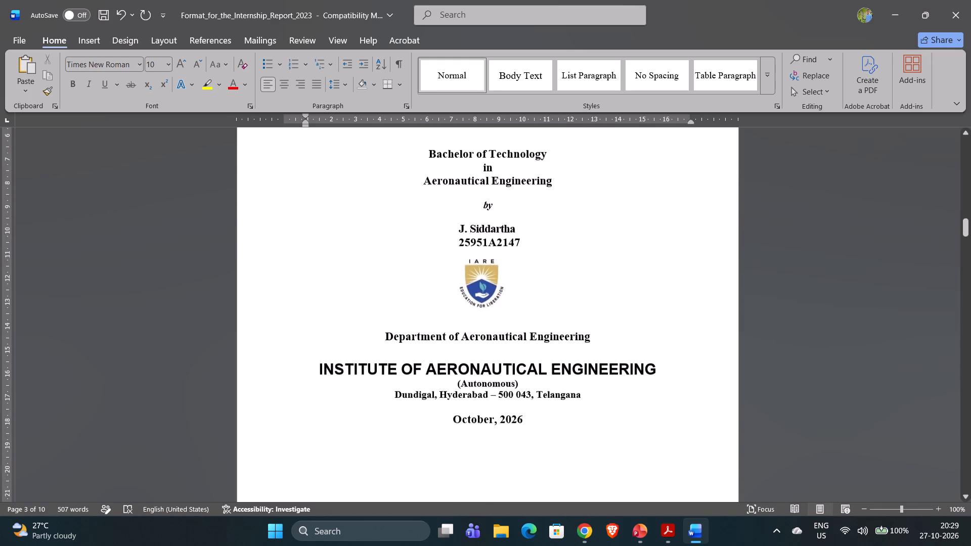
{"action": "scroll", "coordinate": [322, 315], "scroll_direction": "down", "scroll_amount": 1}
{"action": "key", "text": "Return"}
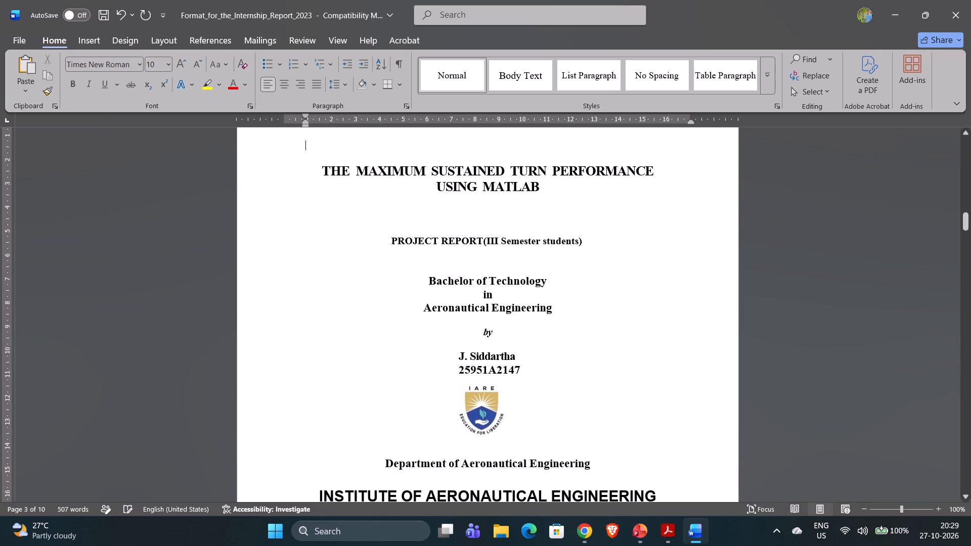
{"action": "scroll", "coordinate": [322, 315], "scroll_direction": "up", "scroll_amount": 2}
{"action": "left_click", "coordinate": [322, 315]}
Compare the title's vertical position on the PROJECT REPORT title page with that on the preceding title page.
{"action": "scroll", "coordinate": [322, 315], "scroll_direction": "down", "scroll_amount": 3}
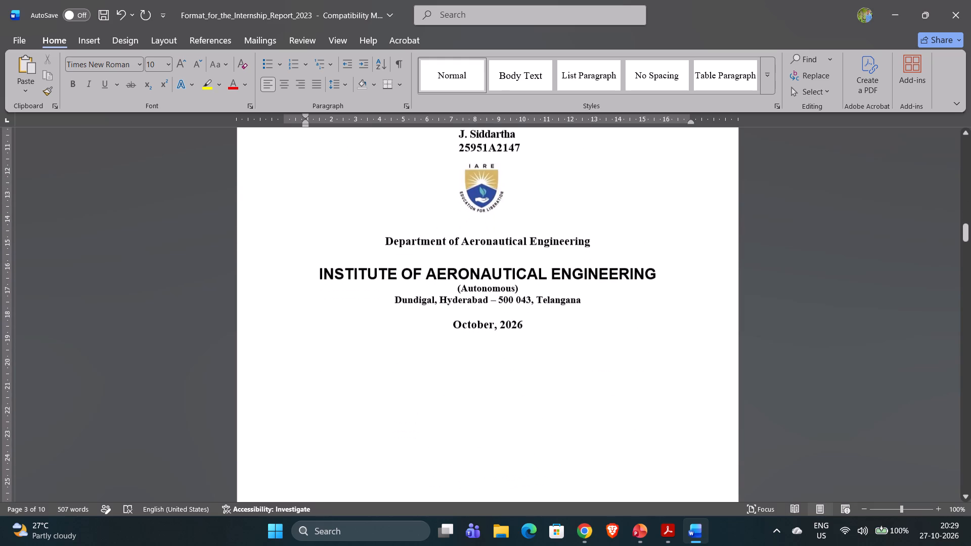
{"action": "scroll", "coordinate": [322, 315], "scroll_direction": "left", "scroll_amount": 1}
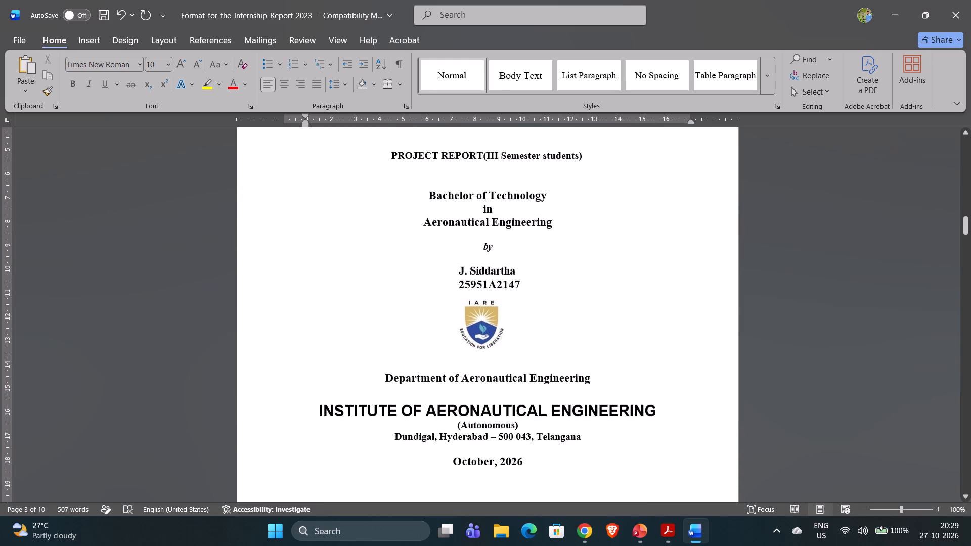
{"action": "scroll", "coordinate": [322, 315], "scroll_direction": "up", "scroll_amount": 3}
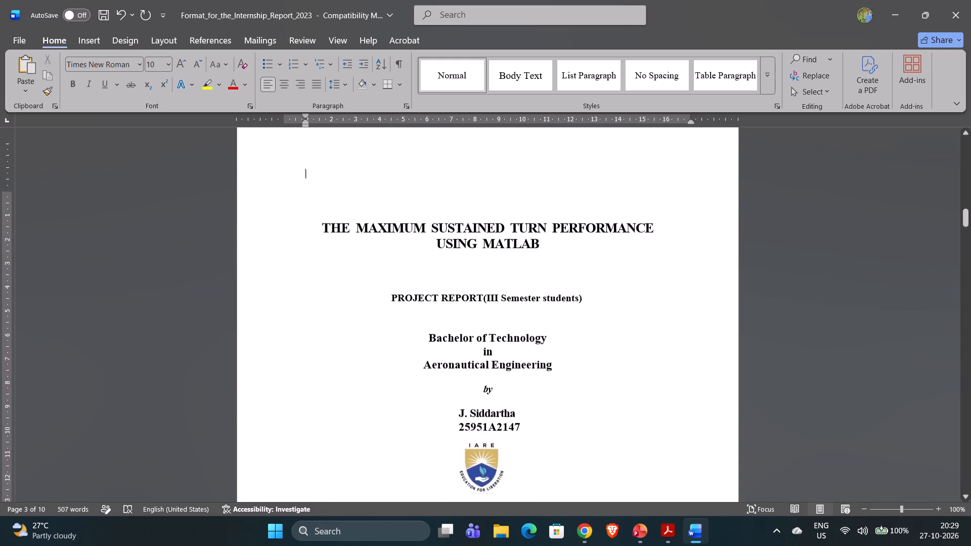
{"action": "scroll", "coordinate": [322, 315], "scroll_direction": "up", "scroll_amount": 1}
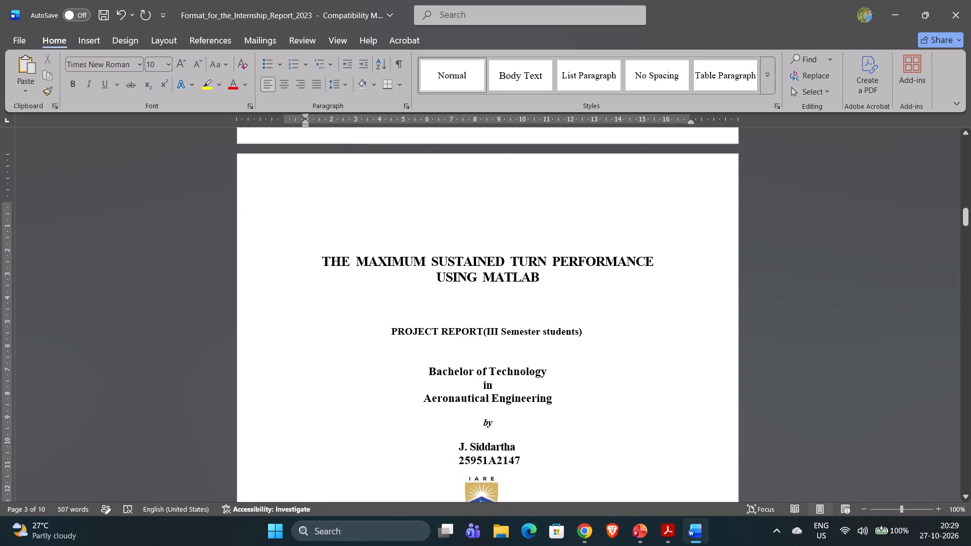
{"action": "scroll", "coordinate": [322, 315], "scroll_direction": "up", "scroll_amount": 4}
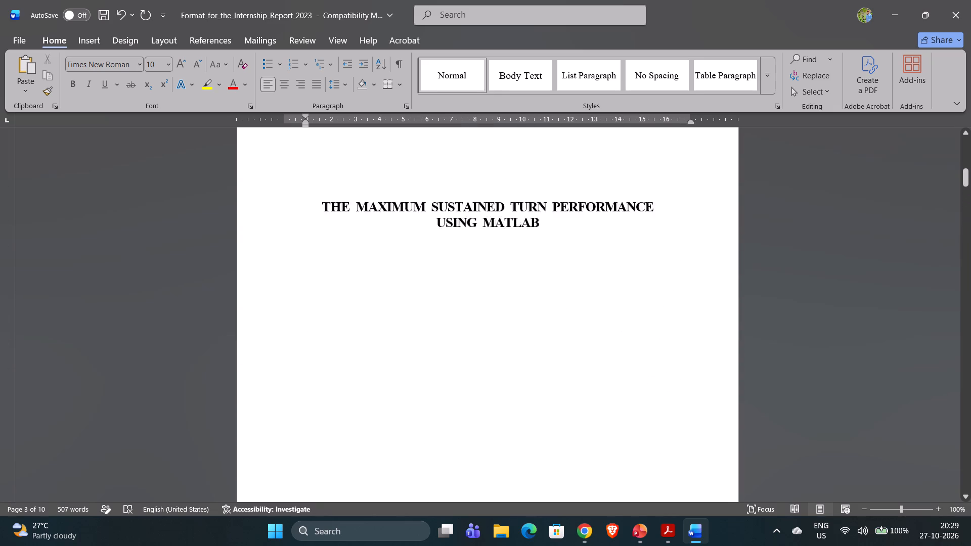
{"action": "scroll", "coordinate": [322, 315], "scroll_direction": "down", "scroll_amount": 1}
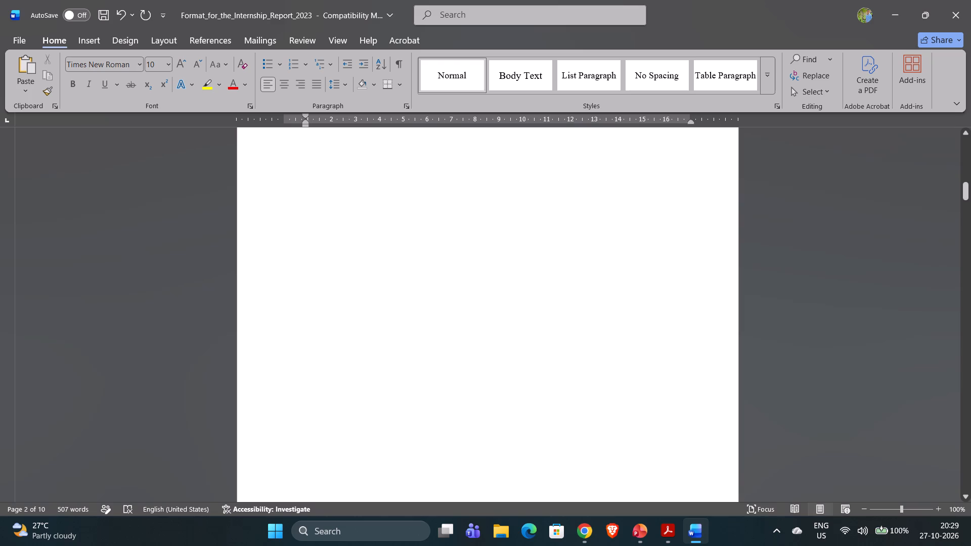
{"action": "scroll", "coordinate": [322, 315], "scroll_direction": "down", "scroll_amount": 1}
{"action": "scroll", "coordinate": [322, 315], "scroll_direction": "up", "scroll_amount": 2}
{"action": "scroll", "coordinate": [322, 315], "scroll_direction": "down", "scroll_amount": 1}
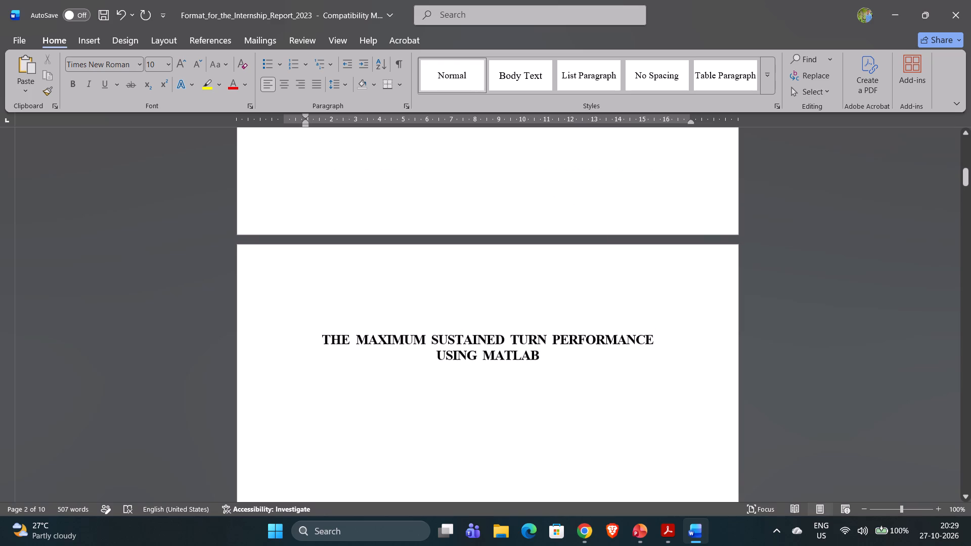
{"action": "scroll", "coordinate": [322, 315], "scroll_direction": "down", "scroll_amount": 2}
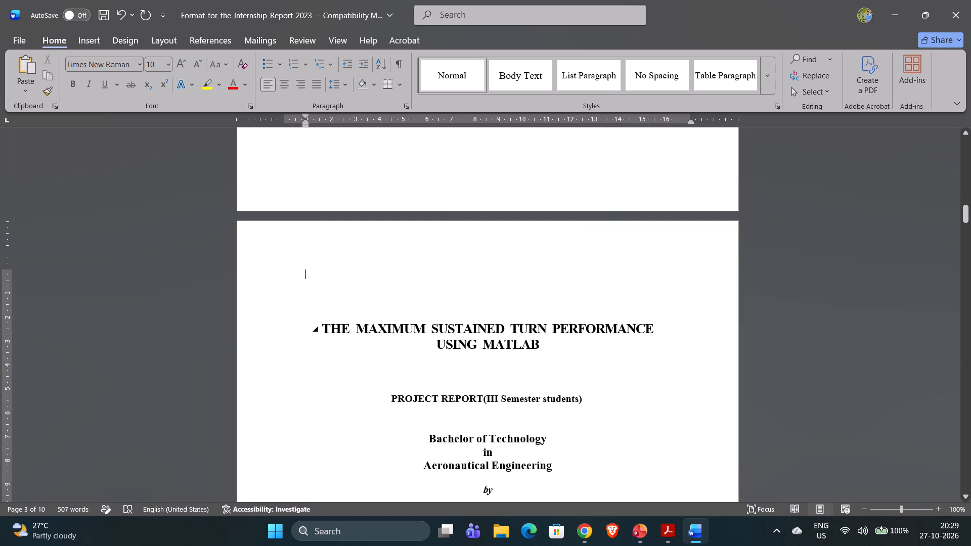
{"action": "scroll", "coordinate": [322, 315], "scroll_direction": "down", "scroll_amount": 1}
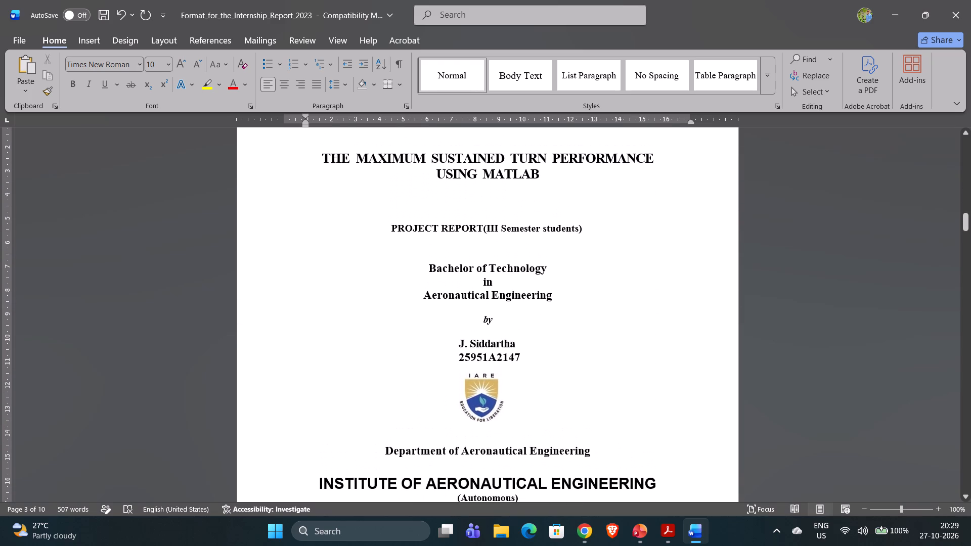
Delete the "Sample Page 4" label box above the CERTIFICATE heading.
{"action": "scroll", "coordinate": [322, 315], "scroll_direction": "down", "scroll_amount": 3}
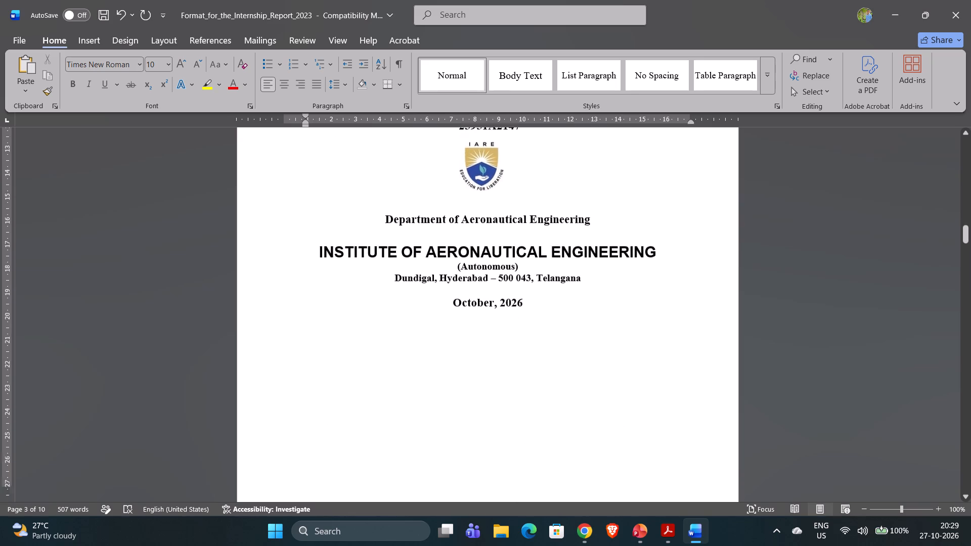
{"action": "scroll", "coordinate": [322, 315], "scroll_direction": "down", "scroll_amount": 4}
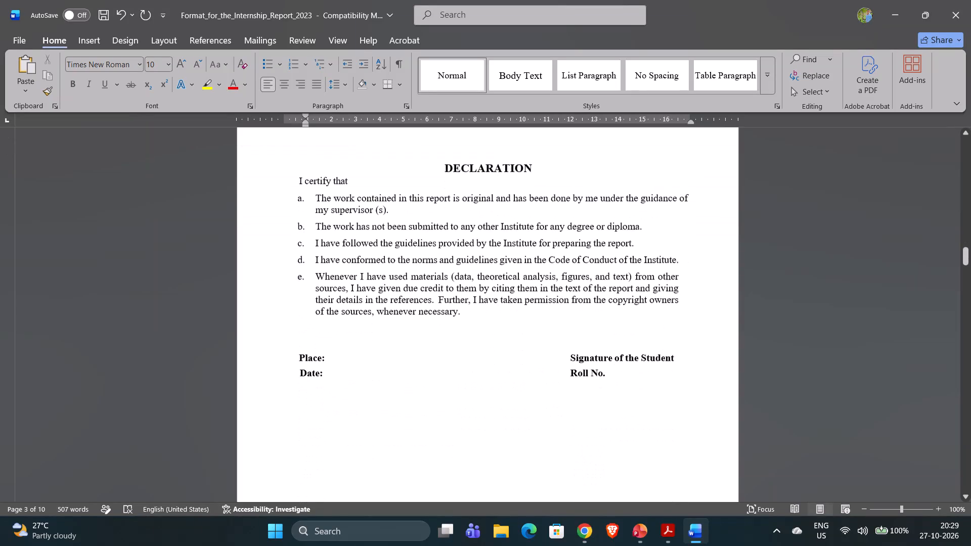
{"action": "scroll", "coordinate": [322, 315], "scroll_direction": "down", "scroll_amount": 4}
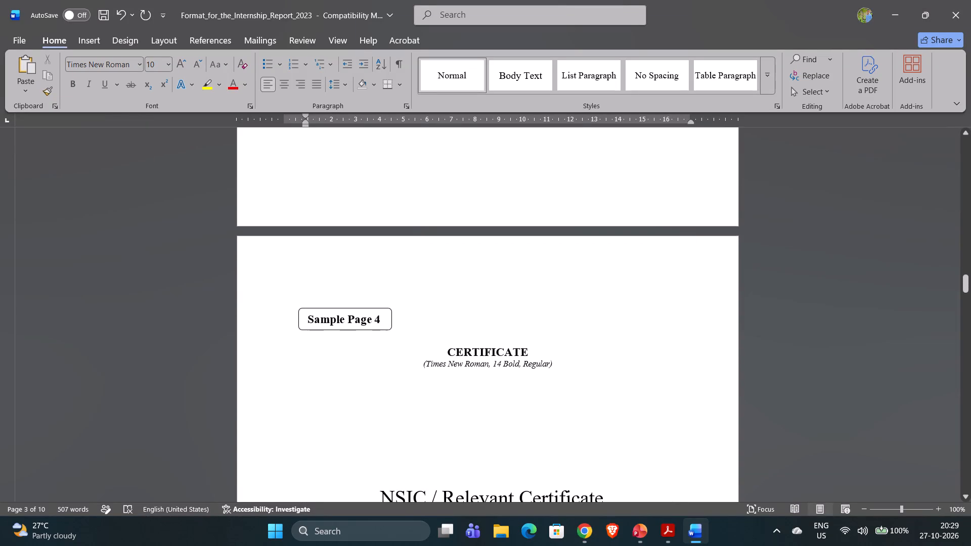
{"action": "left_click", "coordinate": [381, 321]}
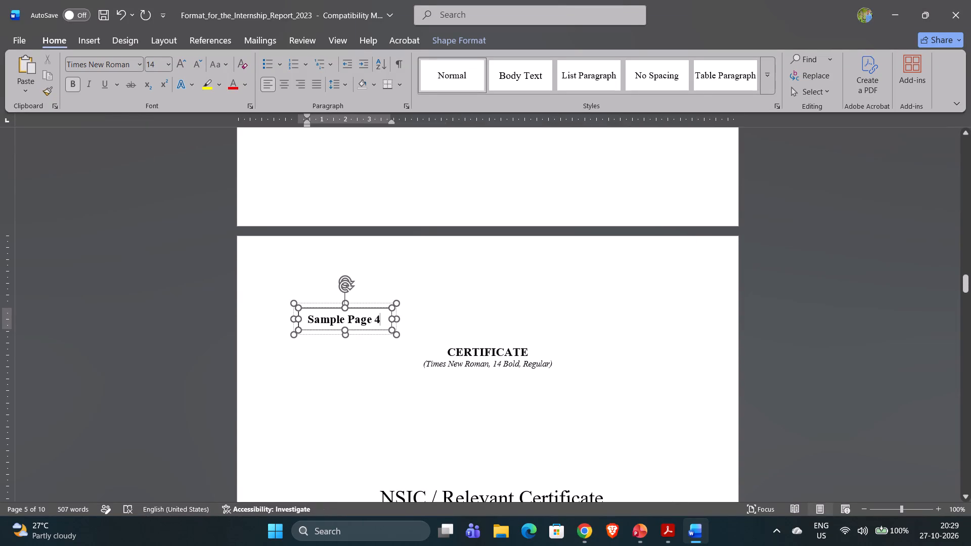
{"action": "left_click", "coordinate": [383, 302]}
{"action": "key", "text": "Delete"}
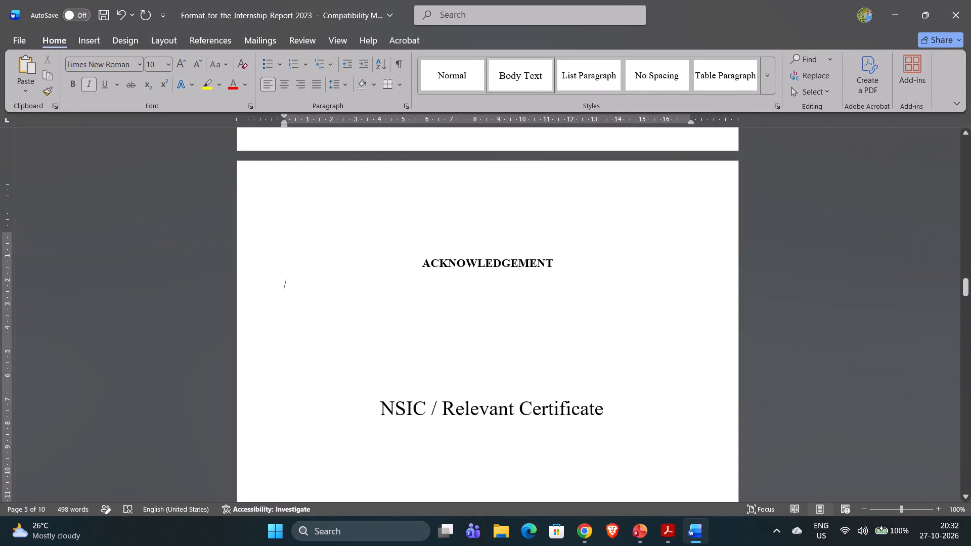
{"action": "key", "text": "ctrl+v"}
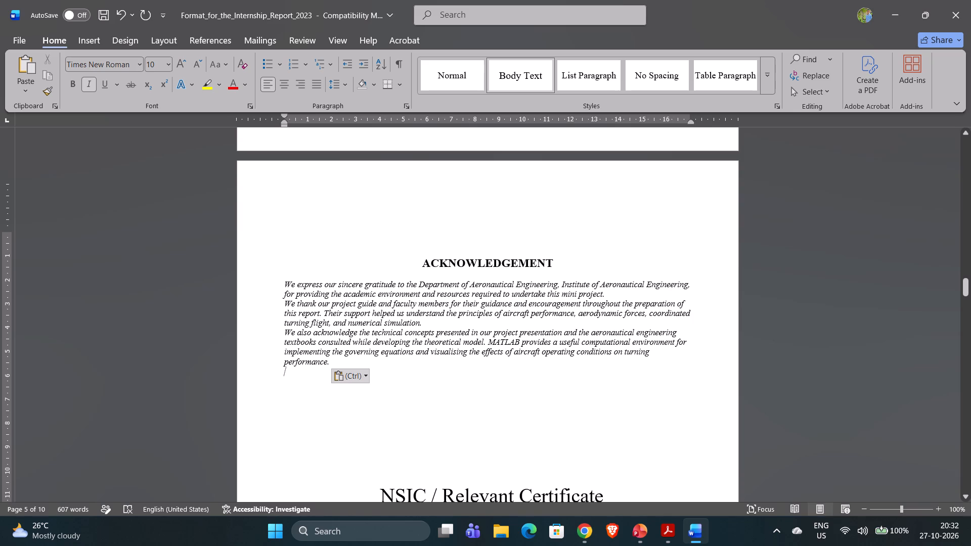
Set the font size of the three acknowledgement paragraphs to 12.
{"action": "left_click_drag", "start_coordinate": [284, 277], "coordinate": [326, 363]}
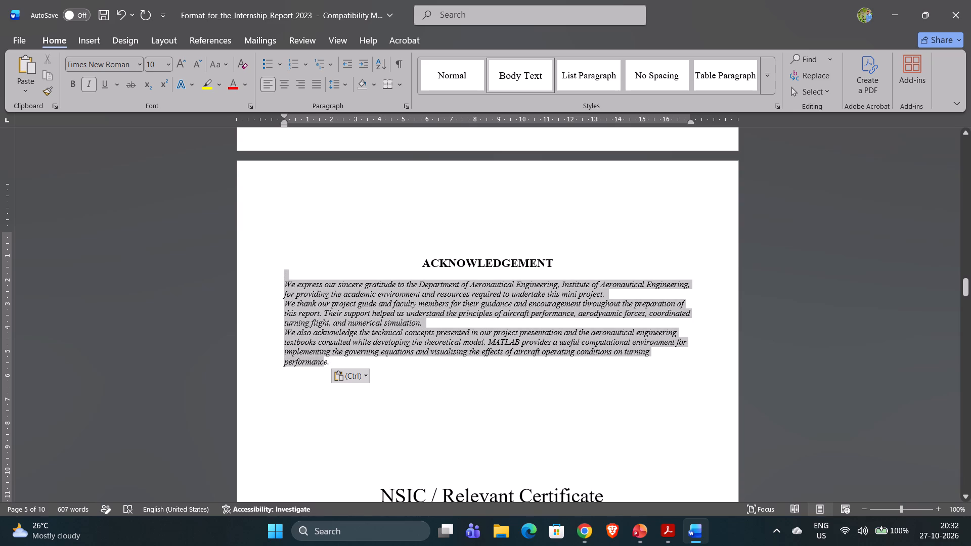
{"action": "left_click_drag", "start_coordinate": [326, 363], "coordinate": [332, 363]}
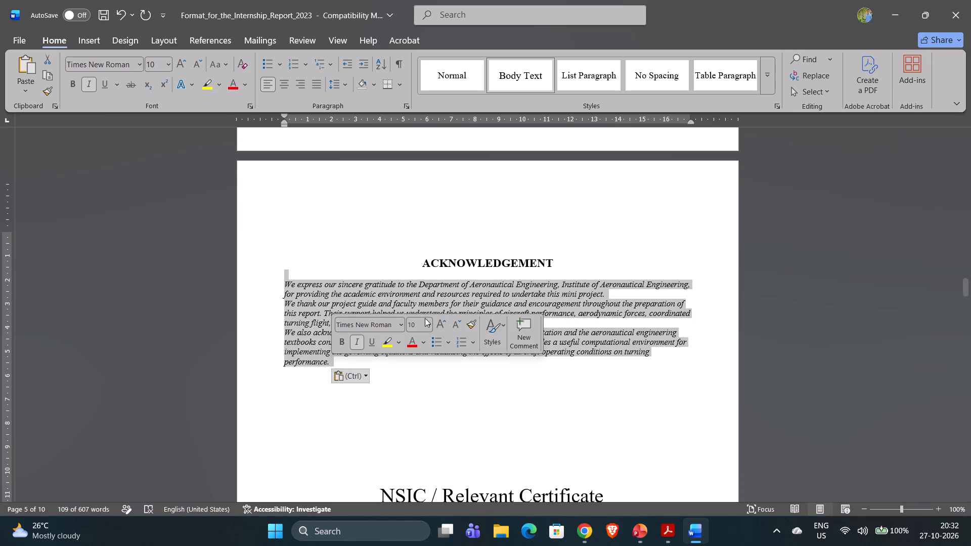
{"action": "left_click", "coordinate": [430, 322]}
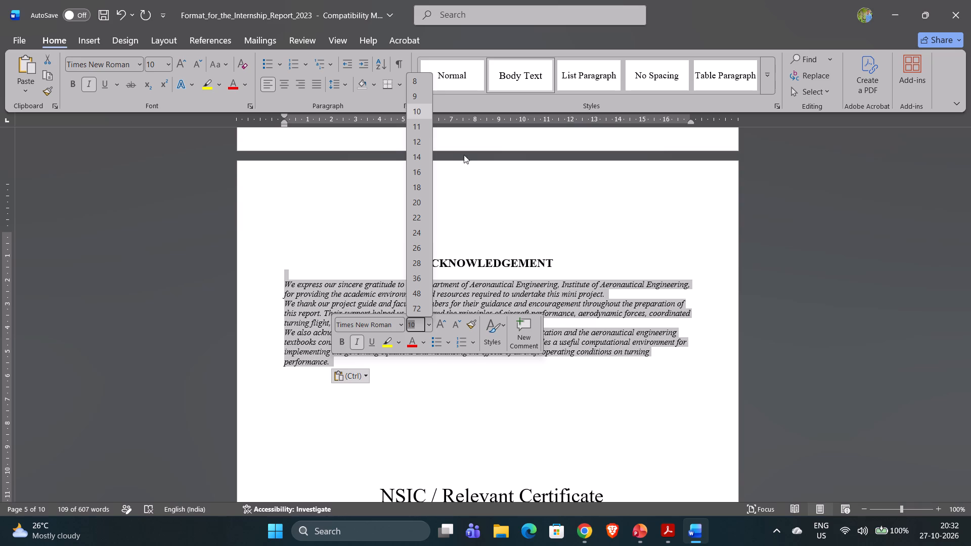
{"action": "left_click", "coordinate": [420, 143]}
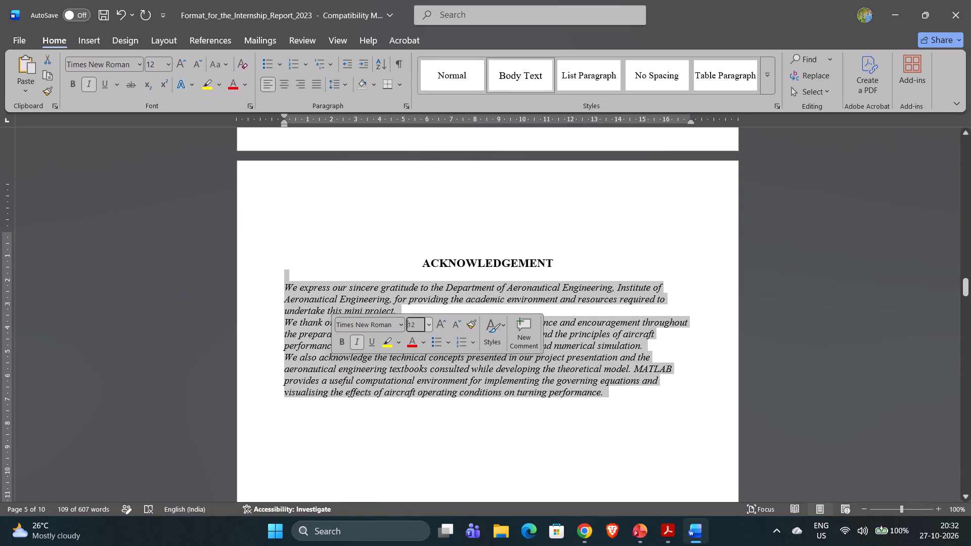
{"action": "left_click", "coordinate": [337, 233]}
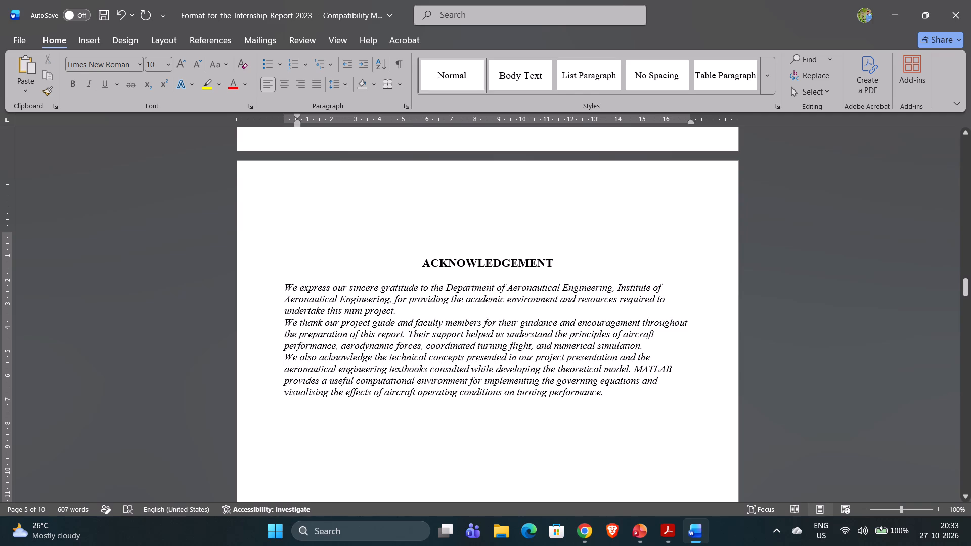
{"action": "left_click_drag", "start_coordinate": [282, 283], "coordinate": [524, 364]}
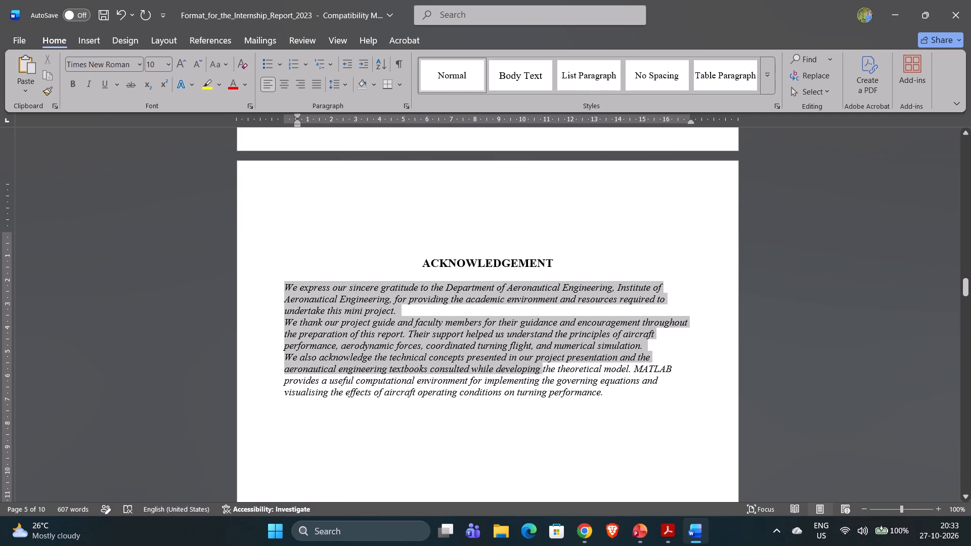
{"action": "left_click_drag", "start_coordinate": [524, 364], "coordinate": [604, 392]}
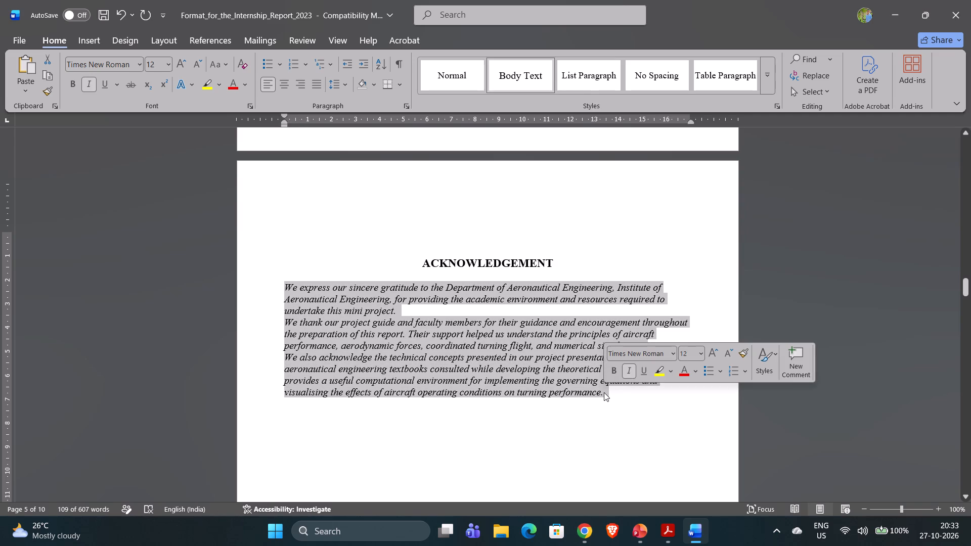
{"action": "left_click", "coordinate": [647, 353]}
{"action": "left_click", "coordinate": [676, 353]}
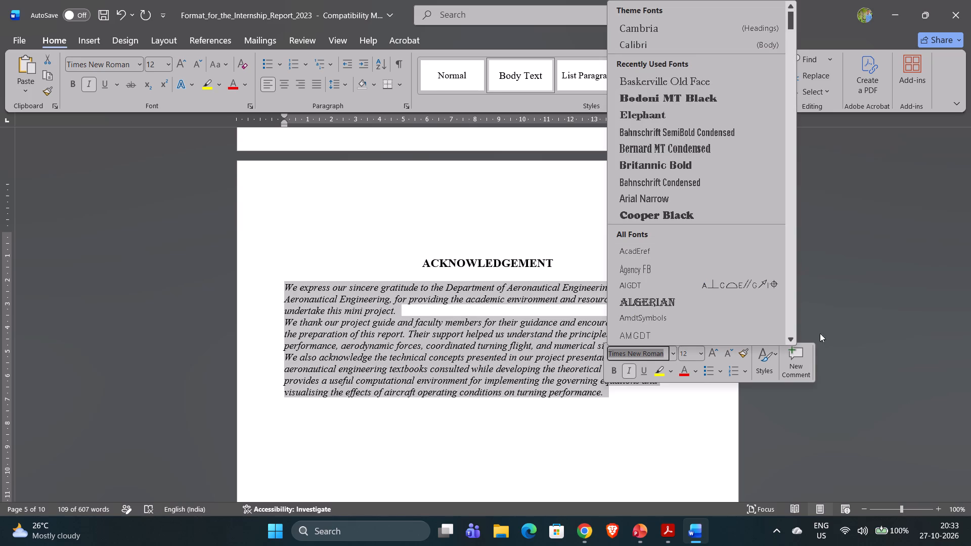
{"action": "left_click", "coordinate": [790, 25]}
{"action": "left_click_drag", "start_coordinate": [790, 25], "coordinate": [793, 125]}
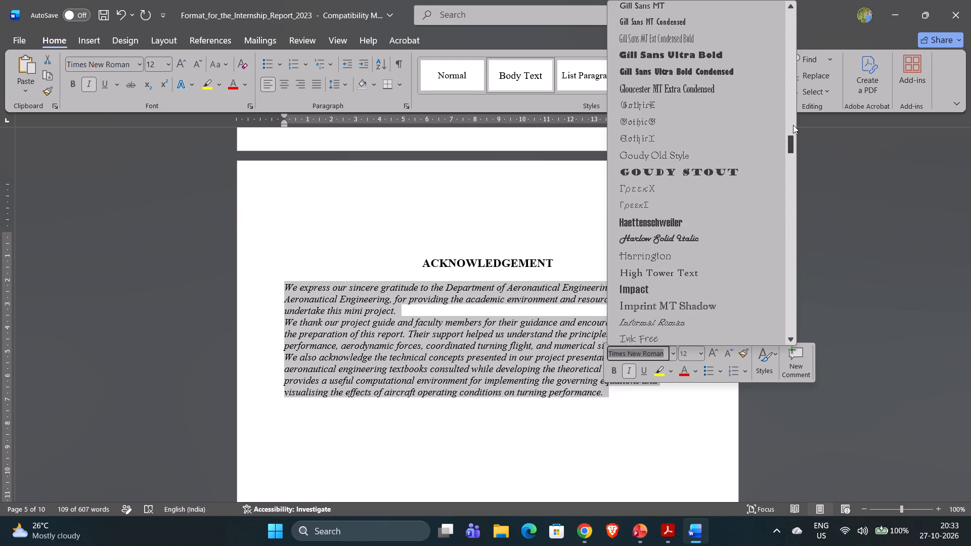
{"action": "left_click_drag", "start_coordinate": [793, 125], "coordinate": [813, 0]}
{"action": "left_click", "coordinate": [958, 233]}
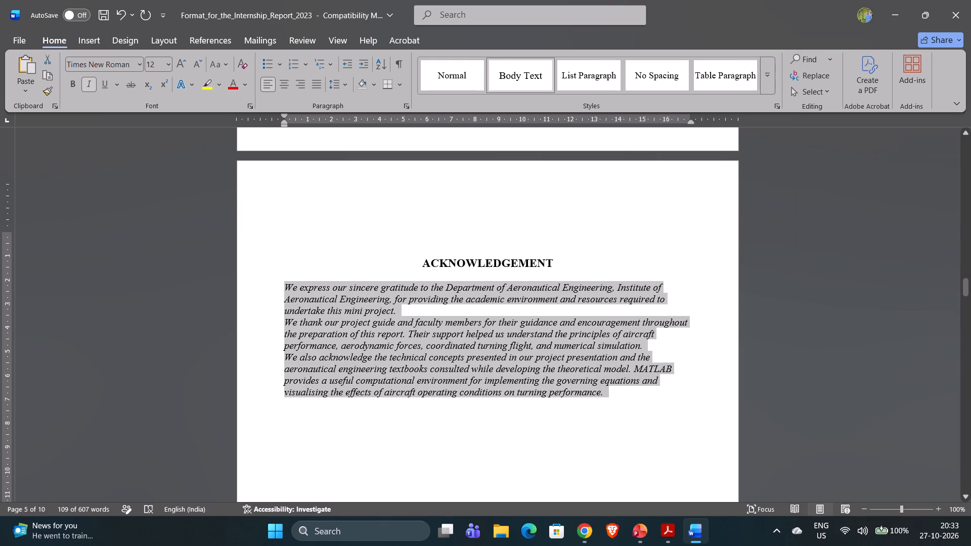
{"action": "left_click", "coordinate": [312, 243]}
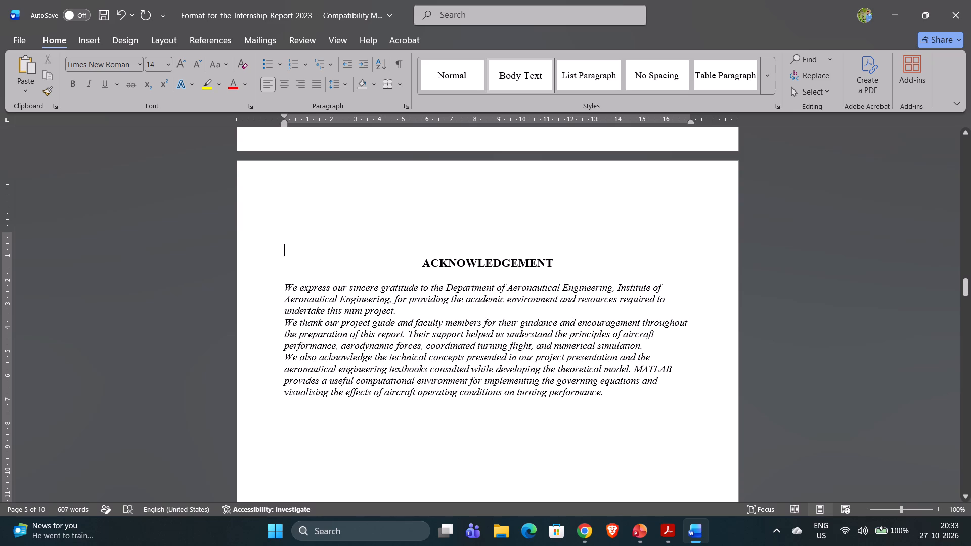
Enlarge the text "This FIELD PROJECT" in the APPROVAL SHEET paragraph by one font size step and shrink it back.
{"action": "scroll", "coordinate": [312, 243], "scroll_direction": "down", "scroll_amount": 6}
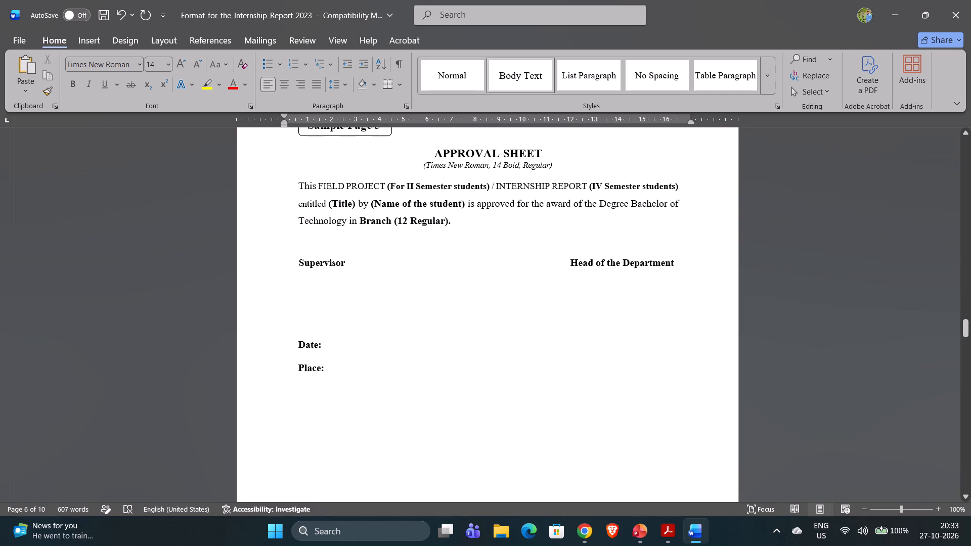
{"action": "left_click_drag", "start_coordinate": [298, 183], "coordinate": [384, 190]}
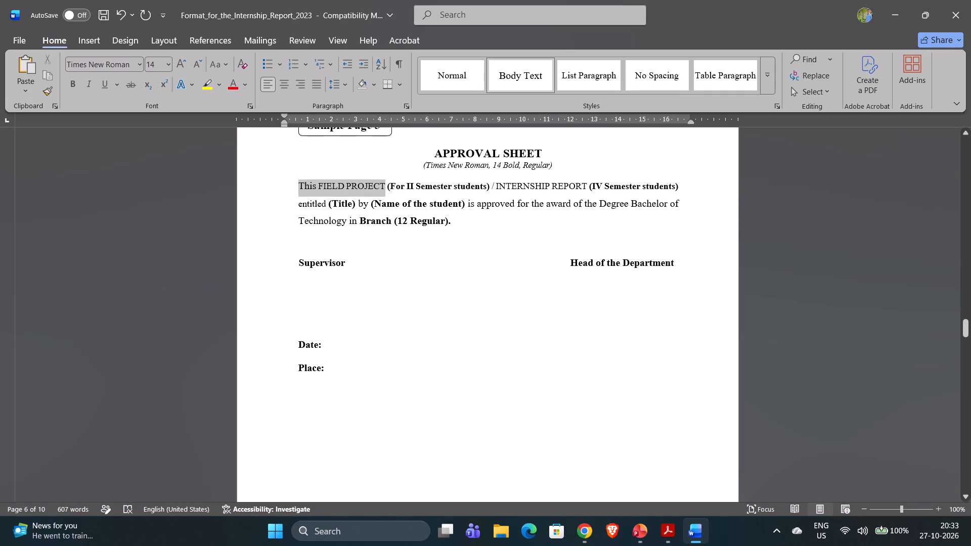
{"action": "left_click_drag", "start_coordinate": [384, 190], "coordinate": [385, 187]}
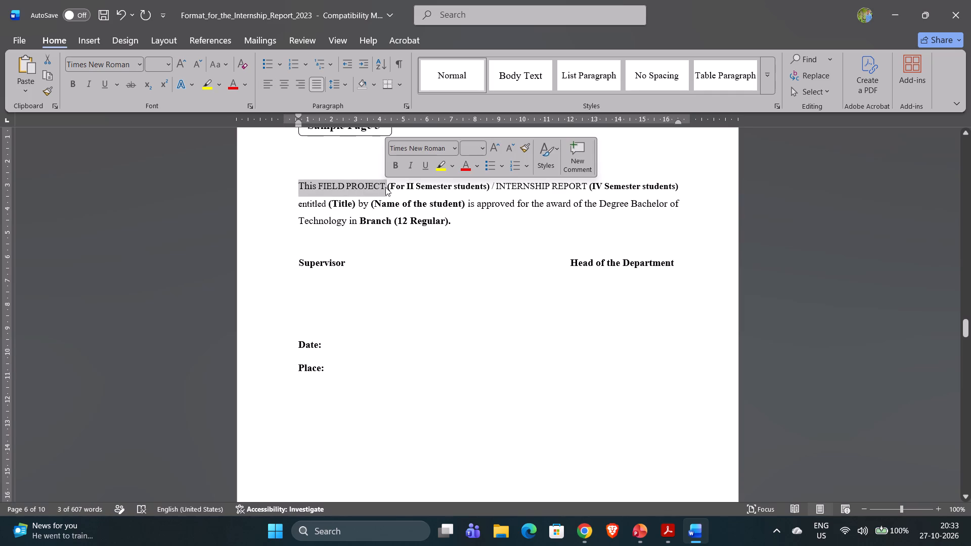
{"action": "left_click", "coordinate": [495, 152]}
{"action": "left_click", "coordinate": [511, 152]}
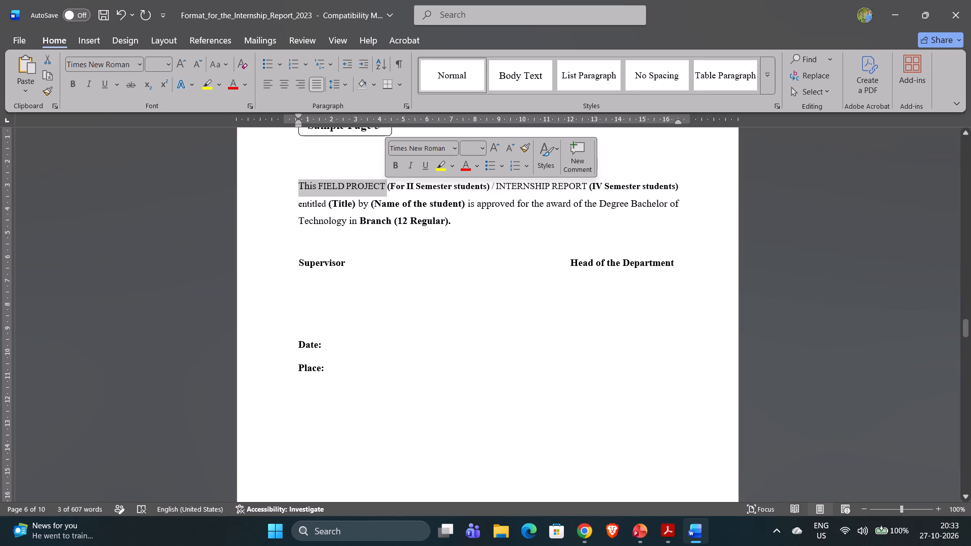
Set the font of the three paragraphs below the ACKNOWLEDGEMENT heading to Times New Roman.
{"action": "left_click", "coordinate": [472, 220]}
{"action": "scroll", "coordinate": [472, 220], "scroll_direction": "up", "scroll_amount": 3}
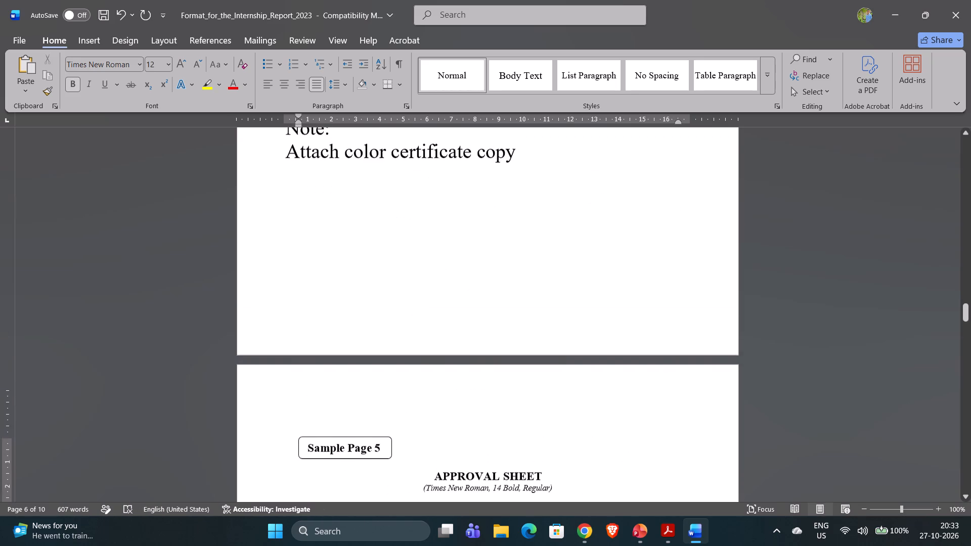
{"action": "scroll", "coordinate": [472, 220], "scroll_direction": "up", "scroll_amount": 3}
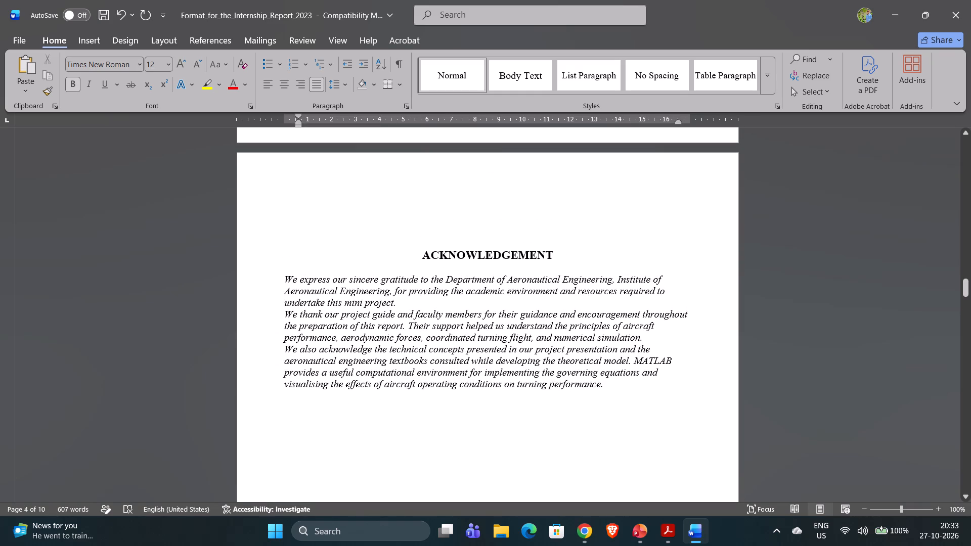
{"action": "left_click_drag", "start_coordinate": [286, 278], "coordinate": [506, 350]}
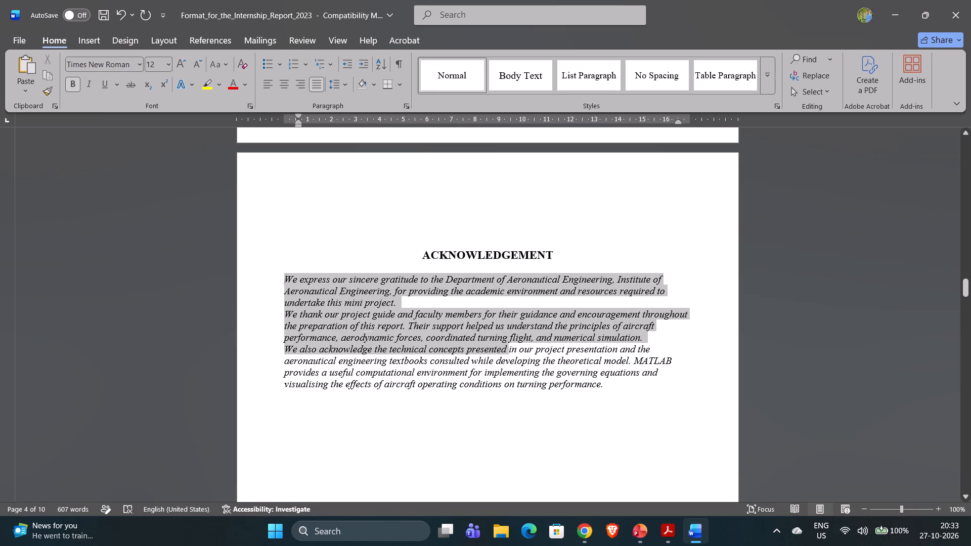
{"action": "left_click_drag", "start_coordinate": [506, 350], "coordinate": [604, 380]}
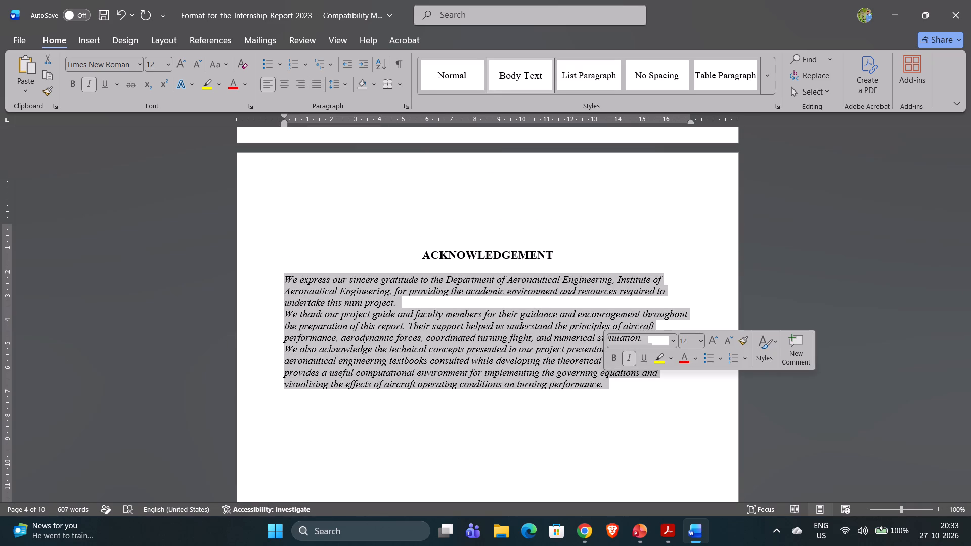
{"action": "left_click", "coordinate": [650, 340]}
{"action": "key", "text": "BackSpace"}
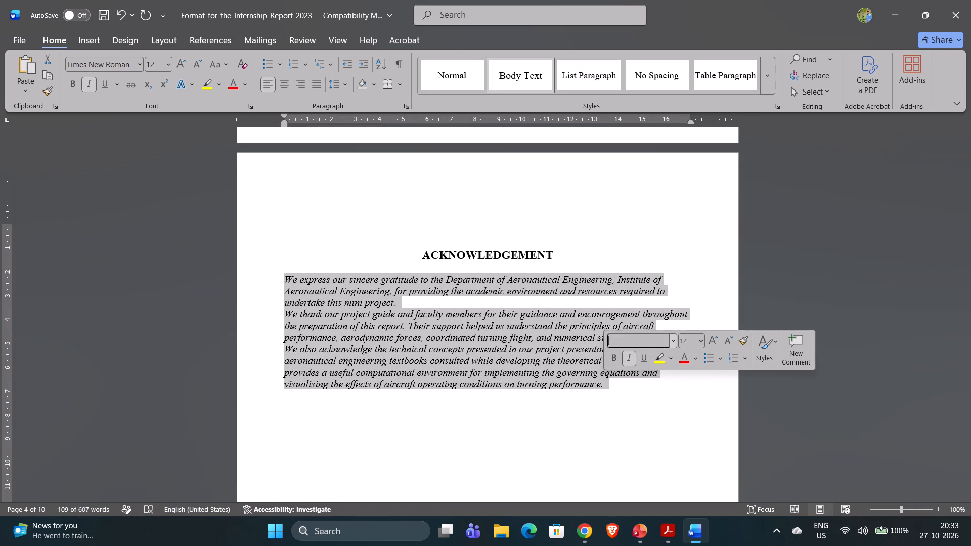
{"action": "type", "text": "ti"}
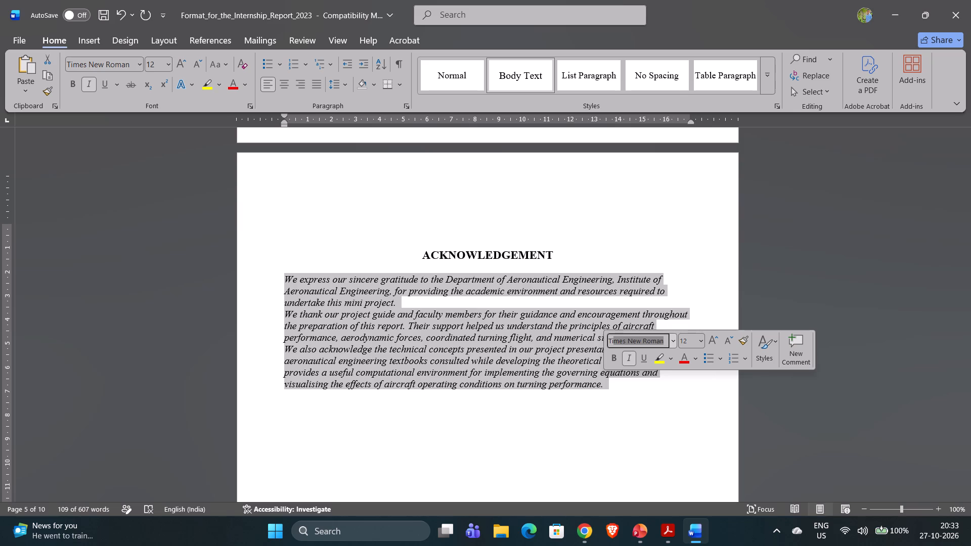
{"action": "key", "text": "Return"}
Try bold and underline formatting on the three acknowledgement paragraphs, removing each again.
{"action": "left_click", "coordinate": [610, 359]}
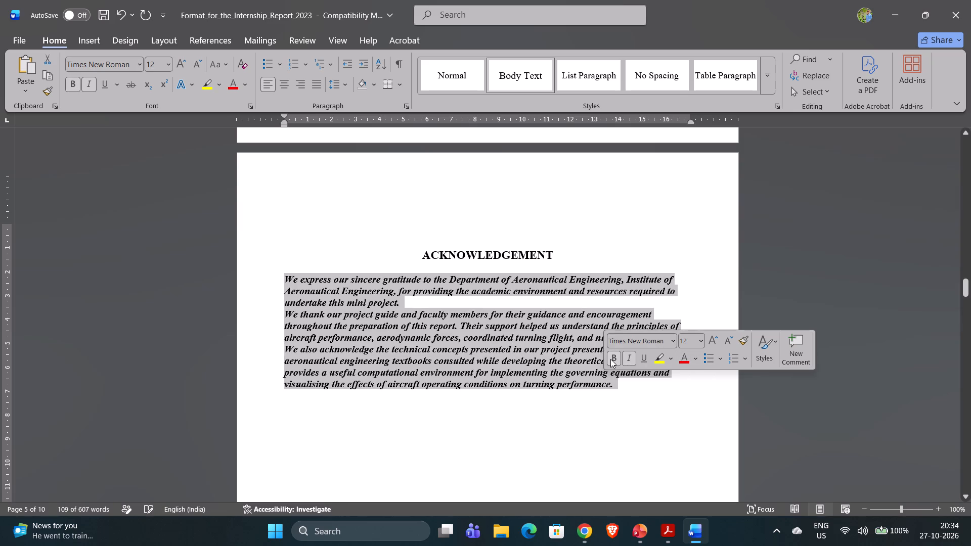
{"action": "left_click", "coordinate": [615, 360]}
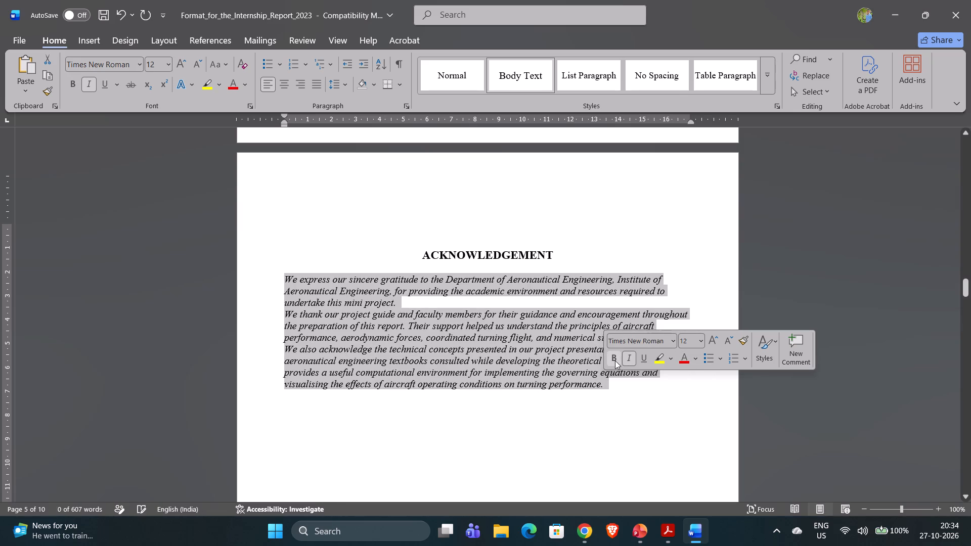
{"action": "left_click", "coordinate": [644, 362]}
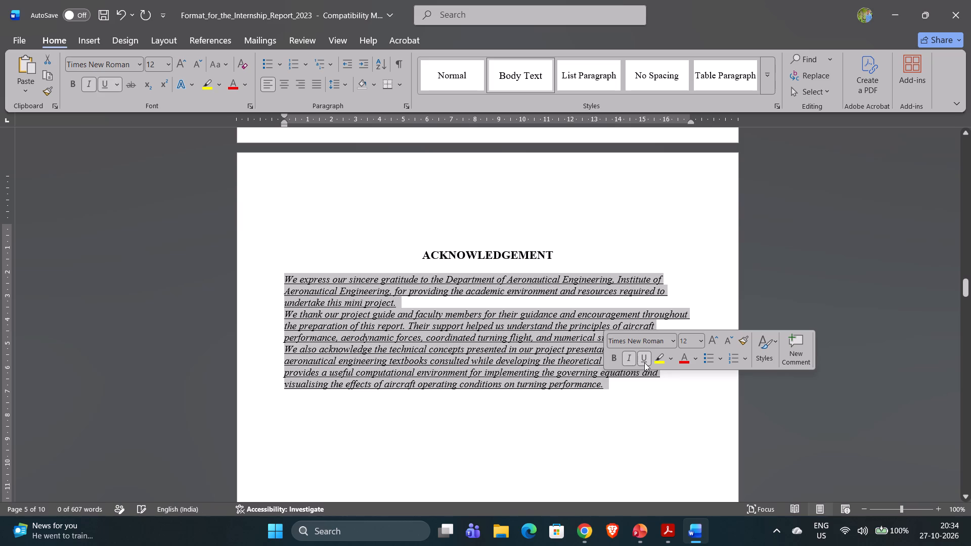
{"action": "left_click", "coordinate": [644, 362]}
Remove the italic formatting from the three acknowledgement paragraphs.
{"action": "left_click", "coordinate": [629, 361]}
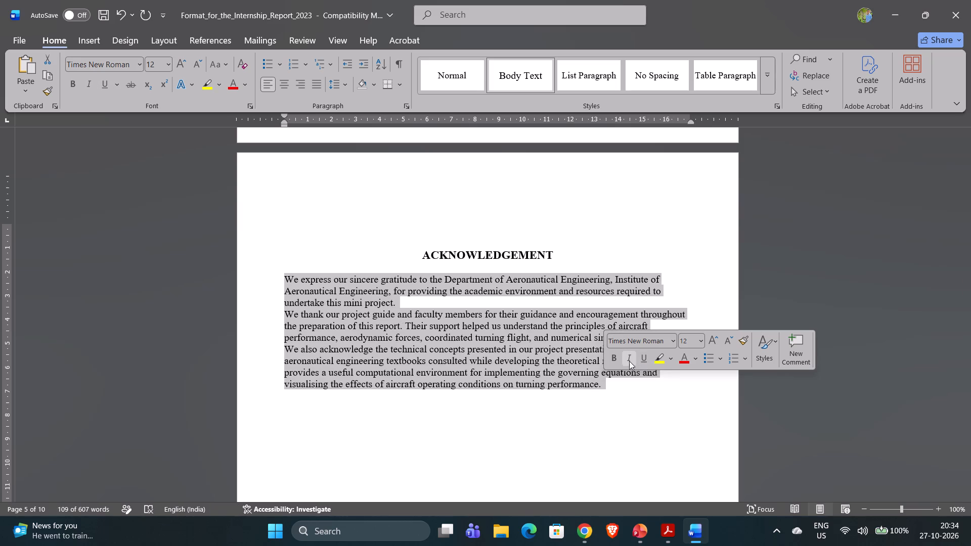
{"action": "left_click", "coordinate": [621, 239]}
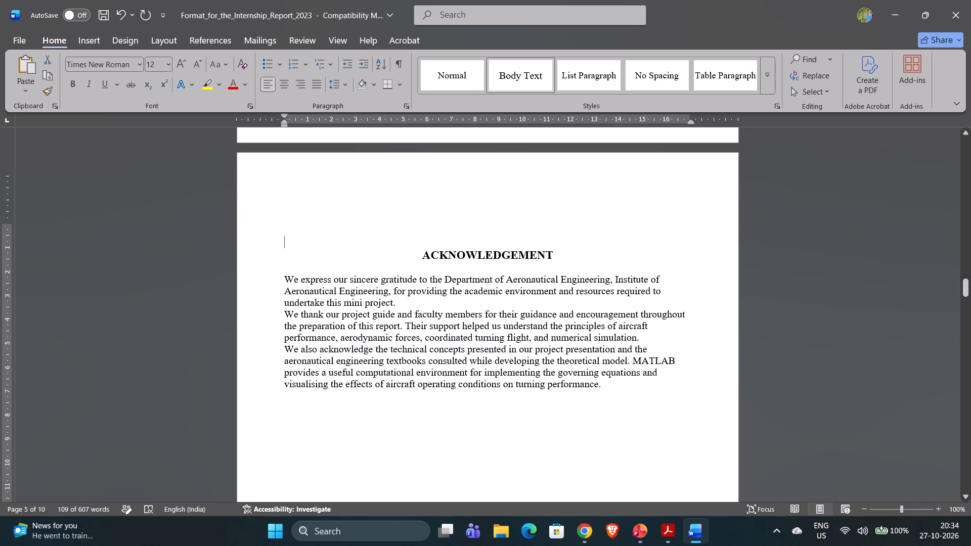
Merge the three acknowledgement paragraphs into one continuous paragraph and add a space after "mini project.".
{"action": "scroll", "coordinate": [408, 347], "scroll_direction": "down", "scroll_amount": 3}
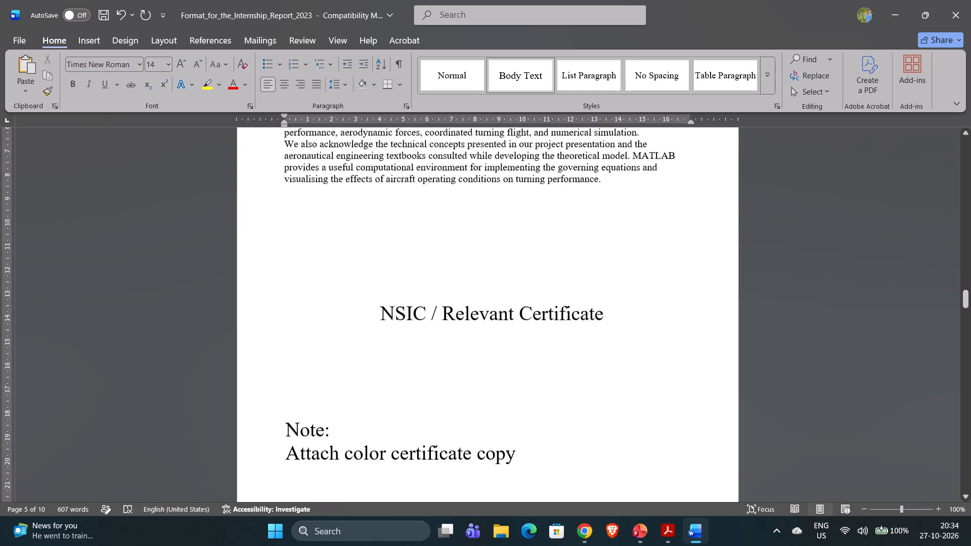
{"action": "scroll", "coordinate": [408, 347], "scroll_direction": "down", "scroll_amount": 3}
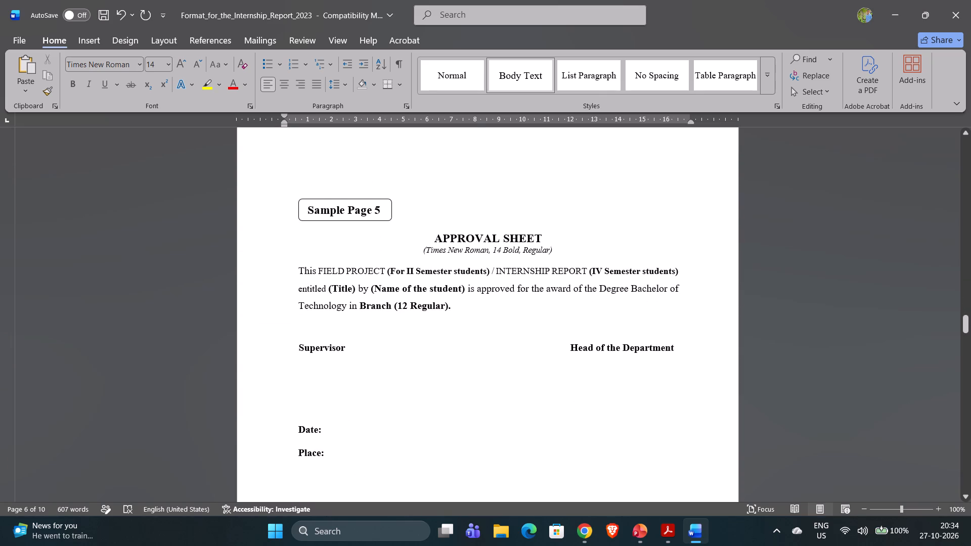
{"action": "scroll", "coordinate": [408, 347], "scroll_direction": "up", "scroll_amount": 5}
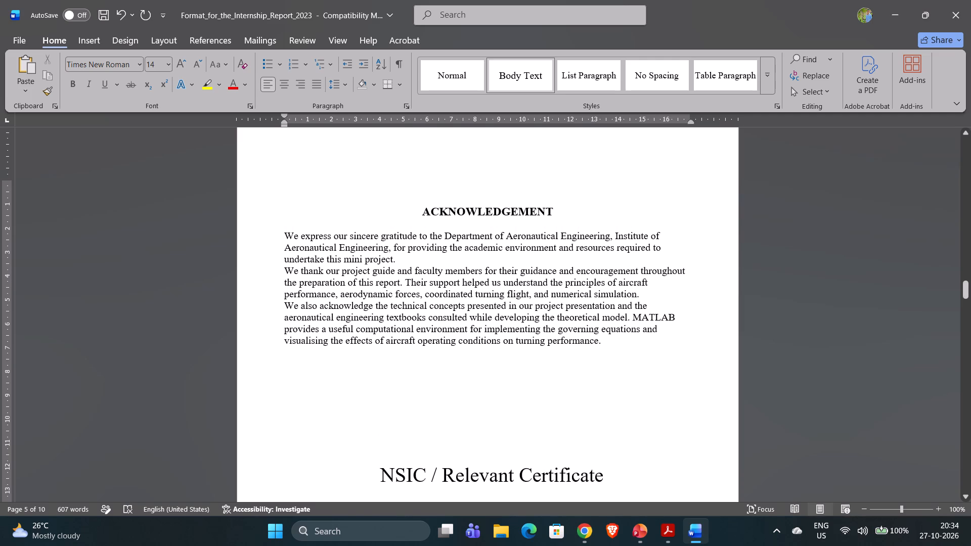
{"action": "left_click", "coordinate": [283, 271]}
{"action": "key", "text": "BackSpace"}
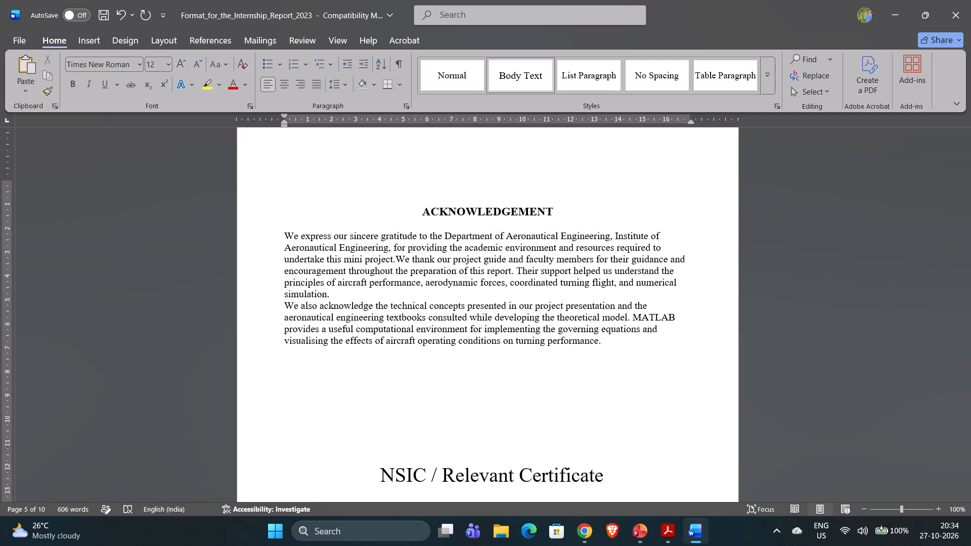
{"action": "left_click", "coordinate": [283, 306]}
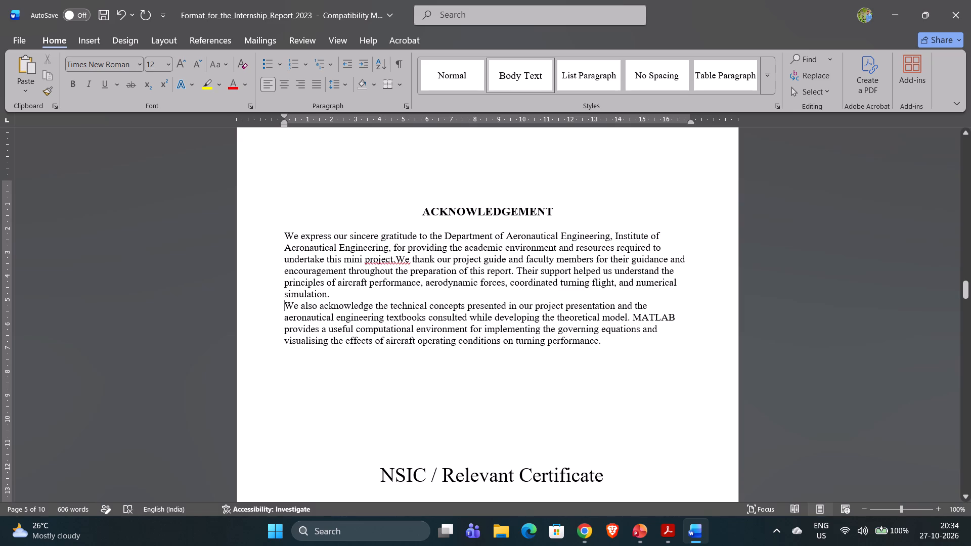
{"action": "key", "text": "BackSpace"}
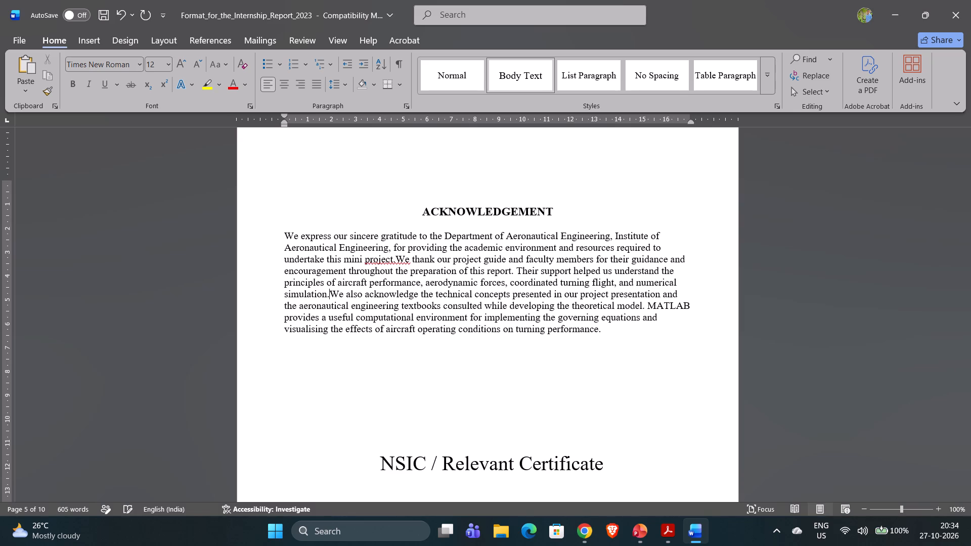
{"action": "left_click", "coordinate": [398, 257]}
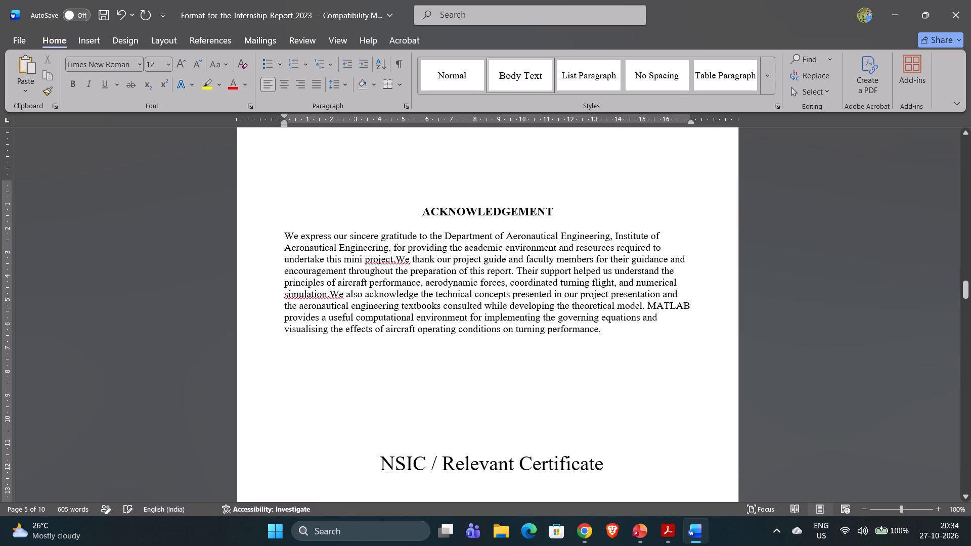
{"action": "key", "text": "space"}
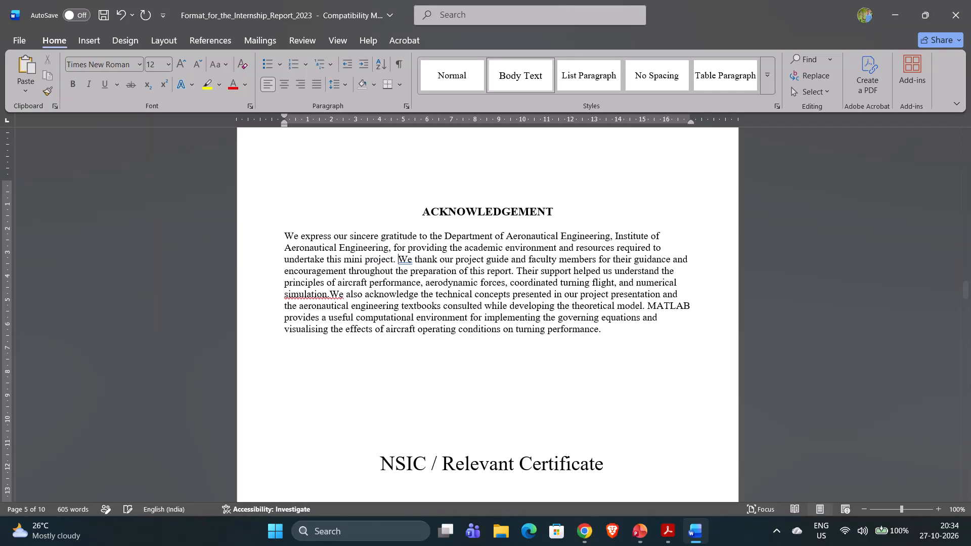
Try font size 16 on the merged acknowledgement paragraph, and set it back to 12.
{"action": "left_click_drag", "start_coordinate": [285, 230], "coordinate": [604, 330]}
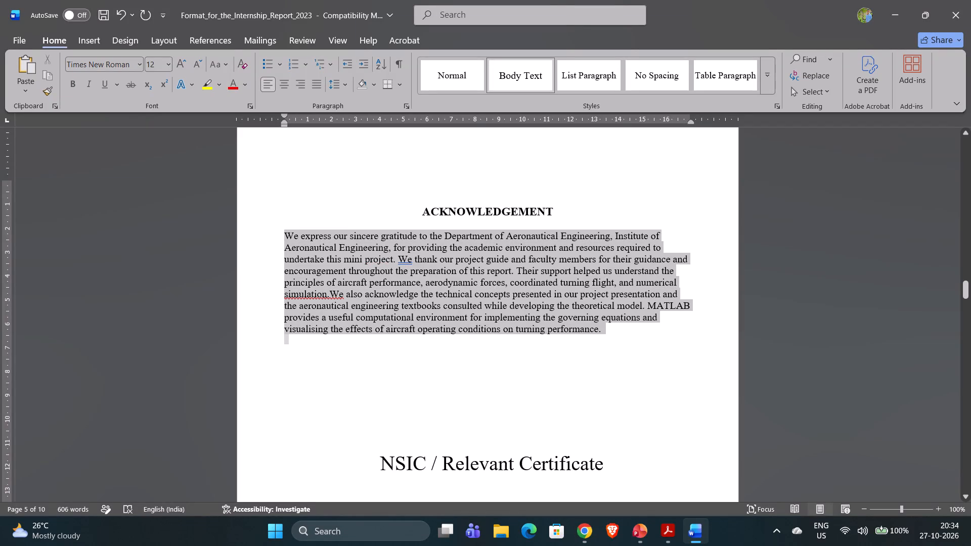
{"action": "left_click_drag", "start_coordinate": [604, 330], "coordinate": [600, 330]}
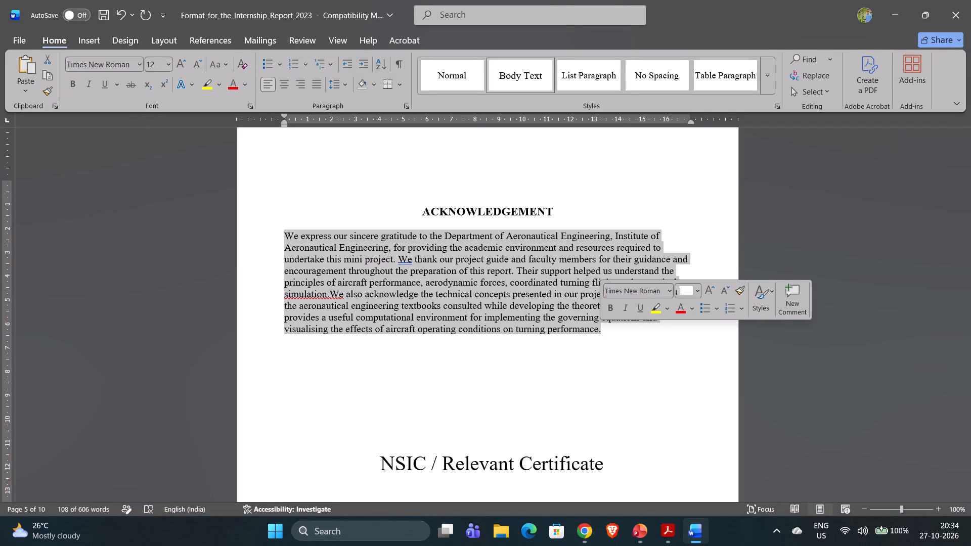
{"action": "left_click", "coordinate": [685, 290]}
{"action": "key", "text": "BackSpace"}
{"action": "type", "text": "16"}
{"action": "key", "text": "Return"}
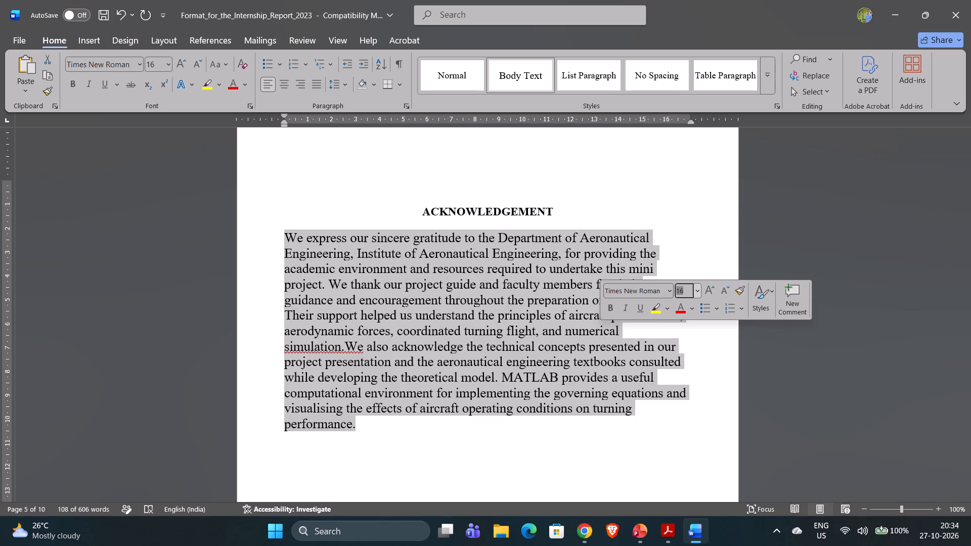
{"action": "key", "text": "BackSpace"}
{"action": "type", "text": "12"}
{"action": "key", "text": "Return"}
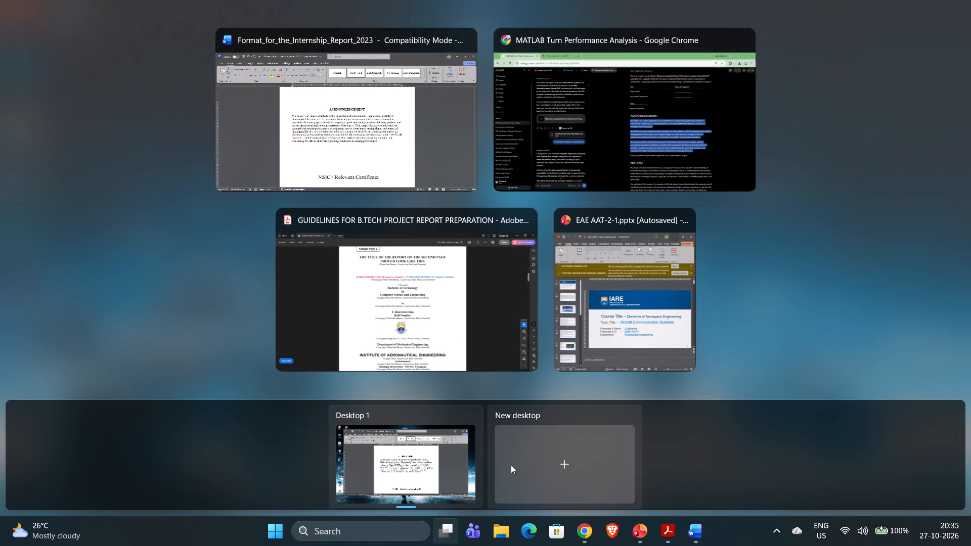
Open File Explorer.
{"action": "left_click", "coordinate": [503, 533]}
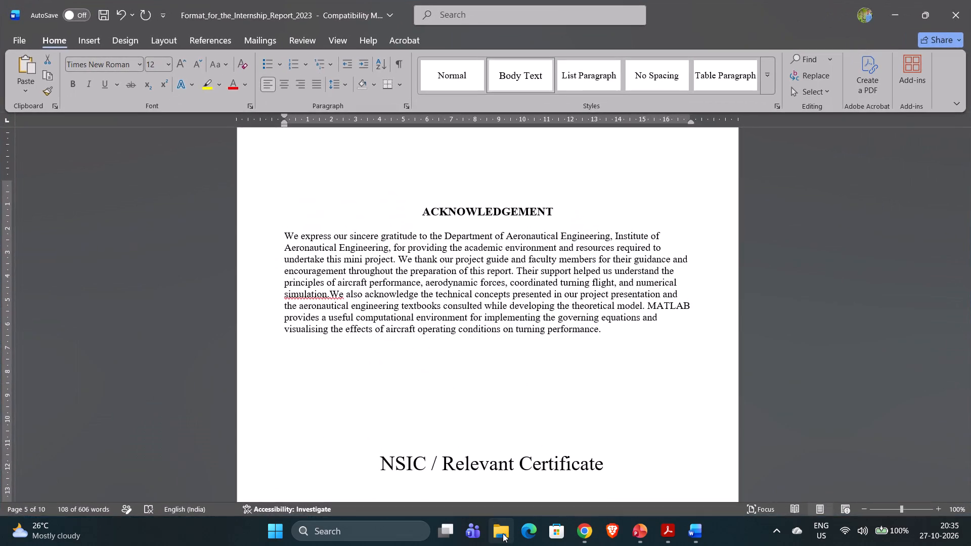
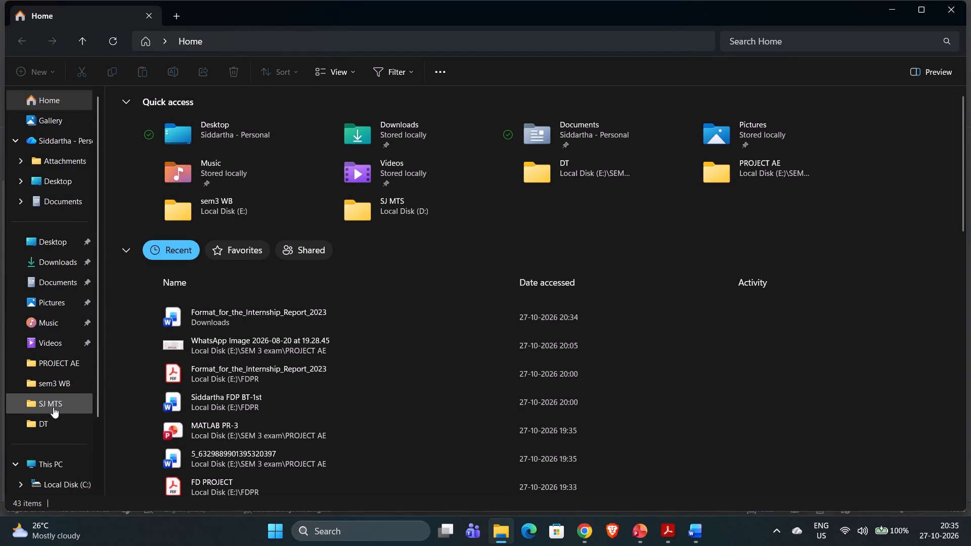
Open the FDP BT-1st Word report from the FDPR folder on Local Disk (E:).
{"action": "scroll", "coordinate": [32, 457], "scroll_direction": "down", "scroll_amount": 1}
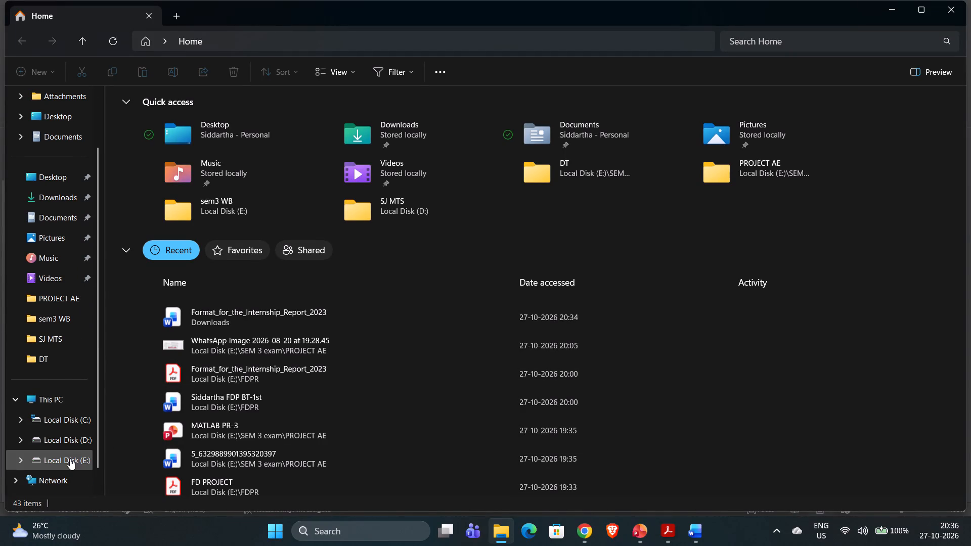
{"action": "left_click", "coordinate": [69, 461]}
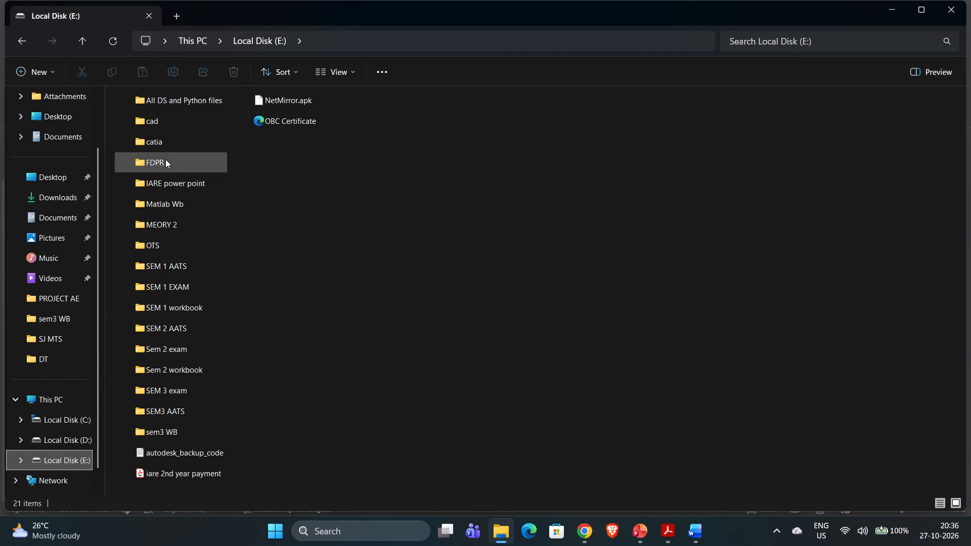
{"action": "double_click", "coordinate": [165, 159]}
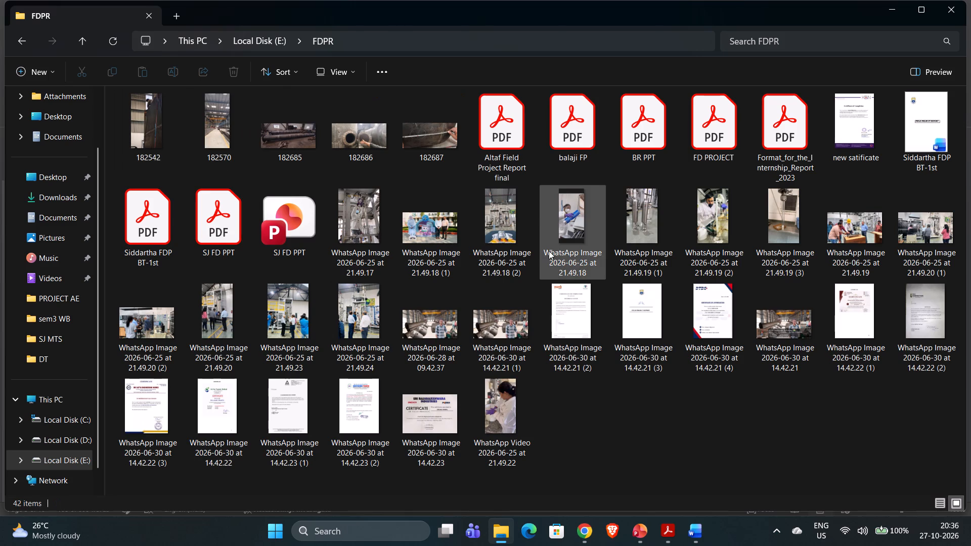
{"action": "double_click", "coordinate": [923, 108]}
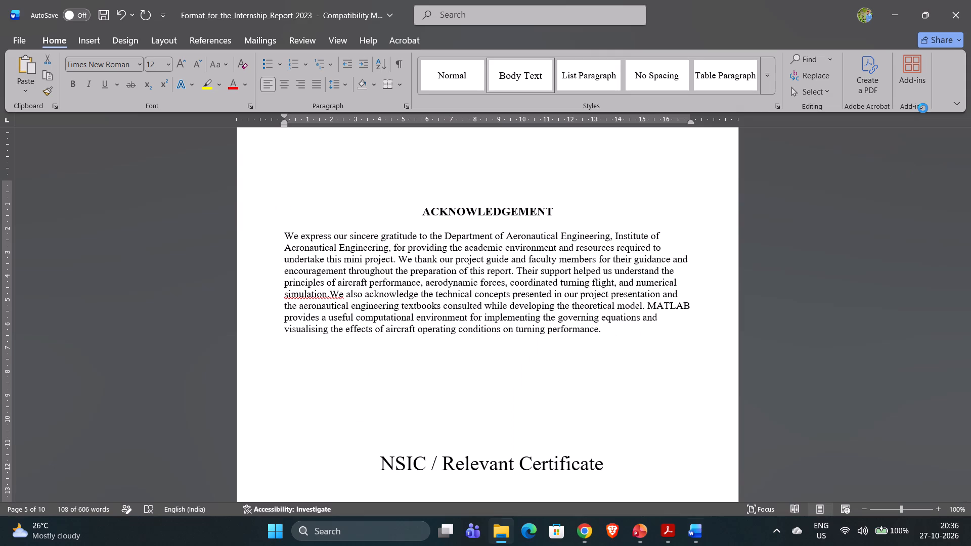
Examine the abstract's font formatting in the FDP report and the sample title page in the B.Tech project report guidelines PDF.
{"action": "scroll", "coordinate": [590, 379], "scroll_direction": "down", "scroll_amount": 5}
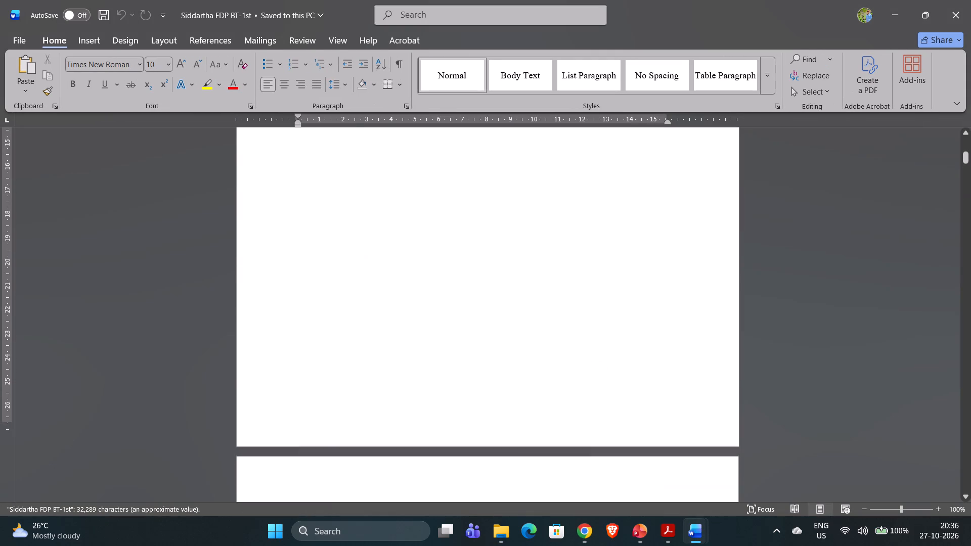
{"action": "scroll", "coordinate": [590, 379], "scroll_direction": "down", "scroll_amount": 6}
{"action": "scroll", "coordinate": [590, 379], "scroll_direction": "up", "scroll_amount": 1, "text": "ctrl"}
{"action": "scroll", "coordinate": [590, 379], "scroll_direction": "down", "scroll_amount": 1, "text": "ctrl"}
{"action": "scroll", "coordinate": [590, 379], "scroll_direction": "down", "scroll_amount": 1}
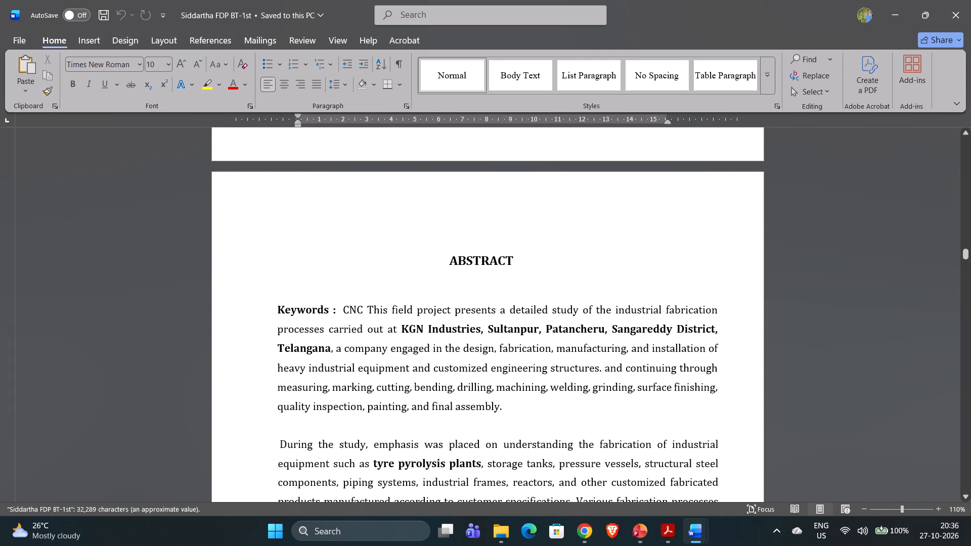
{"action": "left_click_drag", "start_coordinate": [275, 304], "coordinate": [466, 436]}
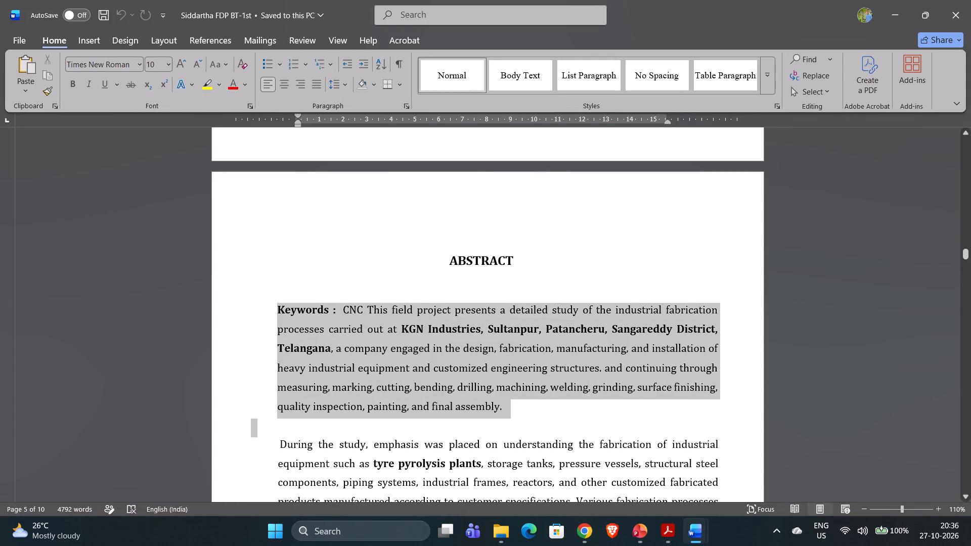
{"action": "left_click_drag", "start_coordinate": [466, 436], "coordinate": [476, 441]}
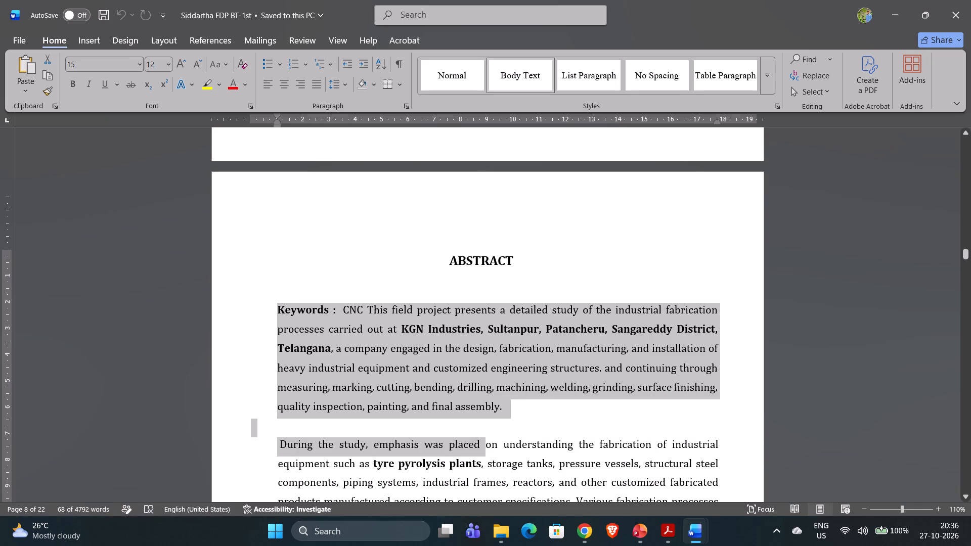
{"action": "left_click", "coordinate": [598, 237]}
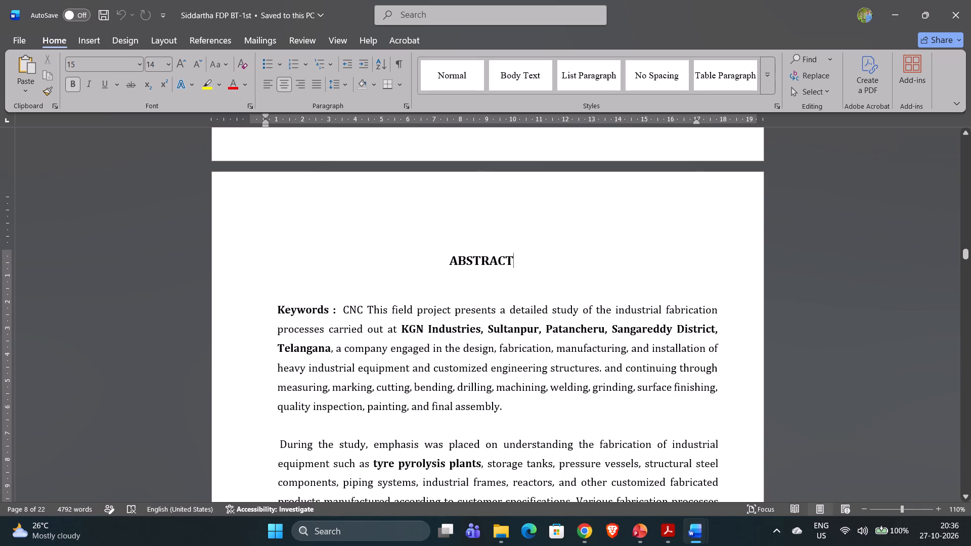
{"action": "left_click_drag", "start_coordinate": [343, 303], "coordinate": [518, 409]}
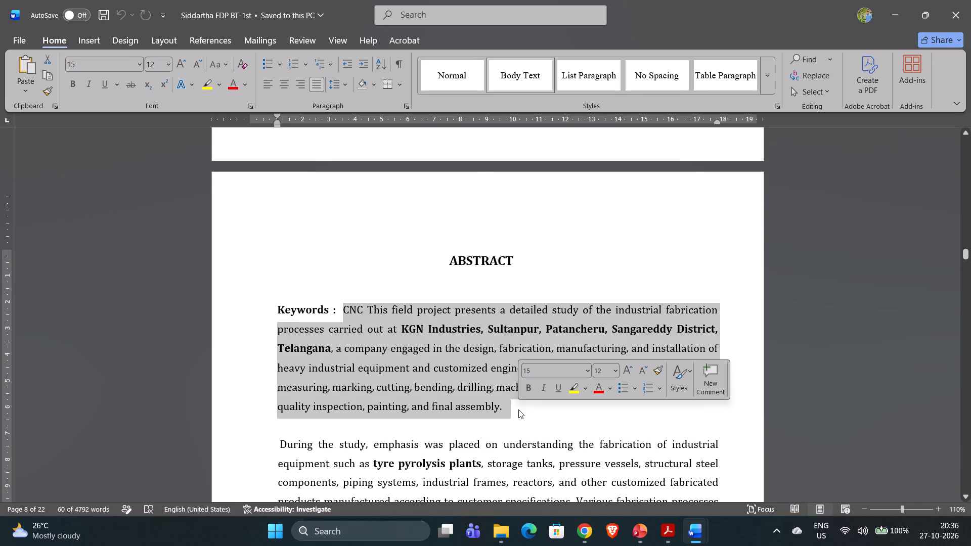
{"action": "left_click", "coordinate": [602, 219]}
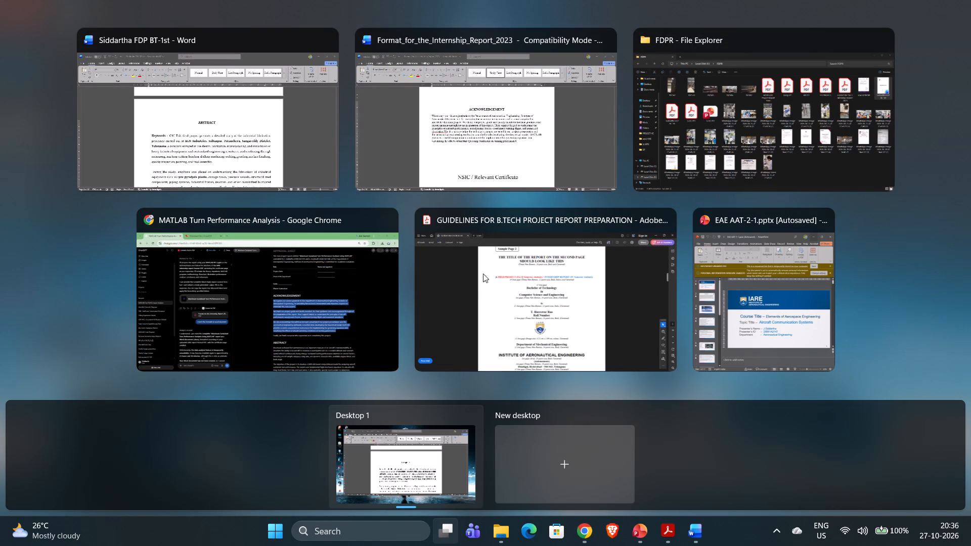
{"action": "left_click", "coordinate": [573, 290]}
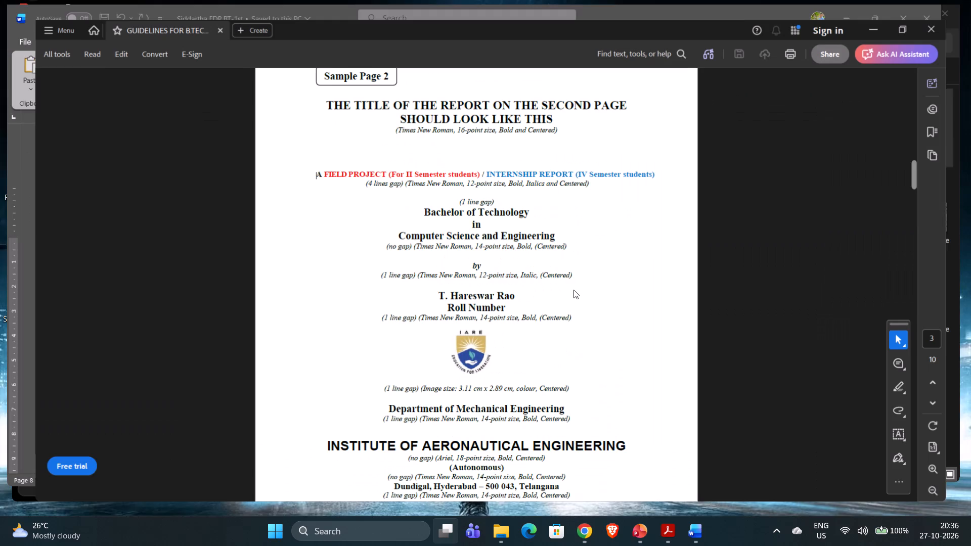
{"action": "scroll", "coordinate": [438, 232], "scroll_direction": "down", "scroll_amount": 1}
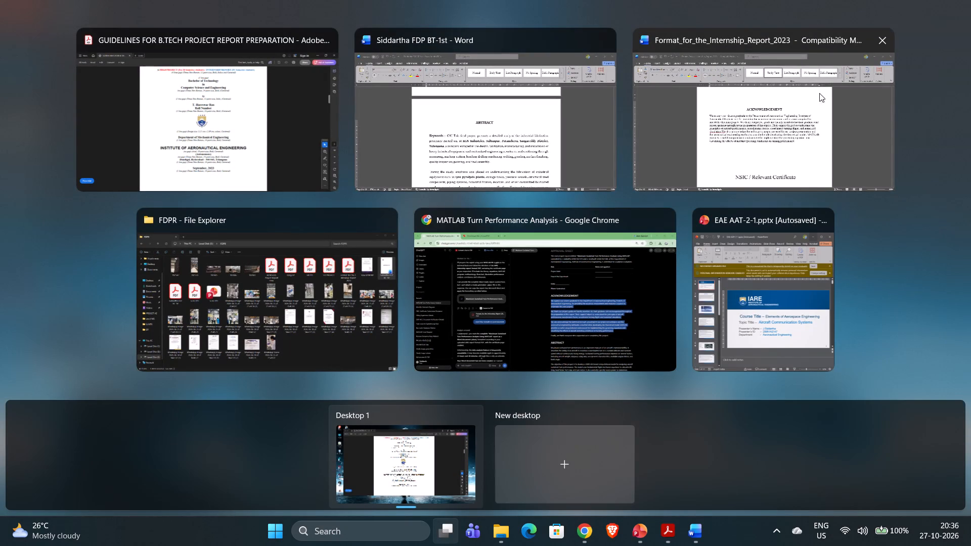
In the Format_for_the_Internship_Report_2023 document, set the font name of the Acknowledgement body paragraph to 15.
{"action": "left_click", "coordinate": [776, 127]}
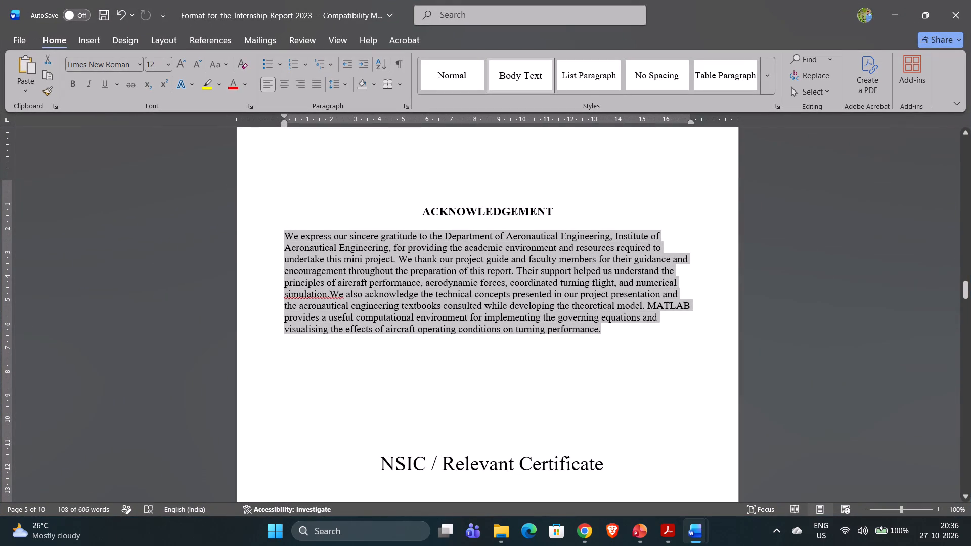
{"action": "left_click", "coordinate": [319, 196]}
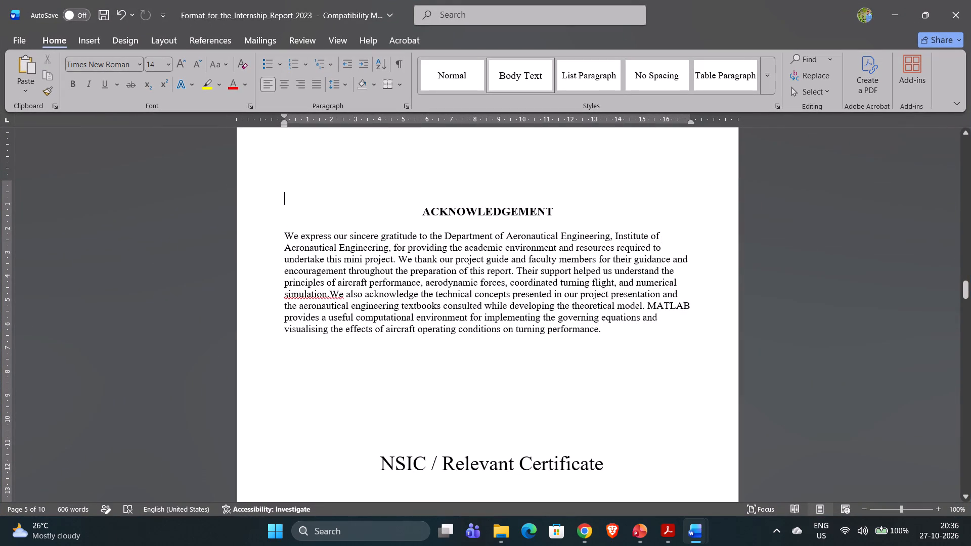
{"action": "left_click_drag", "start_coordinate": [285, 232], "coordinate": [564, 316]}
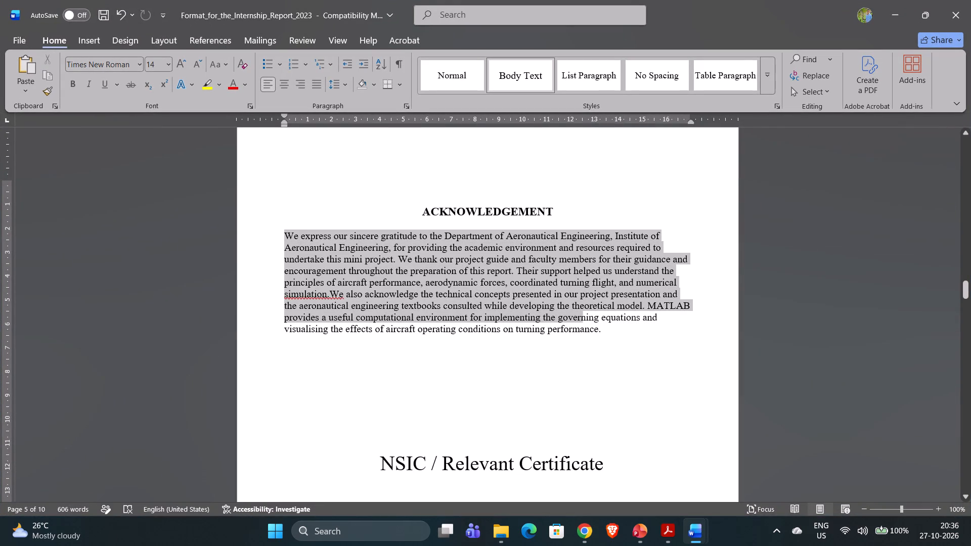
{"action": "left_click_drag", "start_coordinate": [564, 316], "coordinate": [603, 330]}
{"action": "left_click", "coordinate": [650, 291]}
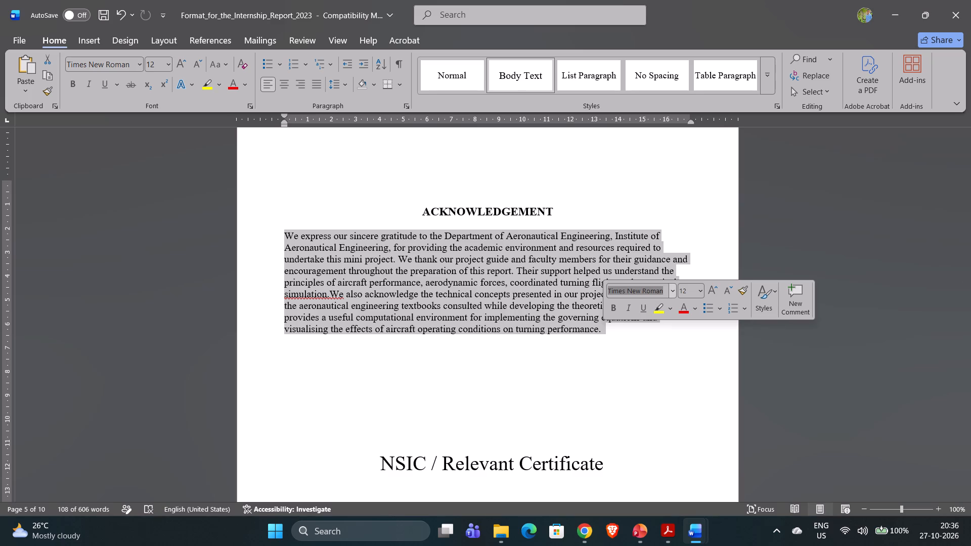
{"action": "key", "text": "BackSpace"}
{"action": "type", "text": "15"}
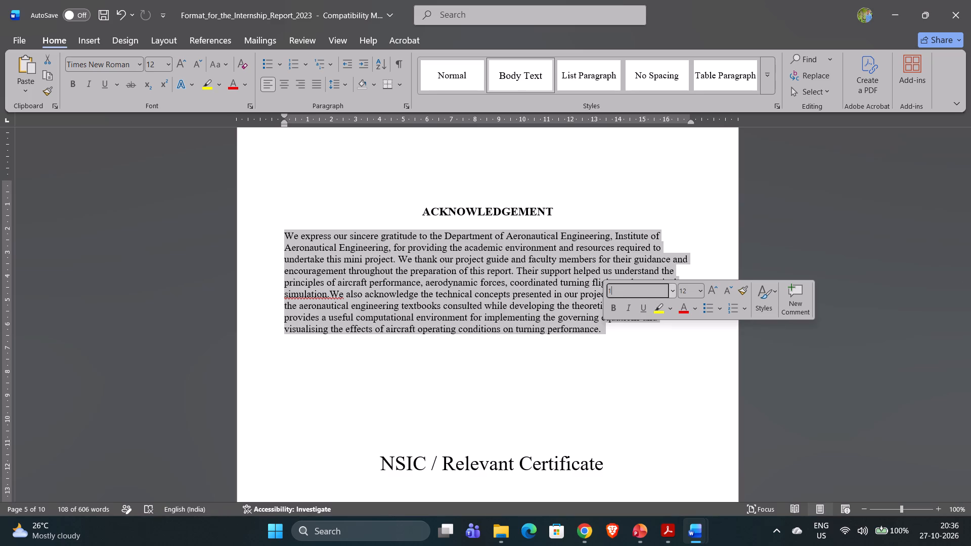
{"action": "key", "text": "Return"}
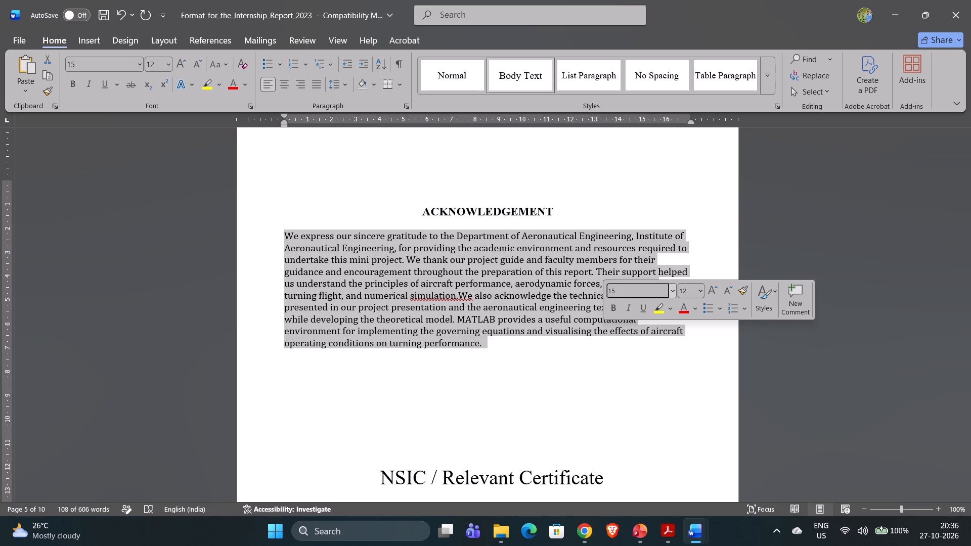
{"action": "left_click", "coordinate": [606, 165]}
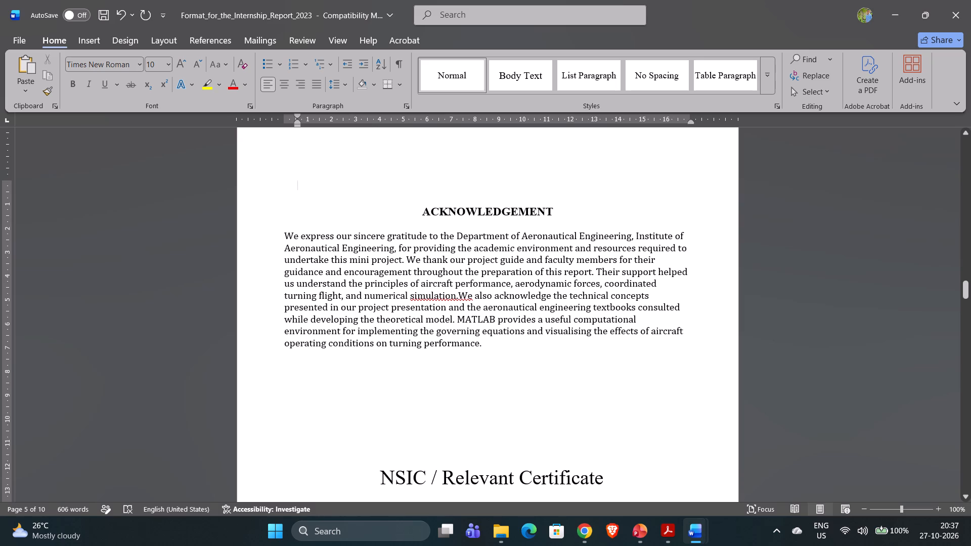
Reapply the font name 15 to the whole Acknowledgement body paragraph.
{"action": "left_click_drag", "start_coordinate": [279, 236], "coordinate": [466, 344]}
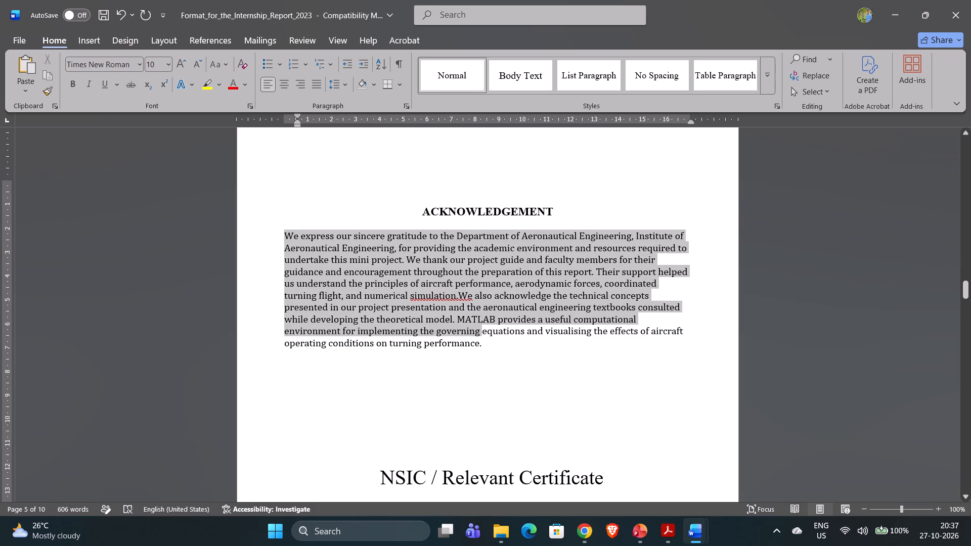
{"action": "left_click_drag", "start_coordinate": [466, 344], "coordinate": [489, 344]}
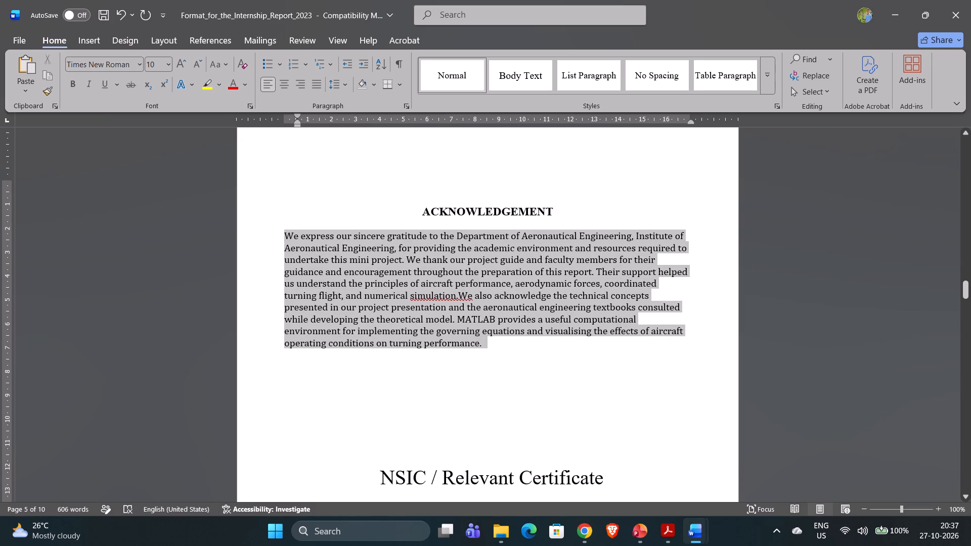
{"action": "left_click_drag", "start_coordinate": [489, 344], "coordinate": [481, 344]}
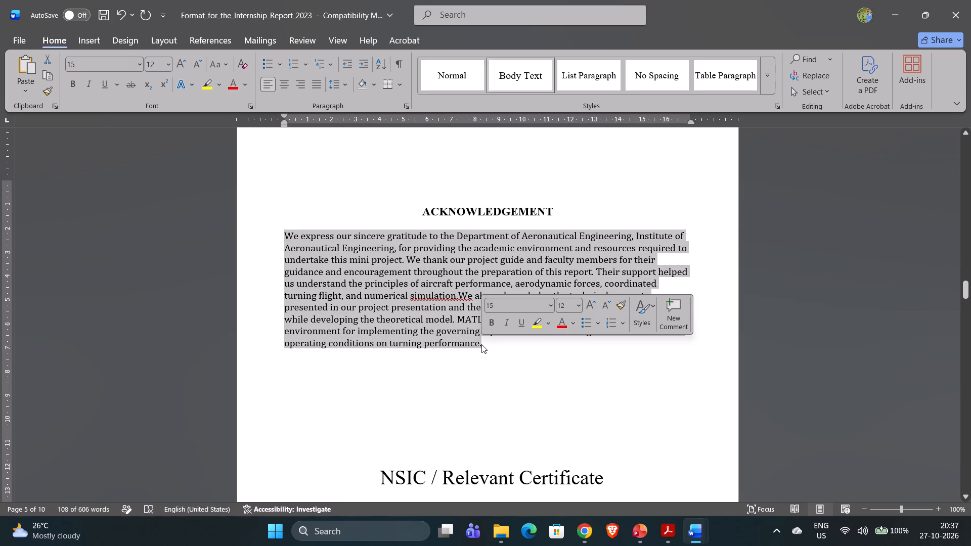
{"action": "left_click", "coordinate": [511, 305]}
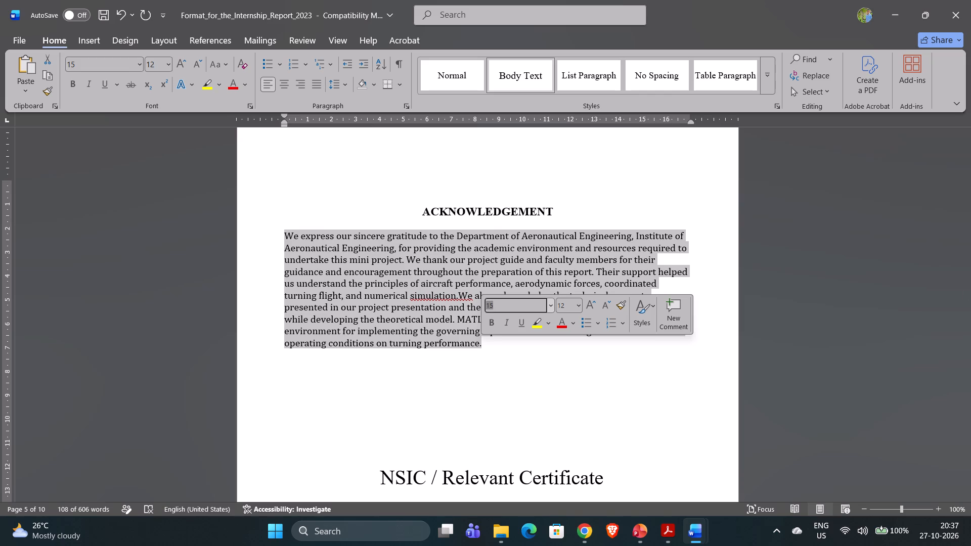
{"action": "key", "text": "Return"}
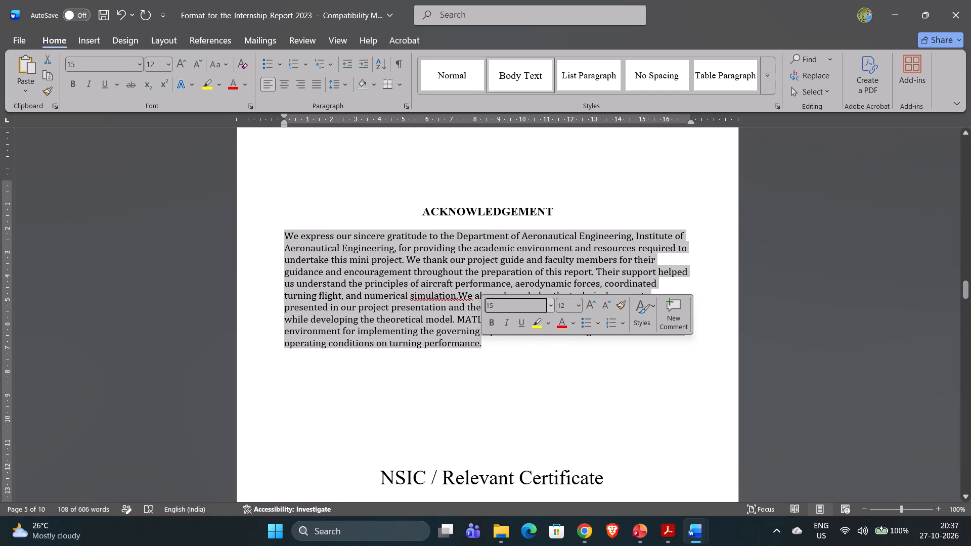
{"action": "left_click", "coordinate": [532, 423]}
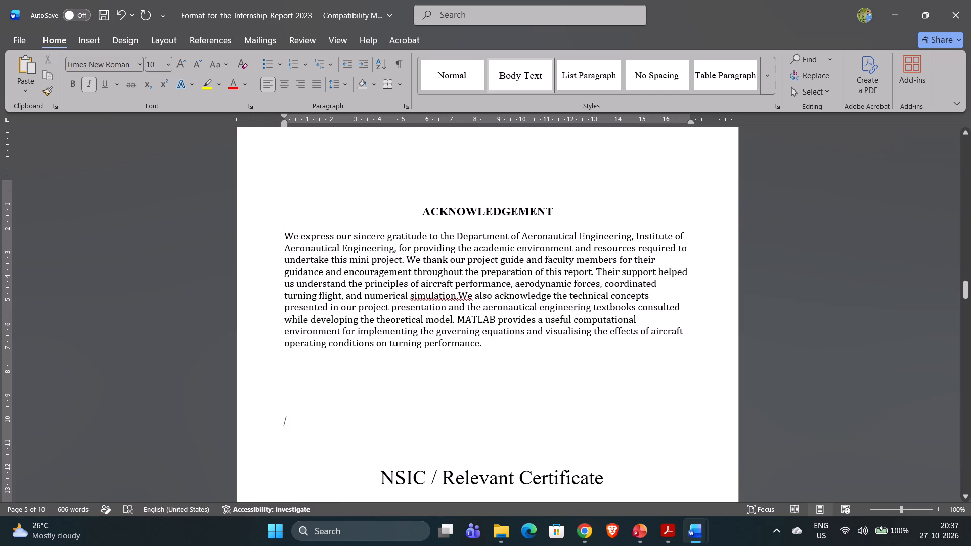
Dismiss the spelling and grammar marks on "simulation.We" in the Acknowledgement paragraph.
{"action": "left_click", "coordinate": [438, 300]}
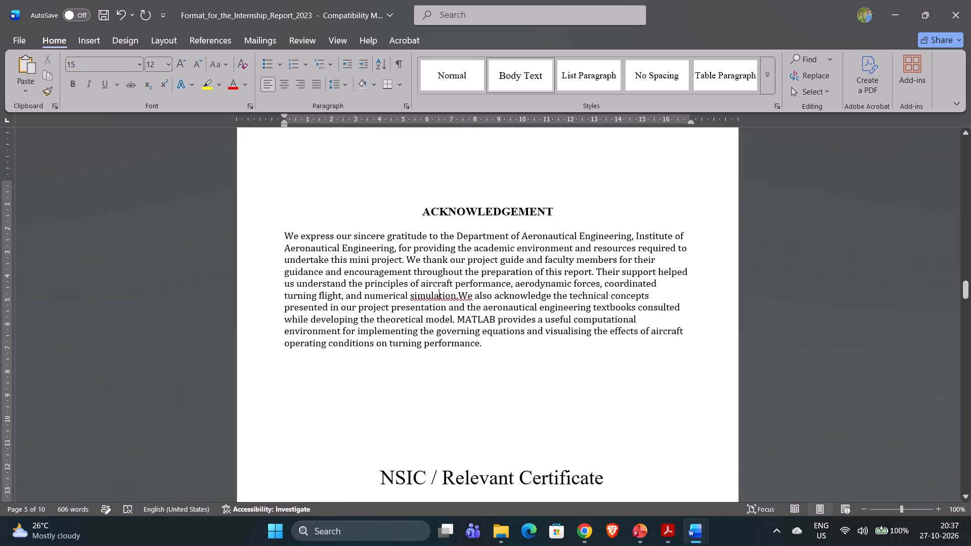
{"action": "right_click", "coordinate": [438, 300]}
{"action": "left_click", "coordinate": [386, 68]}
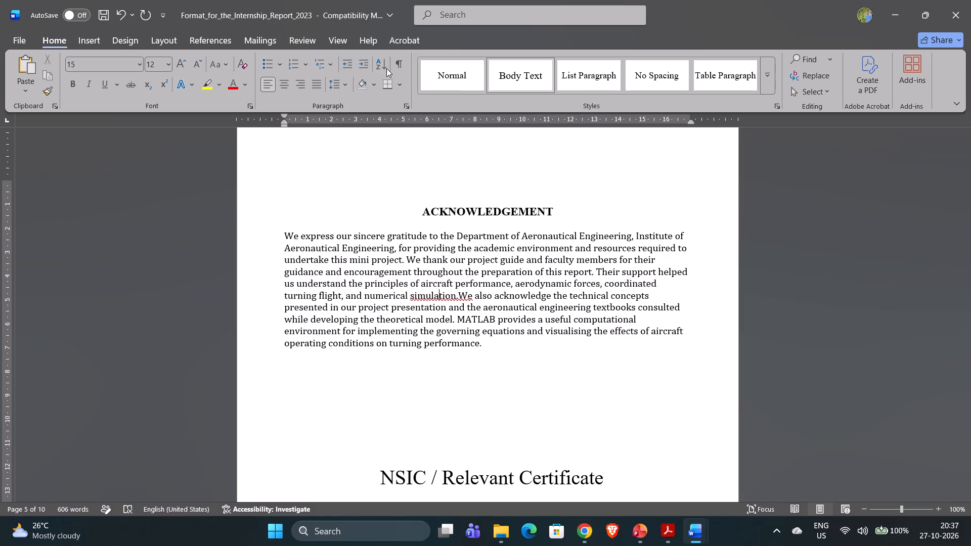
{"action": "left_click", "coordinate": [434, 298]}
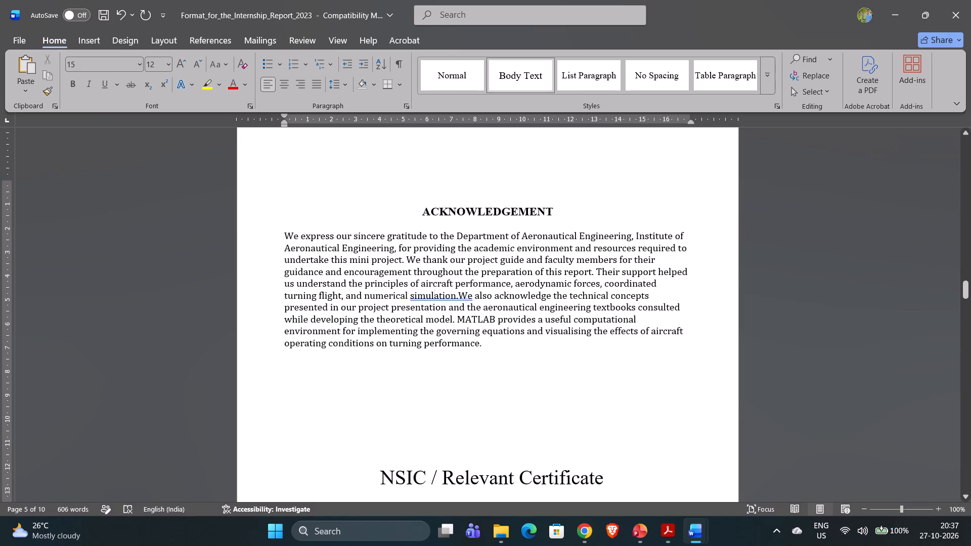
{"action": "right_click", "coordinate": [434, 298]}
{"action": "left_click", "coordinate": [401, 86]}
{"action": "left_click", "coordinate": [461, 378]}
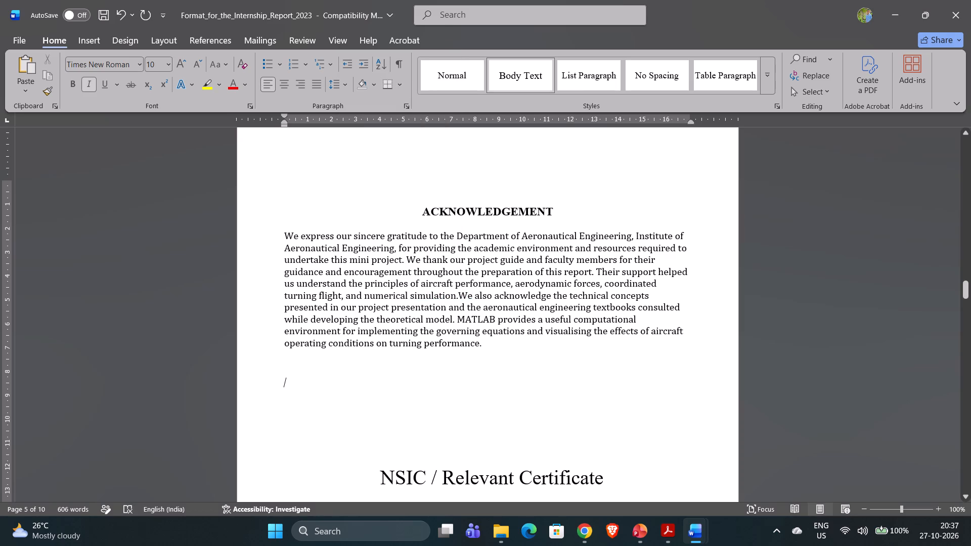
Switch to File Explorer and look through the files in the FDPR folder.
{"action": "scroll", "coordinate": [461, 378], "scroll_direction": "down", "scroll_amount": 2}
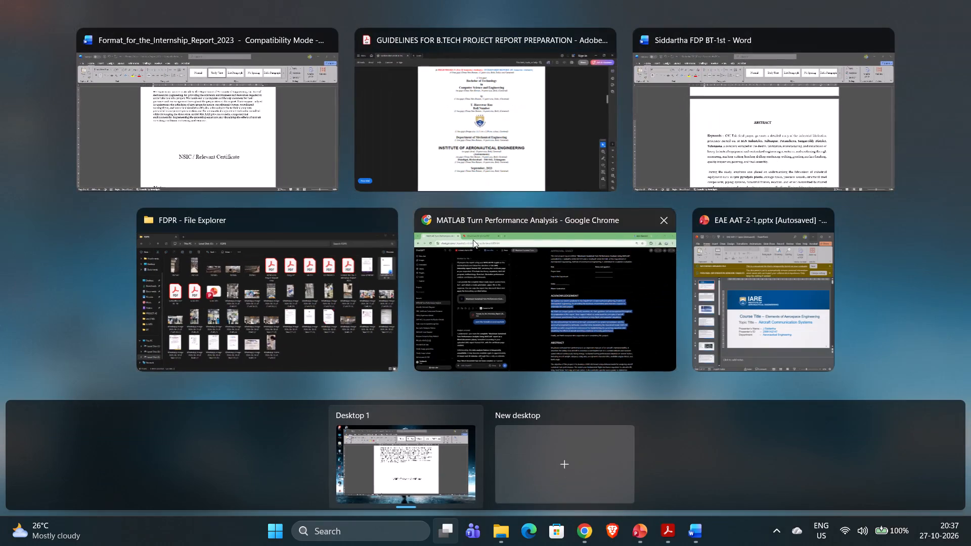
{"action": "left_click", "coordinate": [307, 304]}
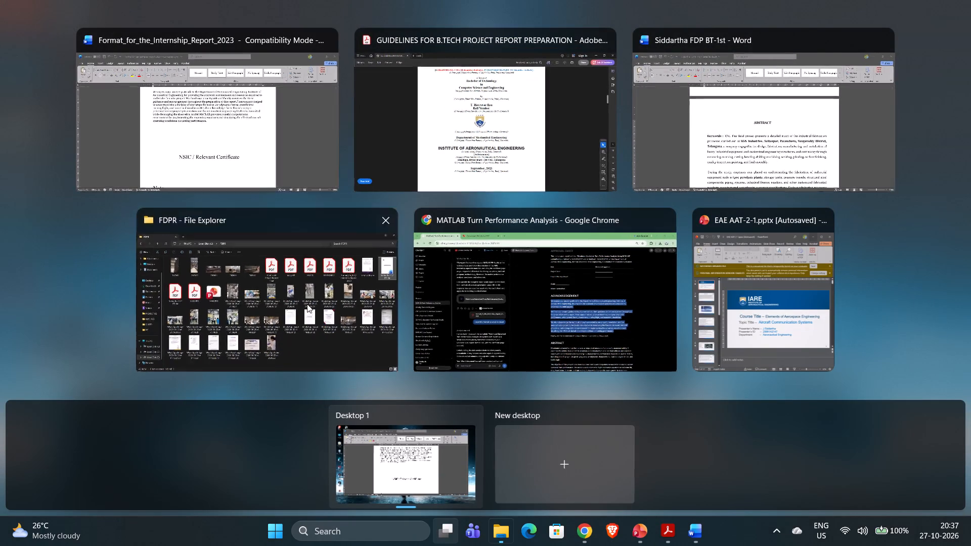
{"action": "scroll", "coordinate": [369, 350], "scroll_direction": "down", "scroll_amount": 1}
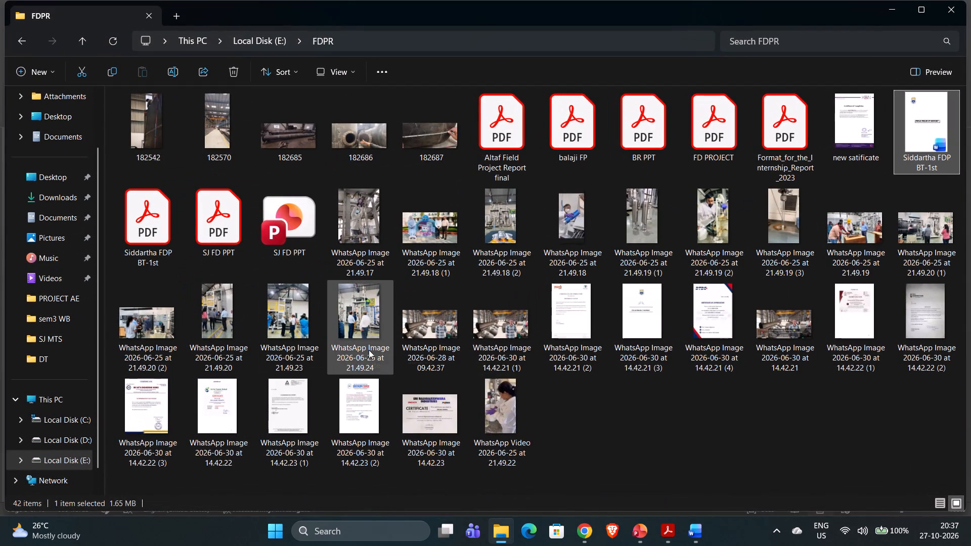
{"action": "scroll", "coordinate": [369, 350], "scroll_direction": "down", "scroll_amount": 1}
{"action": "left_click", "coordinate": [605, 406]}
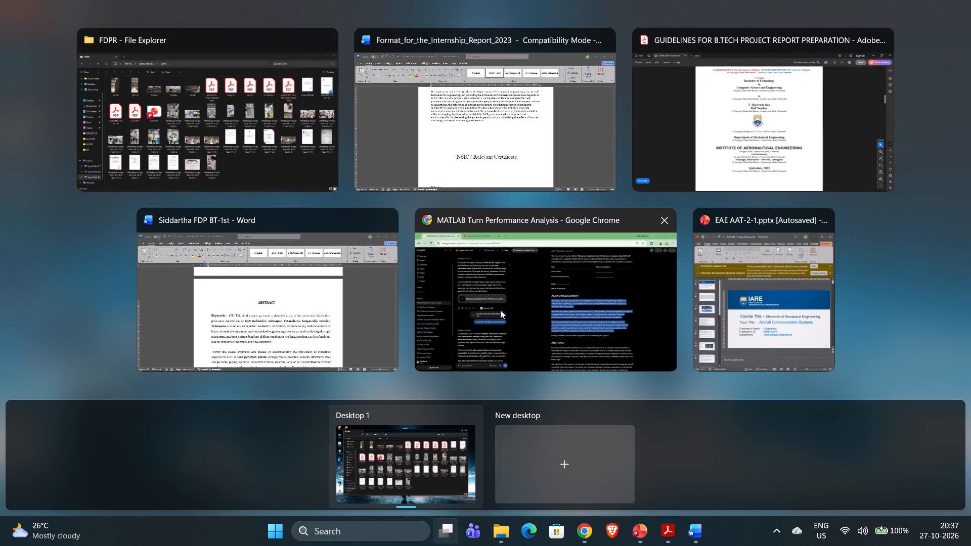
Switch to the earlier field project report and select the Approval Sheet body paragraph to check its font settings.
{"action": "left_click", "coordinate": [300, 287]}
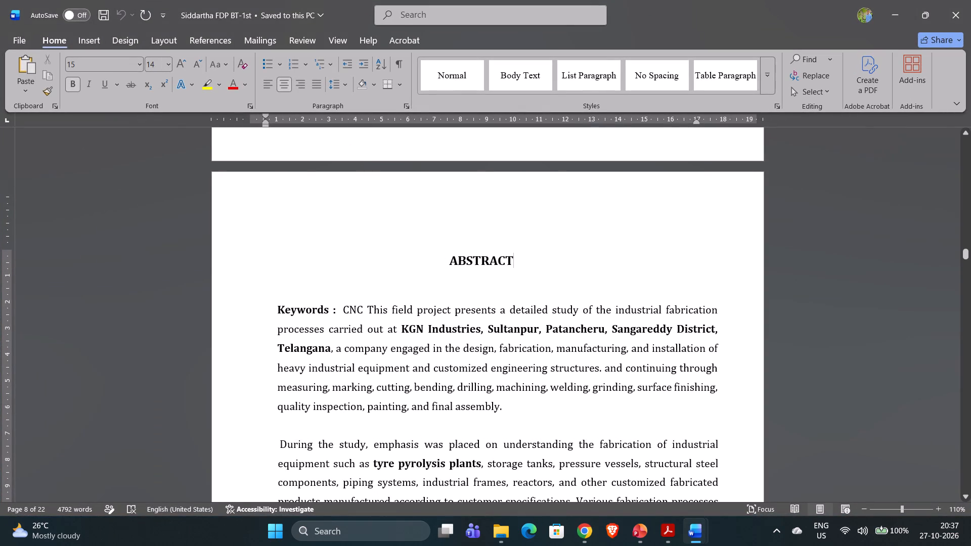
{"action": "scroll", "coordinate": [482, 269], "scroll_direction": "up", "scroll_amount": 5}
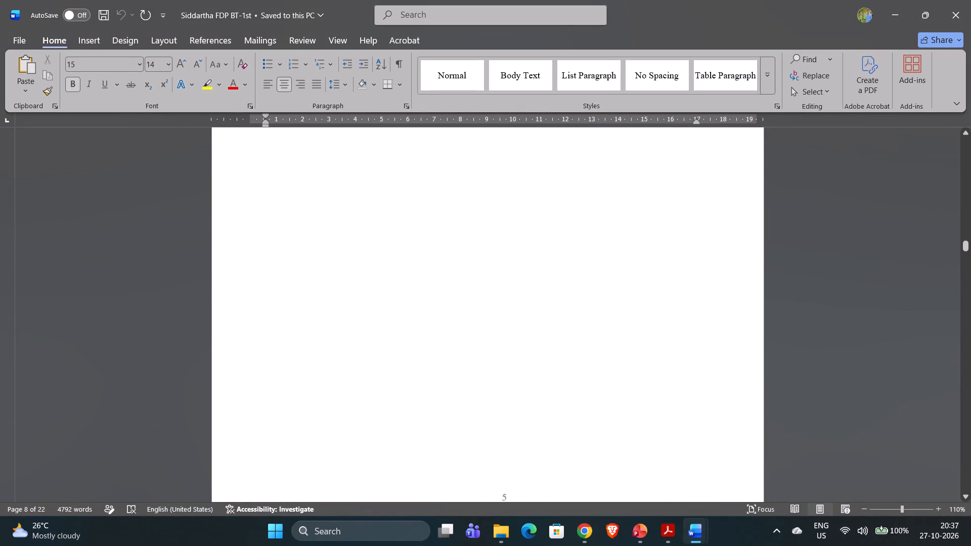
{"action": "scroll", "coordinate": [482, 269], "scroll_direction": "up", "scroll_amount": 1}
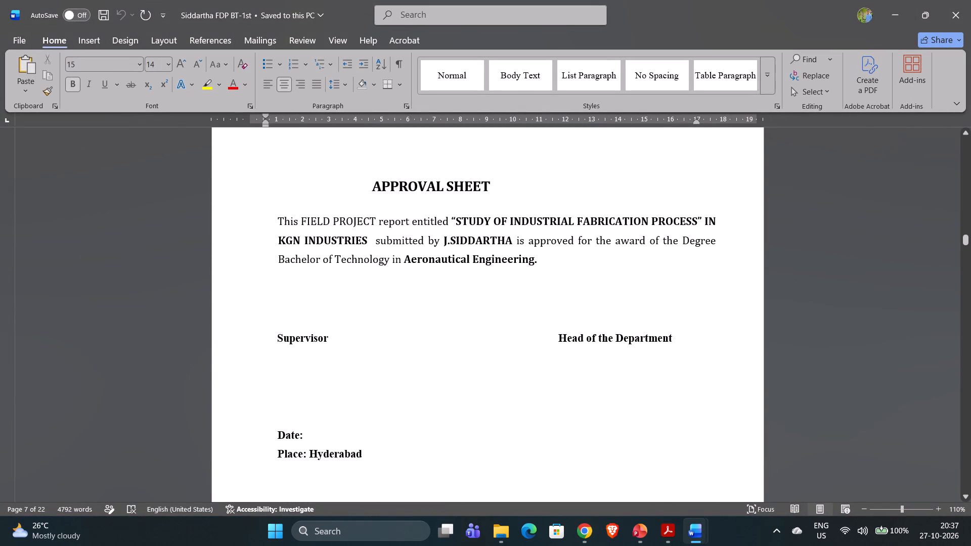
{"action": "left_click_drag", "start_coordinate": [278, 220], "coordinate": [537, 264]}
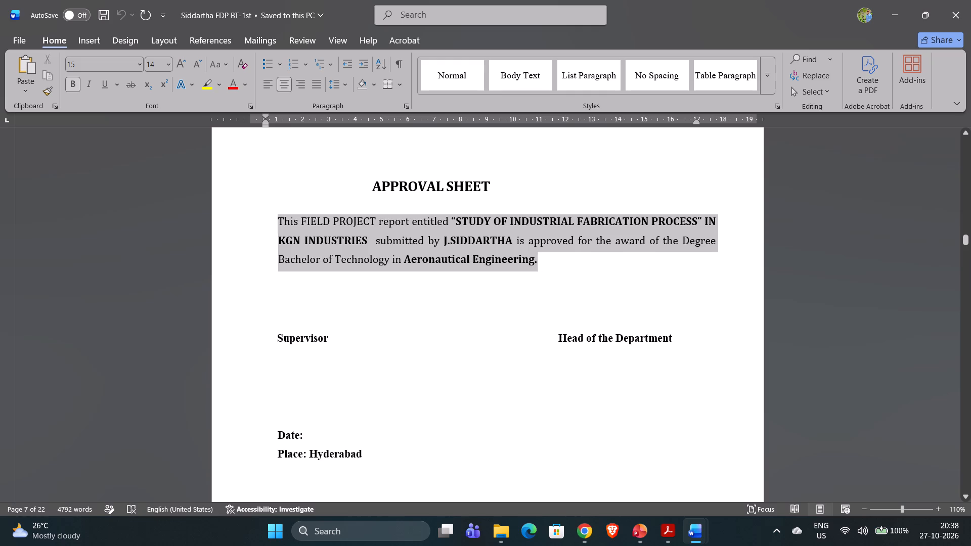
{"action": "left_click_drag", "start_coordinate": [537, 264], "coordinate": [536, 260]}
{"action": "left_click_drag", "start_coordinate": [536, 260], "coordinate": [537, 259]}
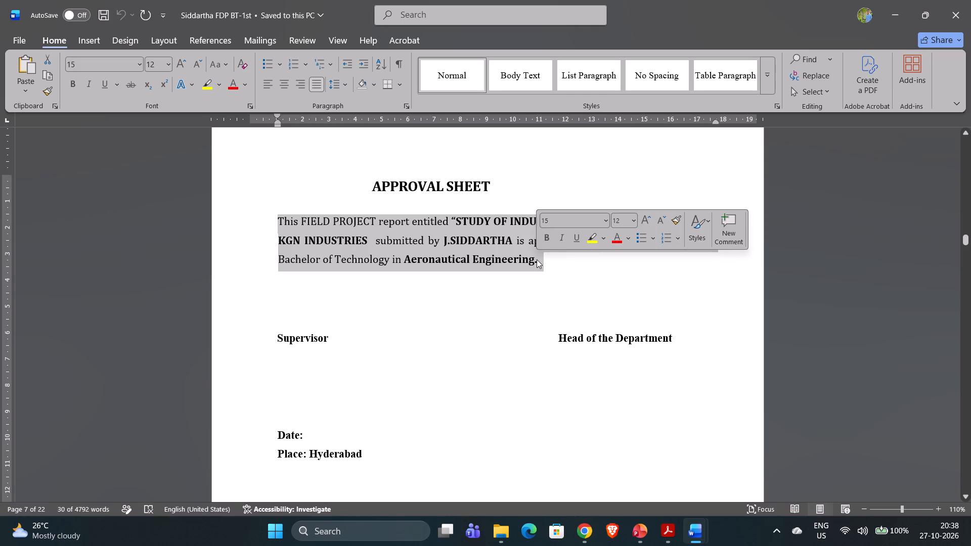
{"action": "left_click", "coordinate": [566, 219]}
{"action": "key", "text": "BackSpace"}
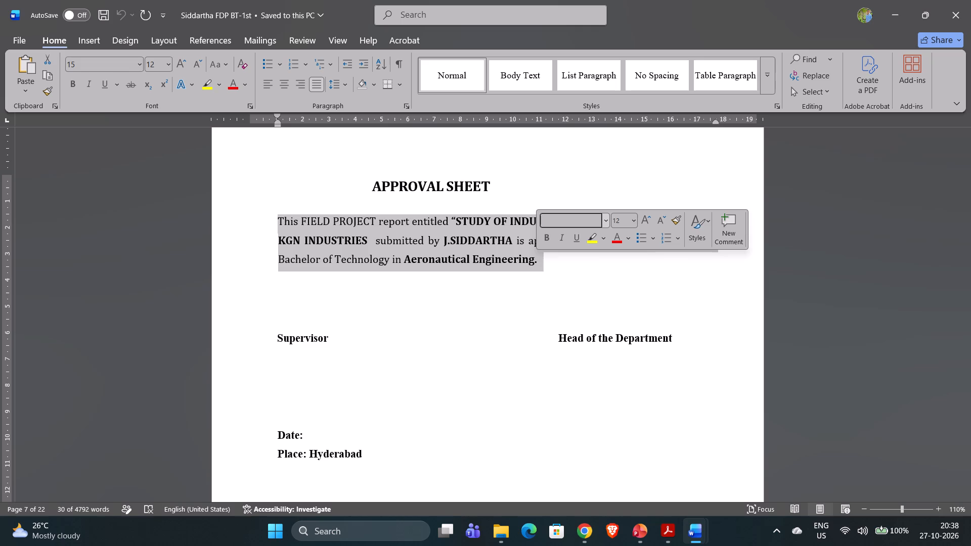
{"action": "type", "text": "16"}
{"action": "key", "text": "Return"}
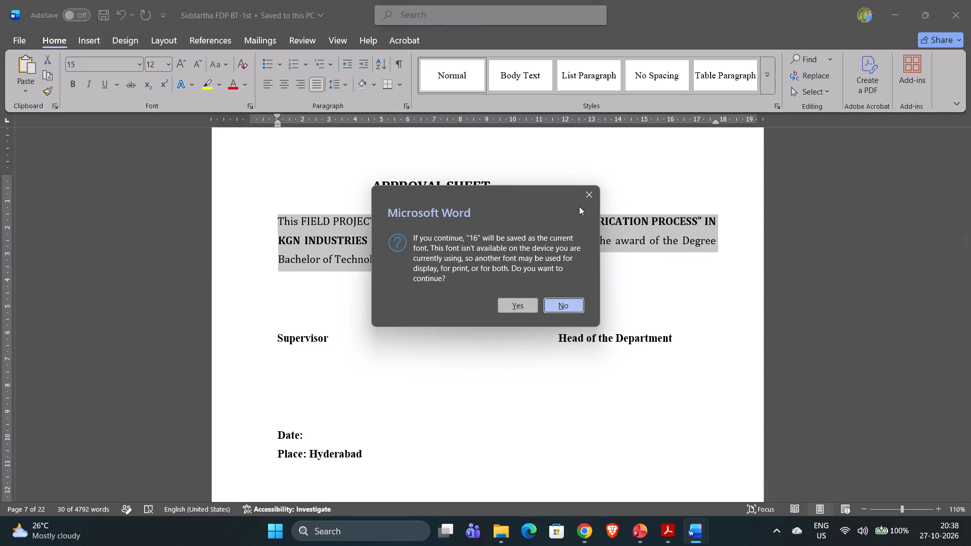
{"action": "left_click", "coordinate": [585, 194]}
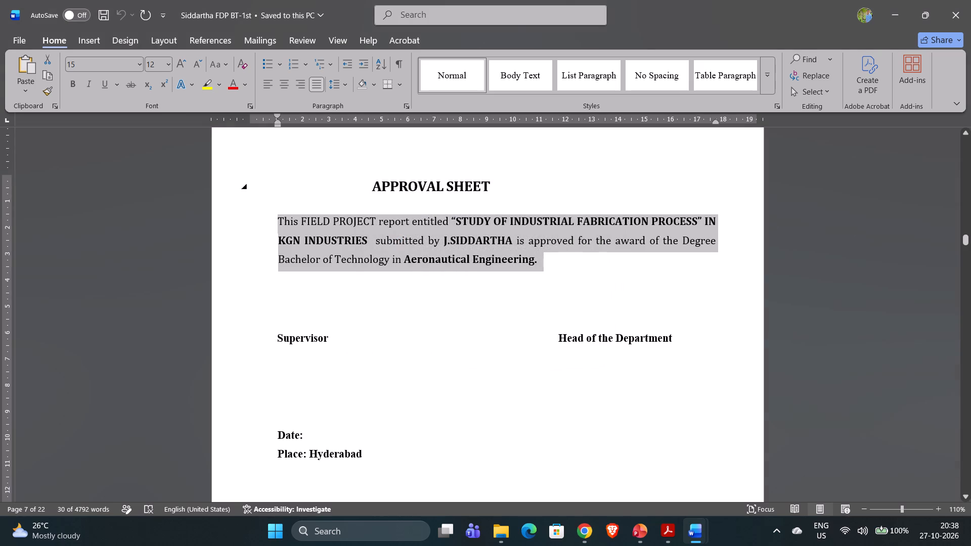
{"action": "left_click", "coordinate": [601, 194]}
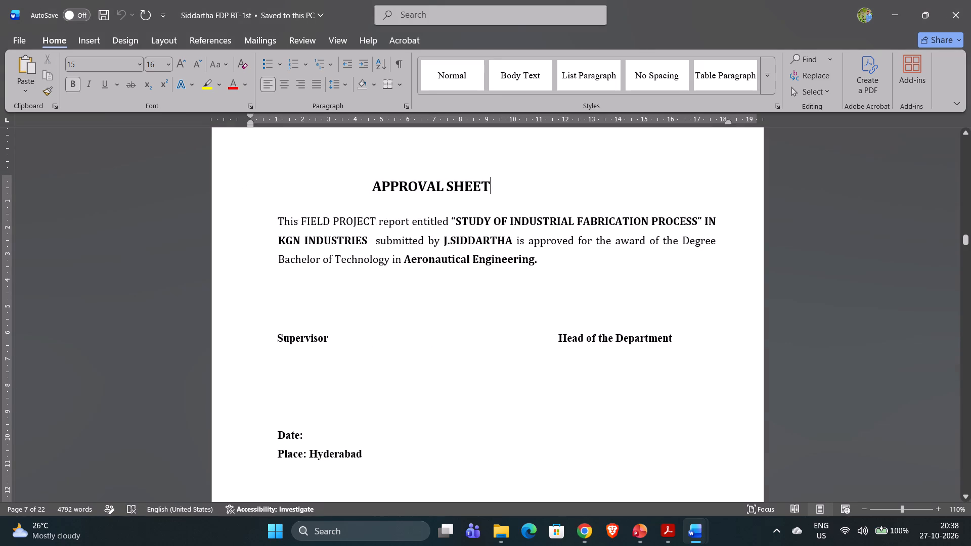
Select the closing paragraph of the Abstract, from "The study further highlighted", to check its font formatting.
{"action": "scroll", "coordinate": [368, 338], "scroll_direction": "down", "scroll_amount": 5}
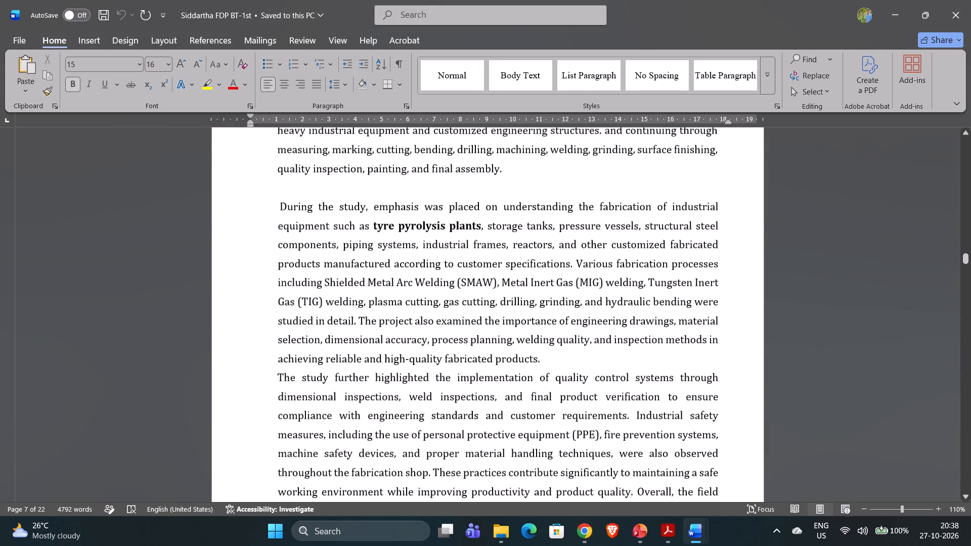
{"action": "scroll", "coordinate": [281, 229], "scroll_direction": "down", "scroll_amount": 1}
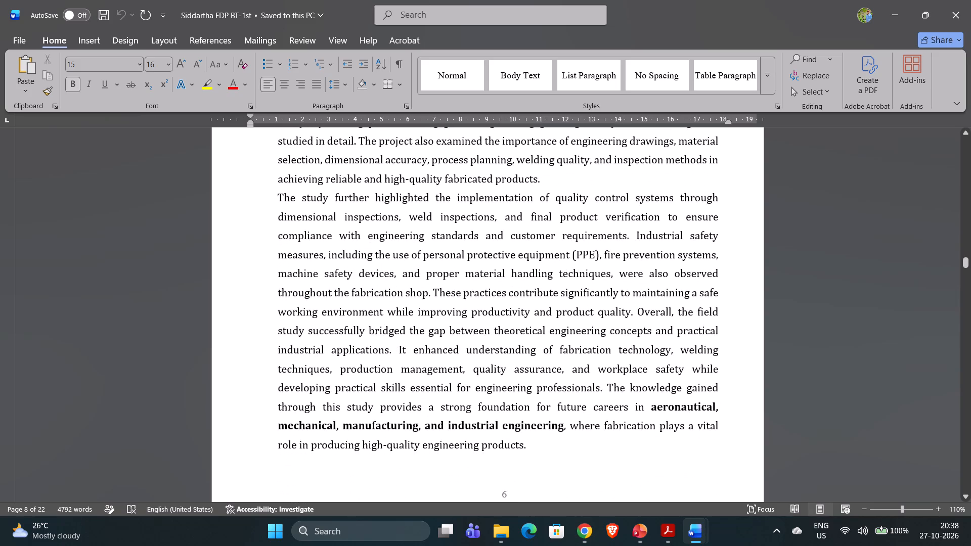
{"action": "left_click_drag", "start_coordinate": [278, 194], "coordinate": [554, 545]}
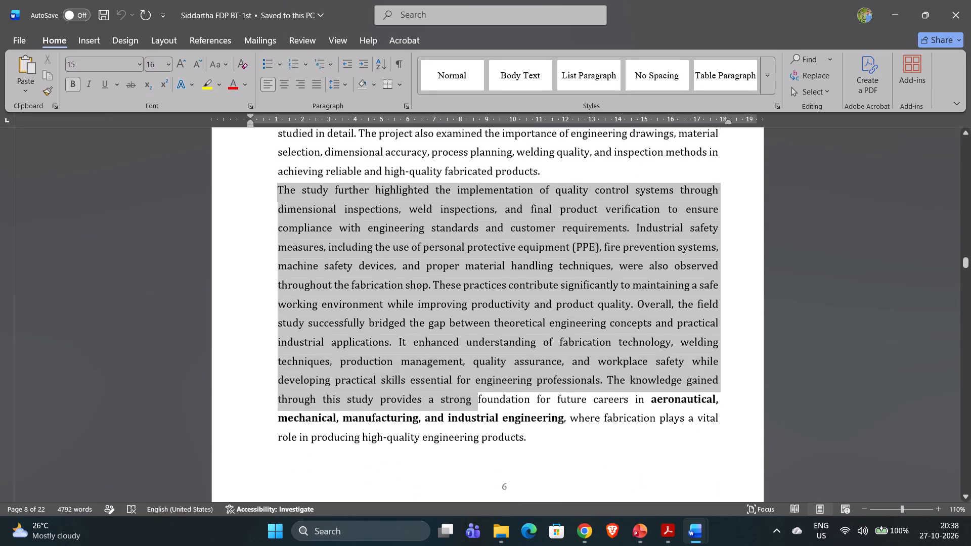
{"action": "left_click_drag", "start_coordinate": [554, 545], "coordinate": [531, 159]}
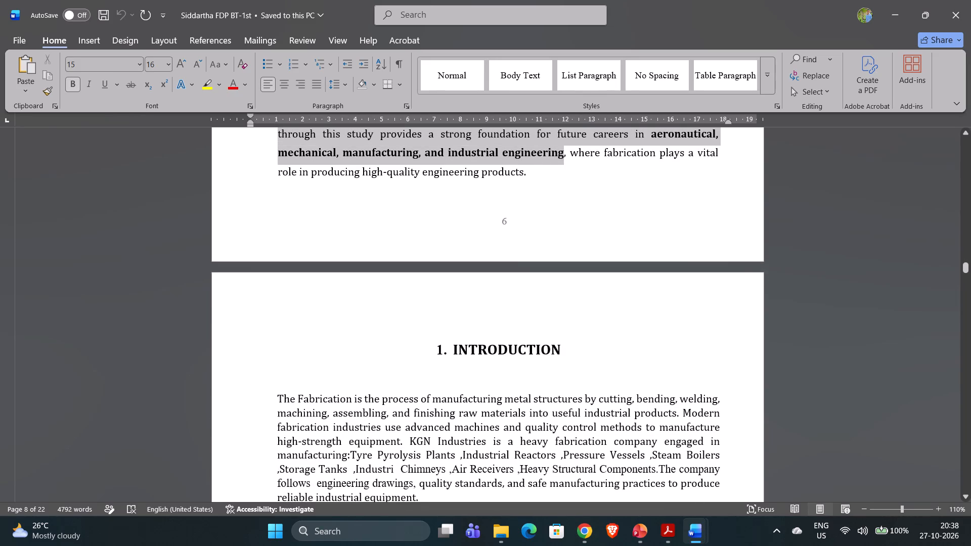
{"action": "left_click_drag", "start_coordinate": [531, 159], "coordinate": [527, 171]}
{"action": "left_click", "coordinate": [579, 231]}
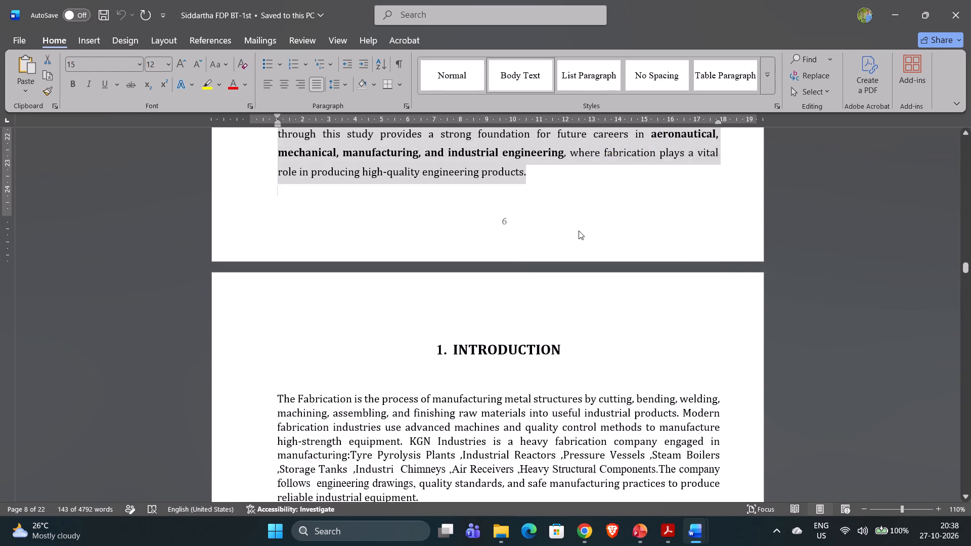
{"action": "scroll", "coordinate": [579, 231], "scroll_direction": "down", "scroll_amount": 1}
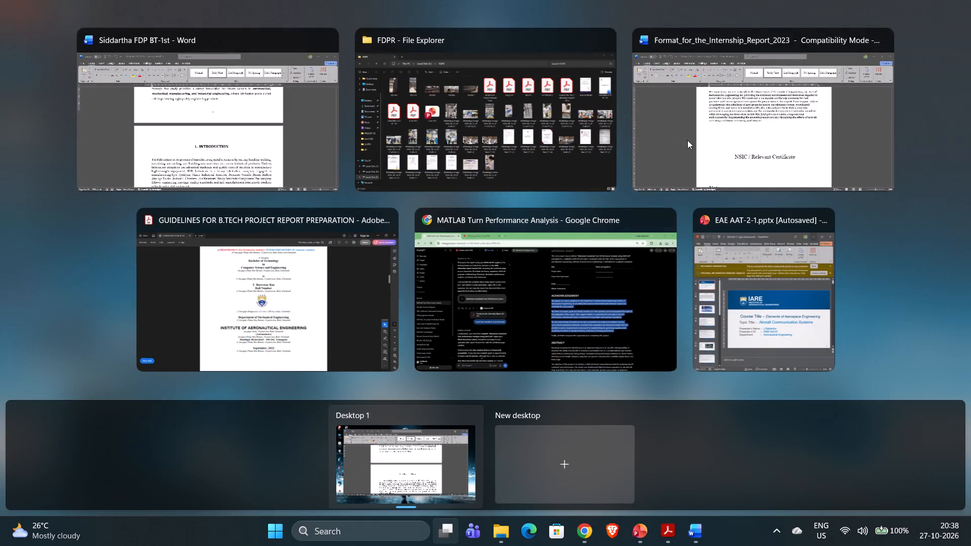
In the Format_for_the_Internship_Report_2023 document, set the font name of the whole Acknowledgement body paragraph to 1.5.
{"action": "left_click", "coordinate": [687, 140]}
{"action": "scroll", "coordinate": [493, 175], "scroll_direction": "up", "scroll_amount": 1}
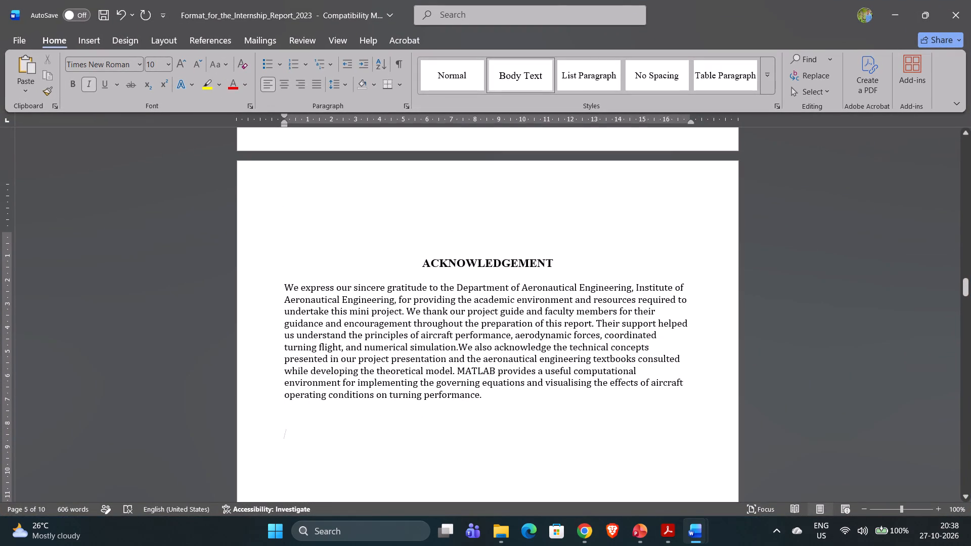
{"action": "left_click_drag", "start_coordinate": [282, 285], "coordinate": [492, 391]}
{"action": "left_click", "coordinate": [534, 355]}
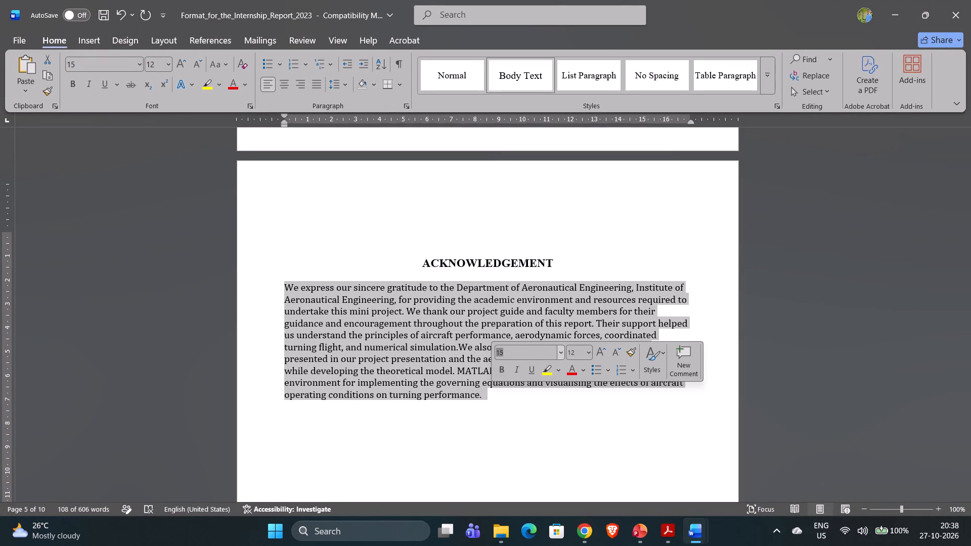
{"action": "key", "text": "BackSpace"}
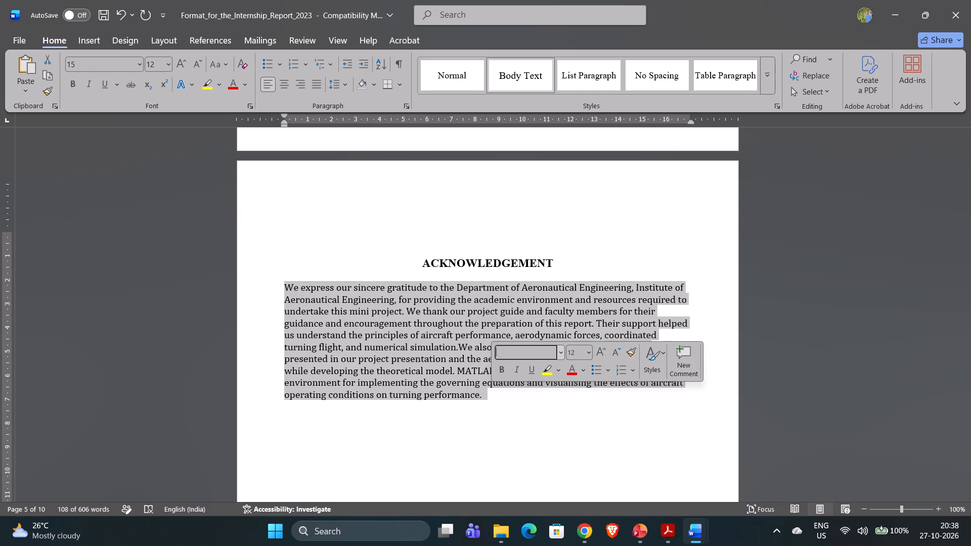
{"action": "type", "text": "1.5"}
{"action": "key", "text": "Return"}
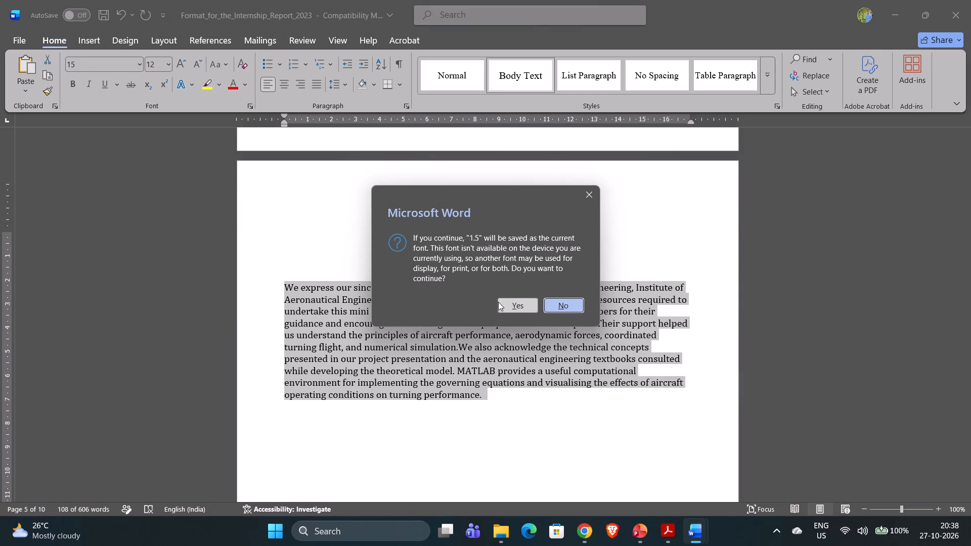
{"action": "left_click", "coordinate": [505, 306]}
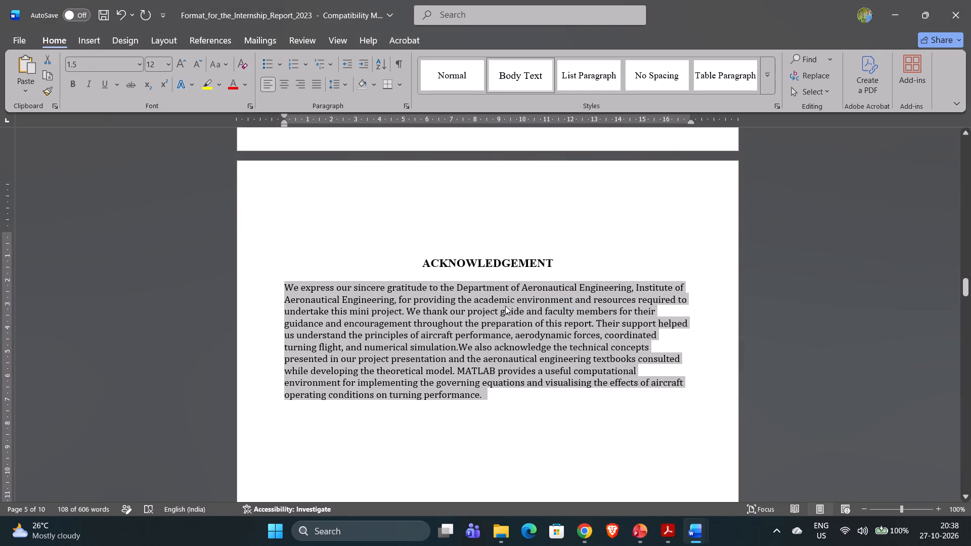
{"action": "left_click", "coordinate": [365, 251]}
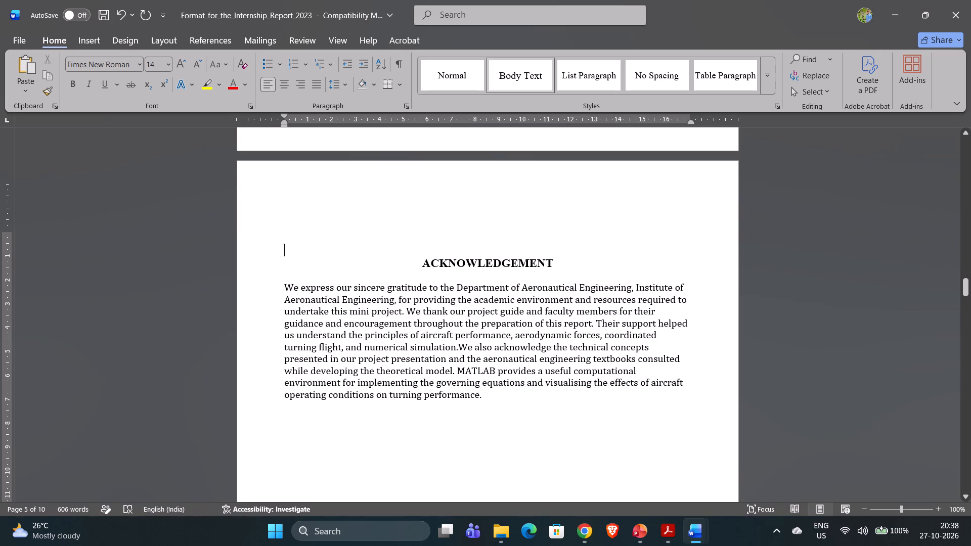
Set the font name of the Acknowledgement body text to 15, leaving out its final full stop.
{"action": "left_click_drag", "start_coordinate": [285, 282], "coordinate": [488, 389]}
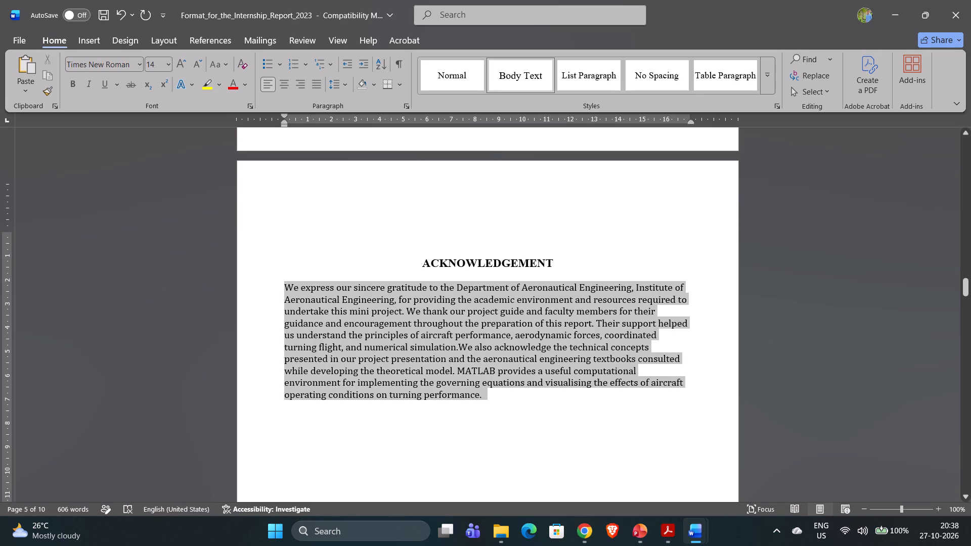
{"action": "left_click_drag", "start_coordinate": [488, 389], "coordinate": [478, 391]}
{"action": "left_click", "coordinate": [513, 349]}
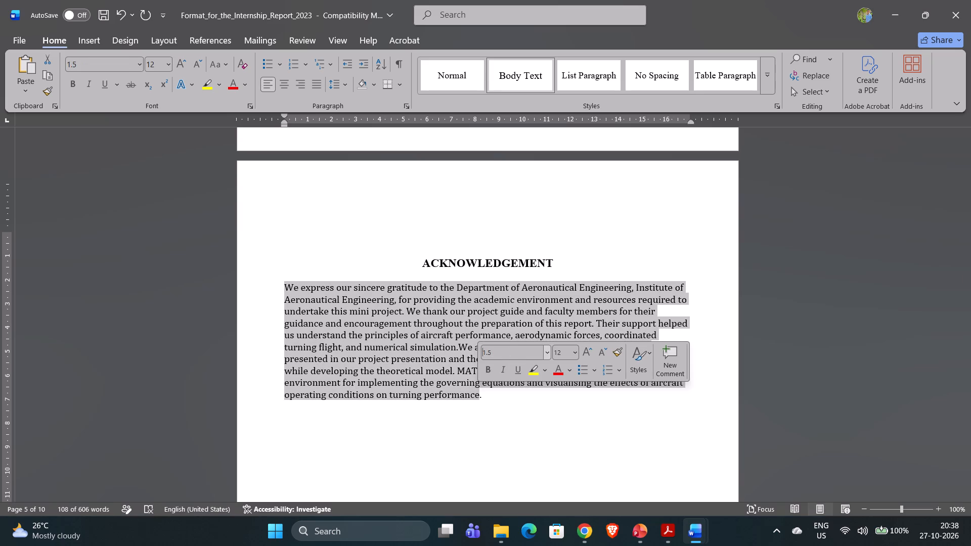
{"action": "key", "text": "BackSpace"}
{"action": "type", "text": "15"}
{"action": "key", "text": "Return"}
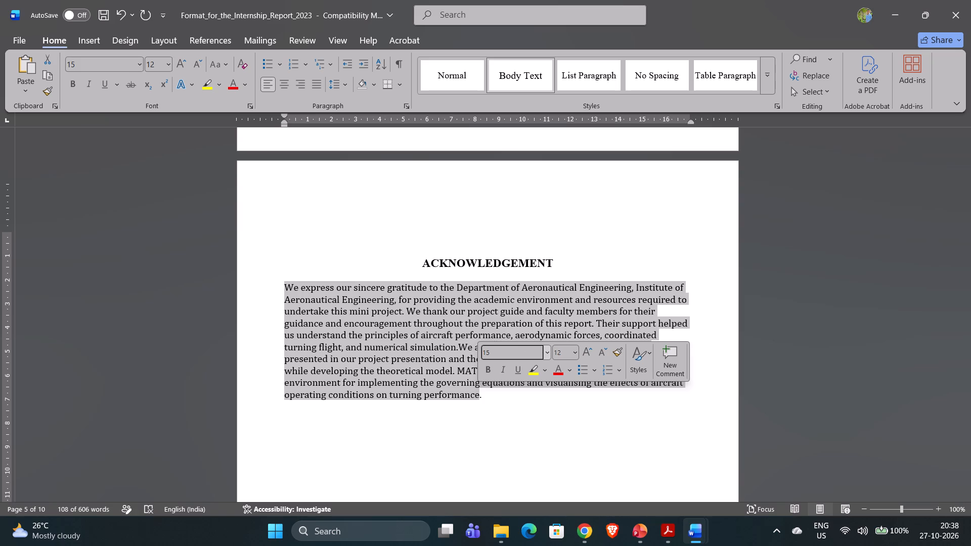
{"action": "left_click", "coordinate": [524, 349]}
{"action": "key", "text": "Return"}
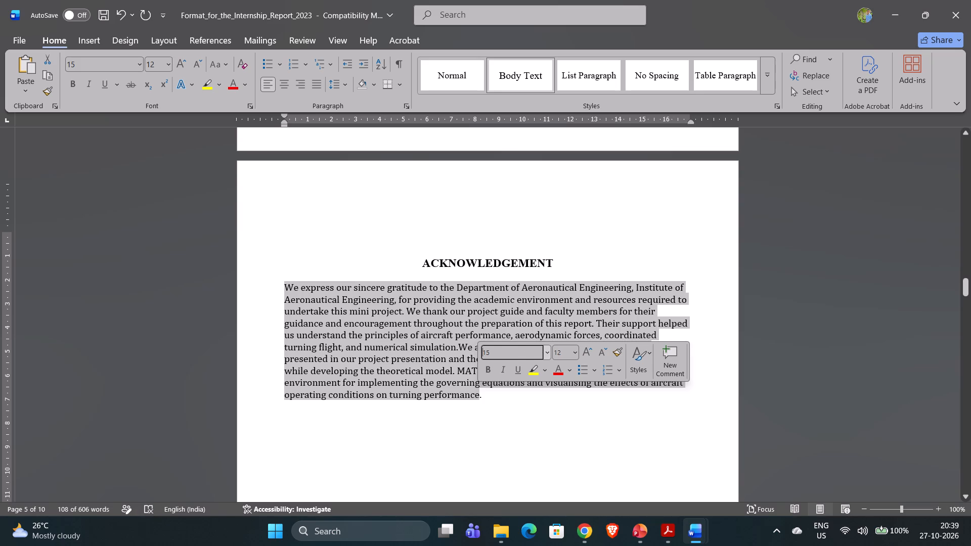
{"action": "left_click", "coordinate": [503, 398]}
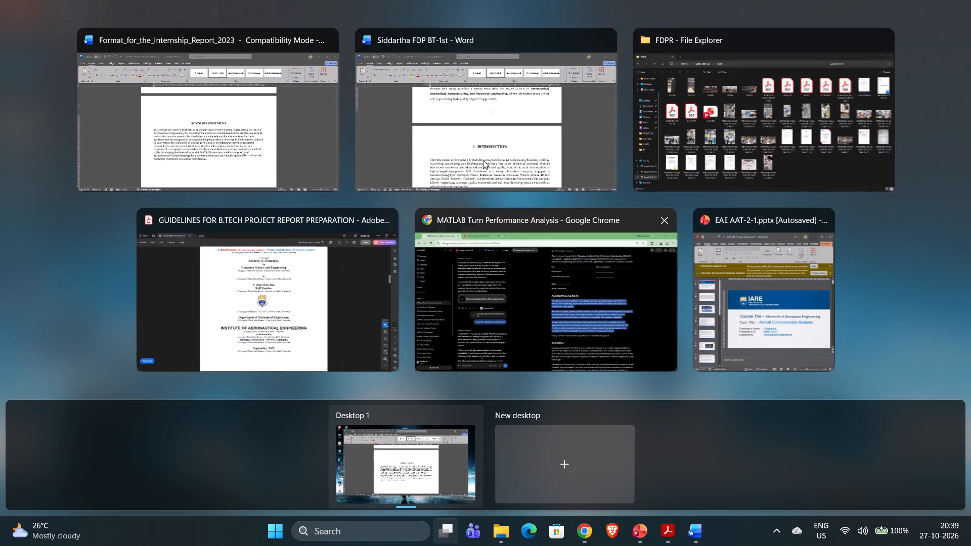
Look at the end of the Abstract in the earlier field project report again and return to the internship report document.
{"action": "left_click", "coordinate": [268, 97]}
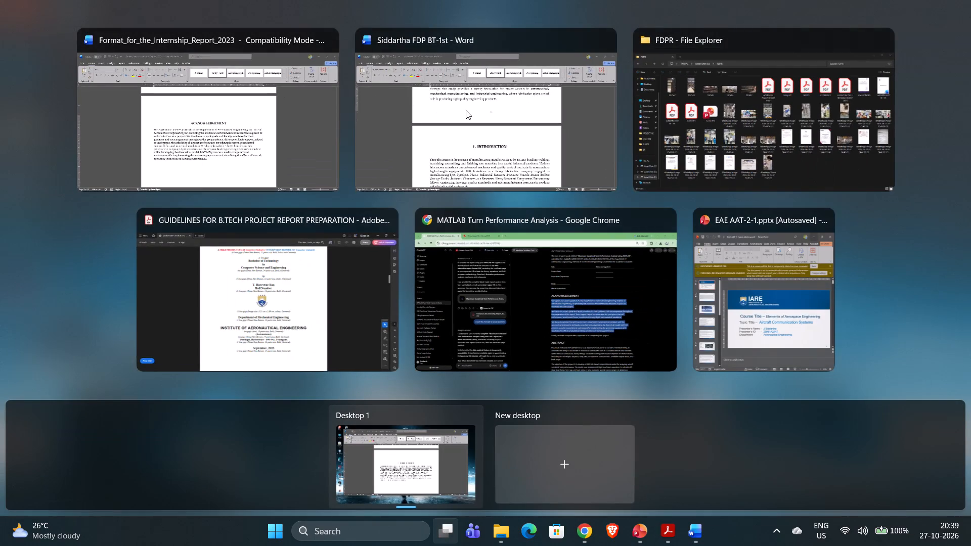
{"action": "left_click", "coordinate": [466, 110]}
{"action": "scroll", "coordinate": [416, 222], "scroll_direction": "up", "scroll_amount": 1}
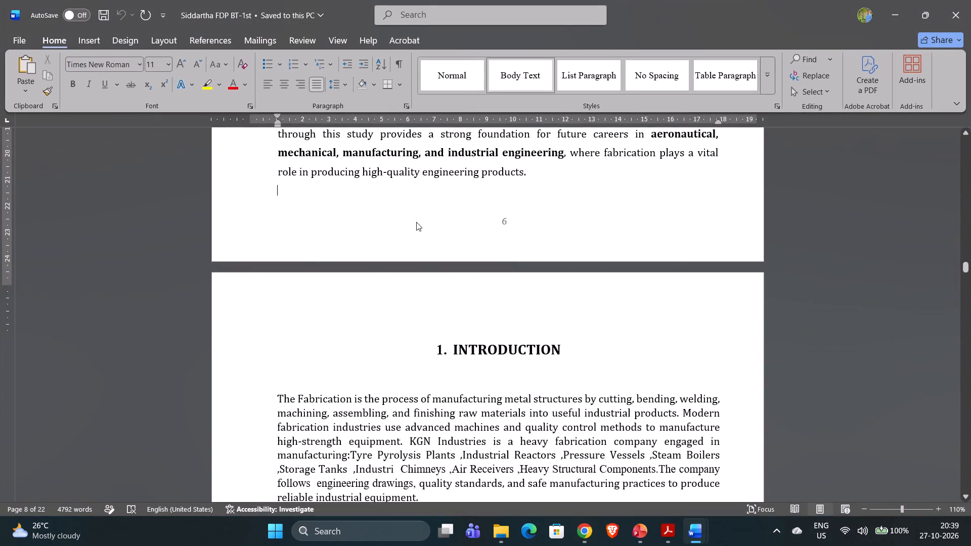
{"action": "scroll", "coordinate": [416, 222], "scroll_direction": "up", "scroll_amount": 3}
{"action": "left_click", "coordinate": [488, 164]}
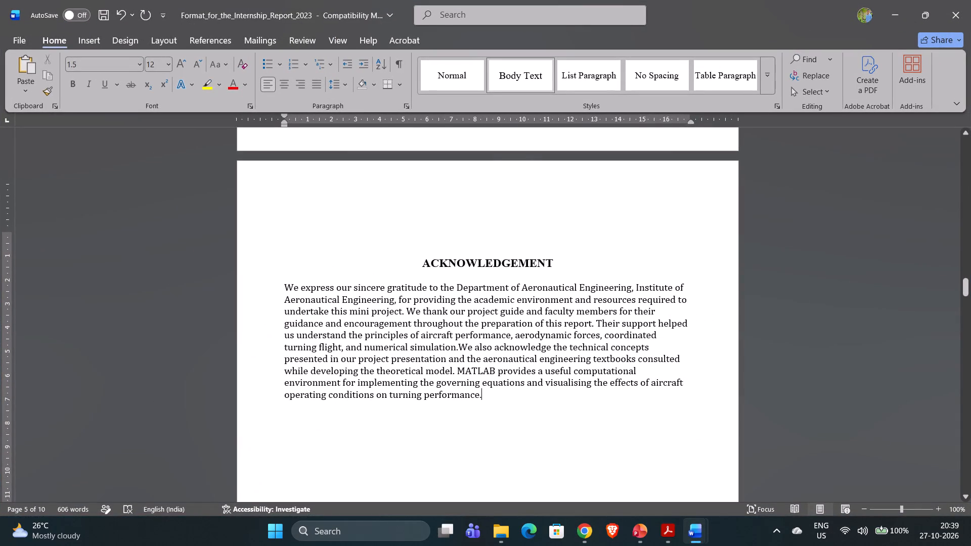
Insert a paragraph break in the Acknowledgement text after "faculty members for their".
{"action": "left_click", "coordinate": [659, 315]}
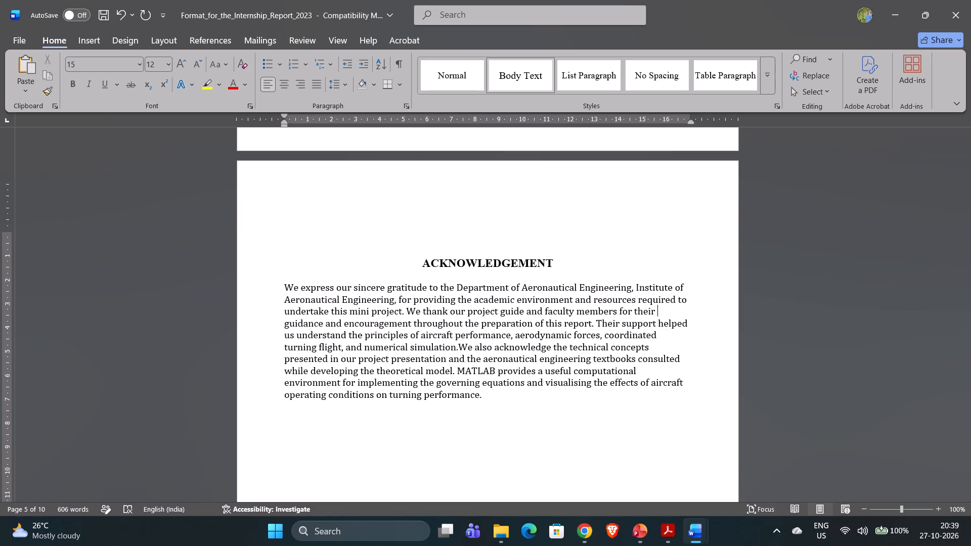
{"action": "key", "text": "Return"}
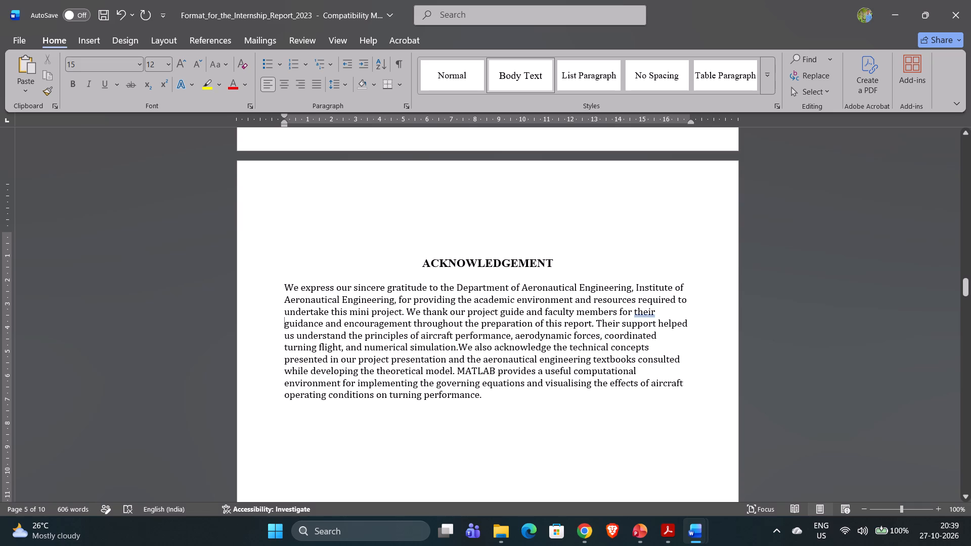
{"action": "left_click", "coordinate": [599, 271]}
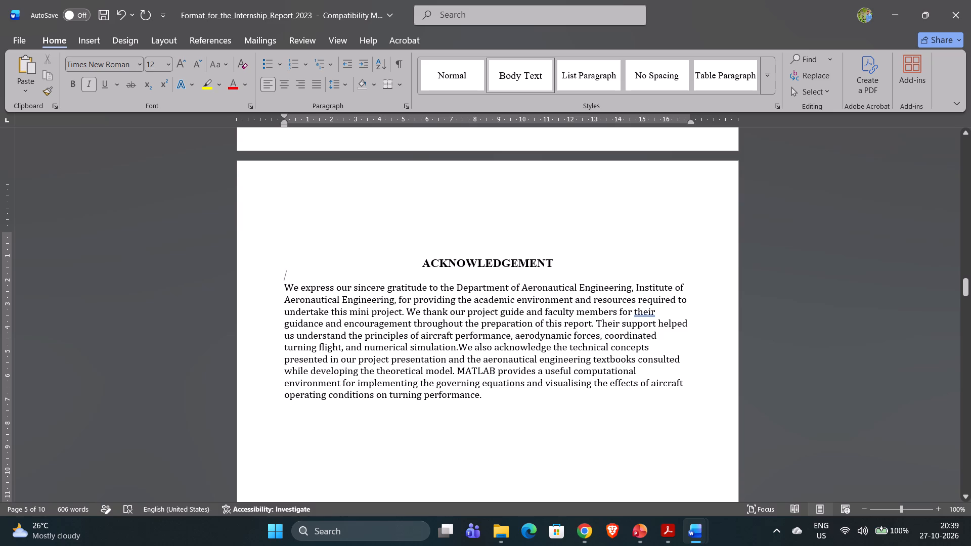
Delete the word "their" and the space before it, after "faculty members for" in the Acknowledgement text.
{"action": "left_click_drag", "start_coordinate": [634, 312], "coordinate": [656, 314]}
{"action": "key", "text": "BackSpace"}
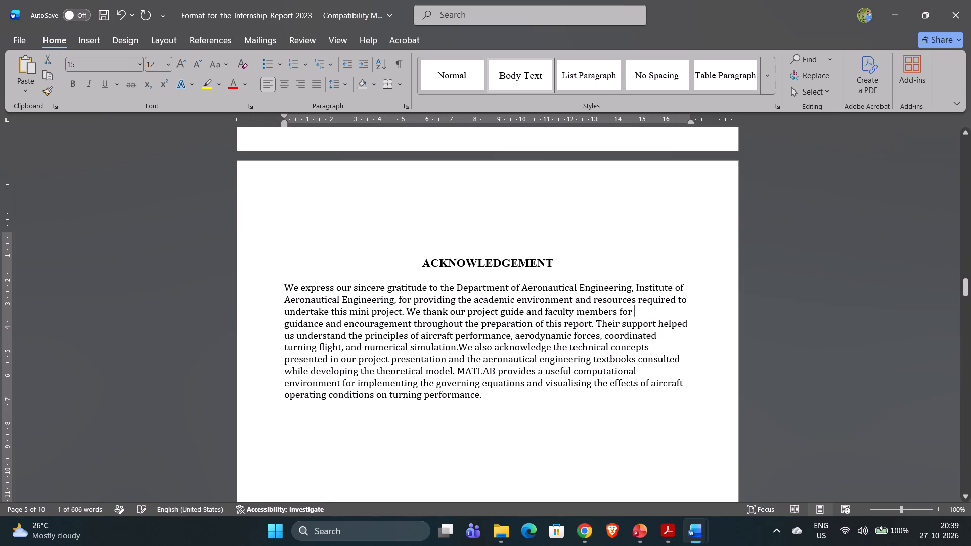
{"action": "key", "text": "BackSpace"}
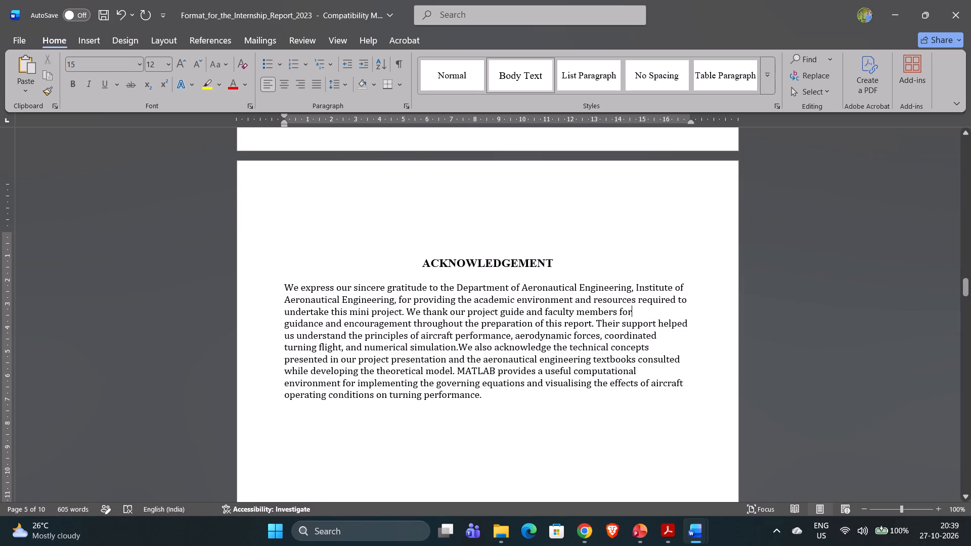
Join "guidance" directly to "for" and "understand" directly to "us" in the Acknowledgement paragraph.
{"action": "left_click", "coordinate": [285, 327]}
{"action": "key", "text": "BackSpace"}
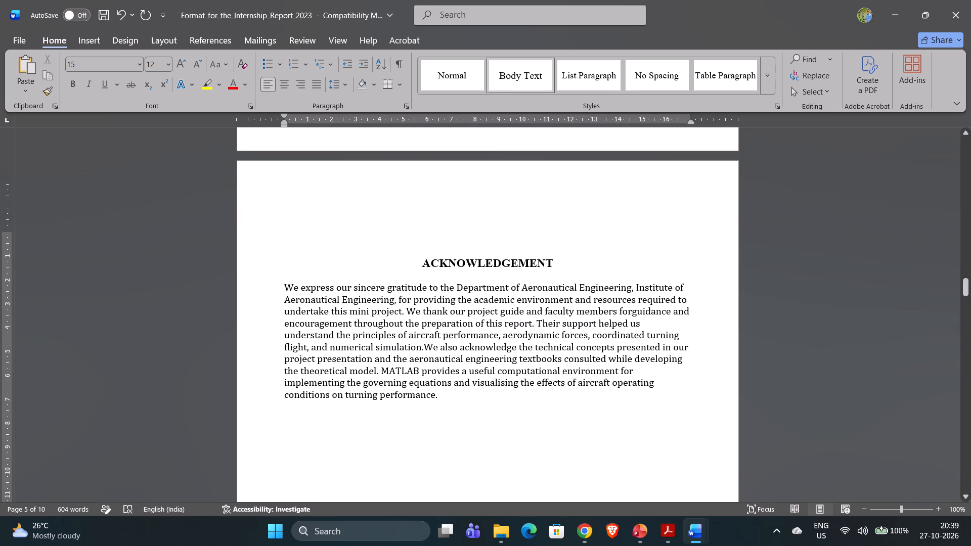
{"action": "left_click", "coordinate": [282, 337]}
{"action": "key", "text": "BackSpace"}
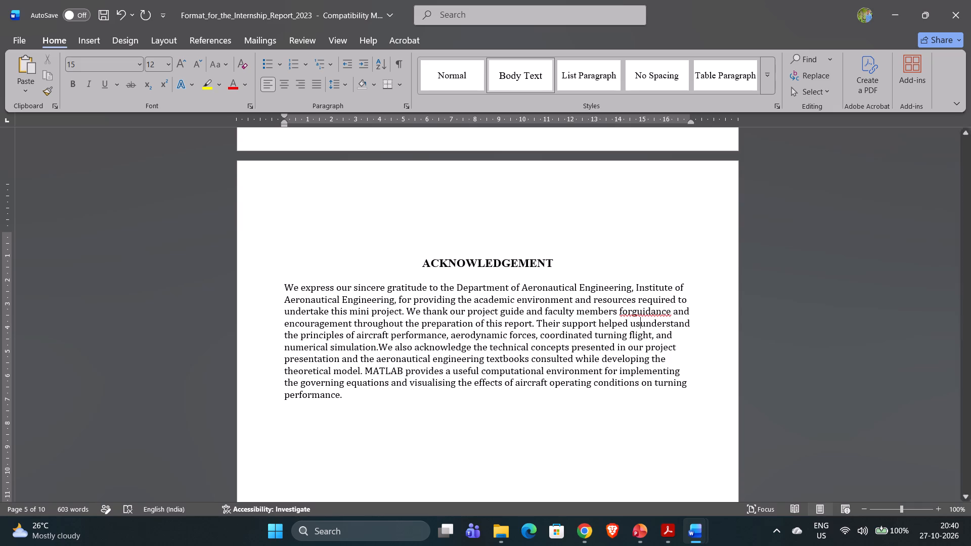
Ignore all spelling flags for "forguidance" and "usunderstand", and ignore the grammar flag on "simulation.We" once.
{"action": "left_click", "coordinate": [643, 315]}
{"action": "right_click", "coordinate": [643, 315]}
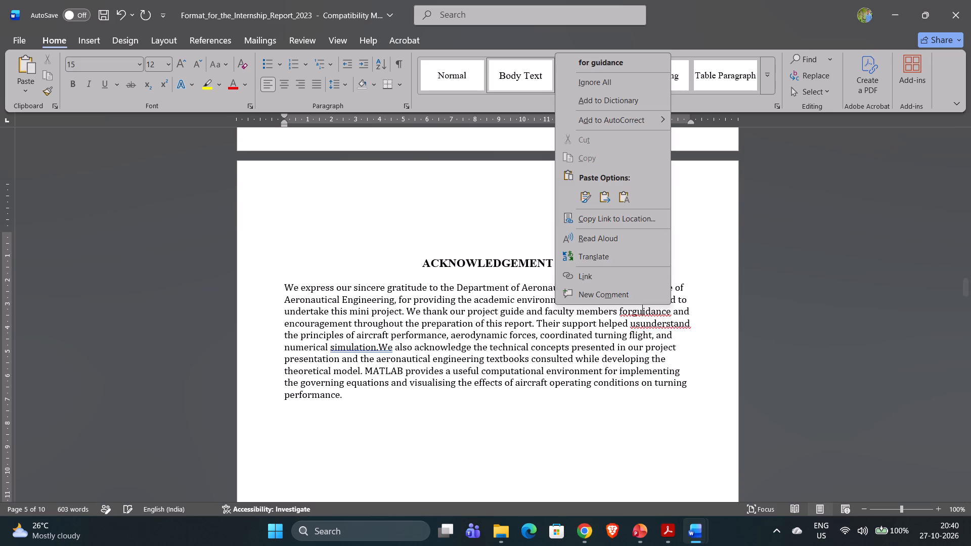
{"action": "left_click", "coordinate": [586, 78]}
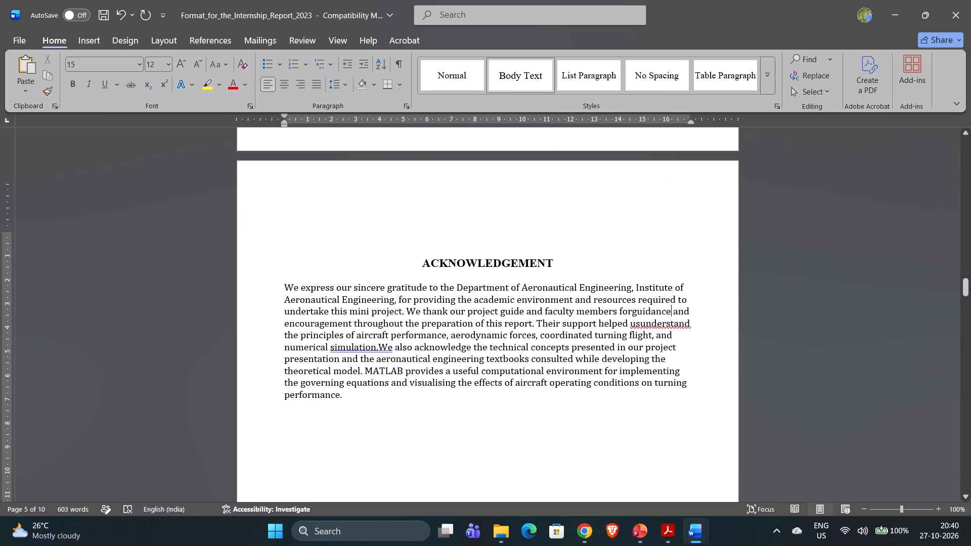
{"action": "left_click", "coordinate": [648, 327]}
{"action": "right_click", "coordinate": [648, 327]}
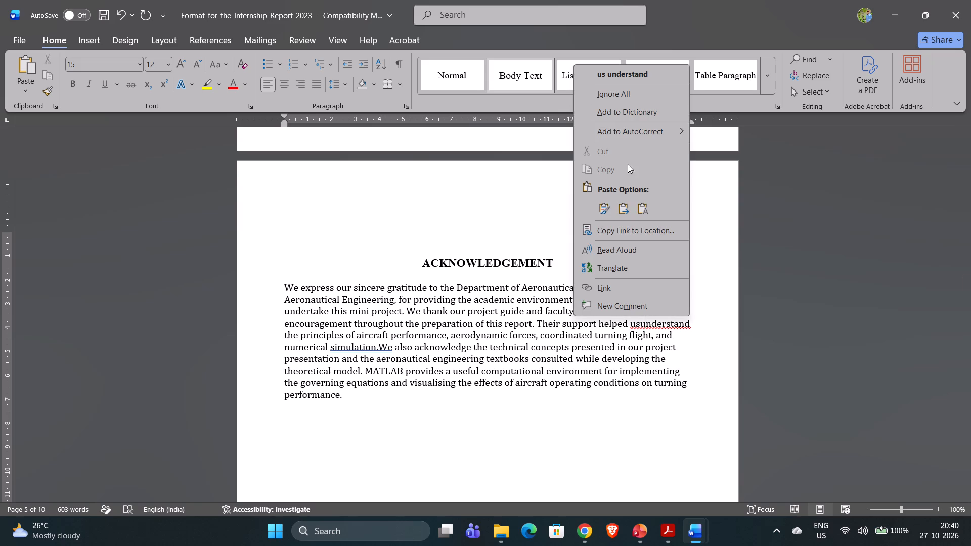
{"action": "left_click", "coordinate": [623, 99]}
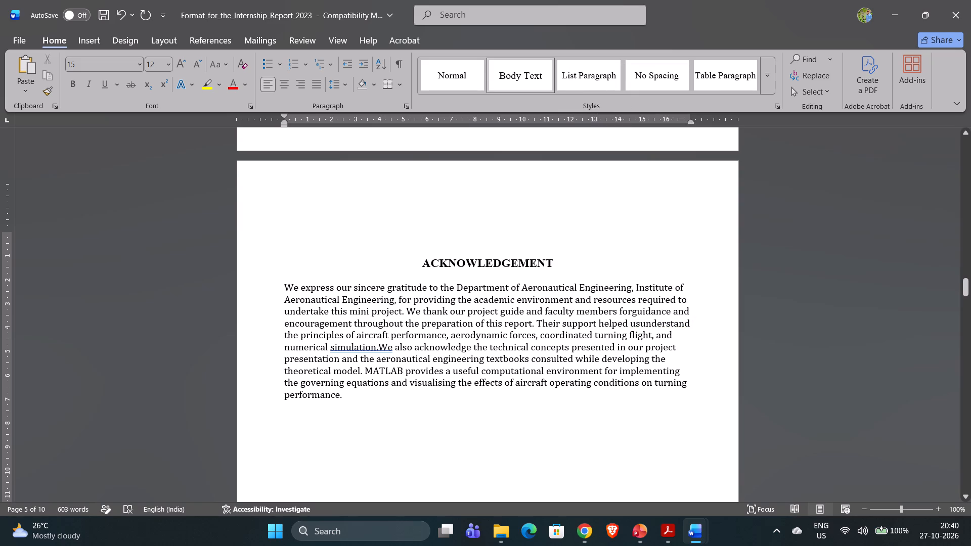
{"action": "left_click", "coordinate": [348, 351]}
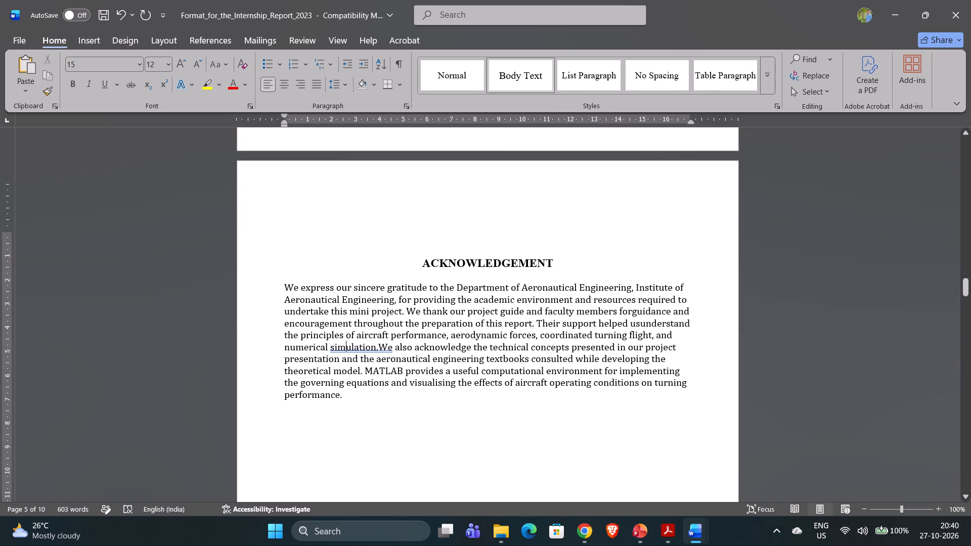
{"action": "right_click", "coordinate": [348, 351]}
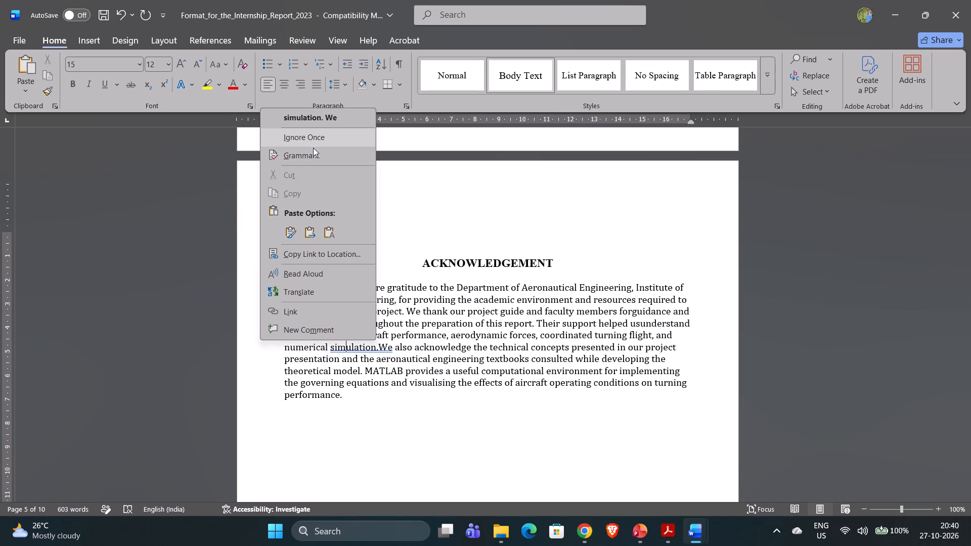
{"action": "left_click", "coordinate": [313, 144]}
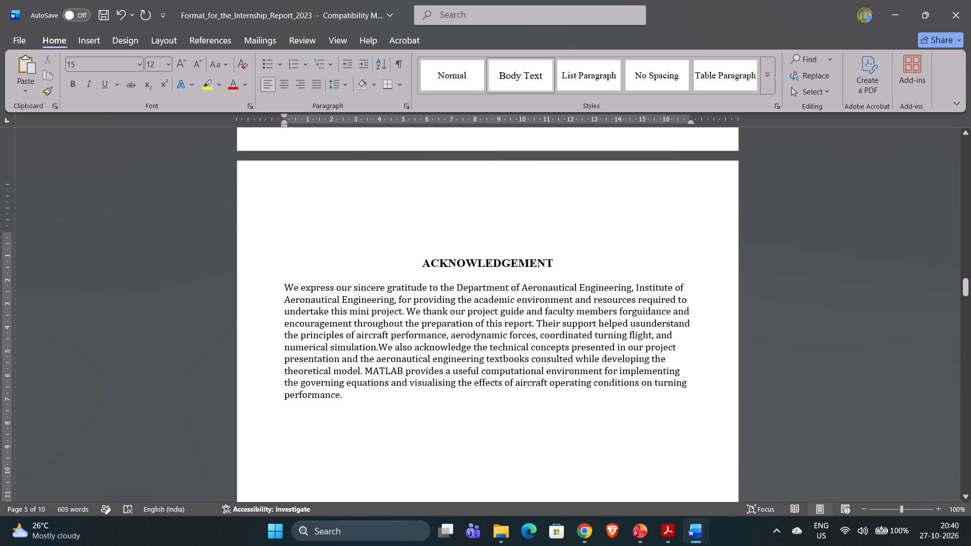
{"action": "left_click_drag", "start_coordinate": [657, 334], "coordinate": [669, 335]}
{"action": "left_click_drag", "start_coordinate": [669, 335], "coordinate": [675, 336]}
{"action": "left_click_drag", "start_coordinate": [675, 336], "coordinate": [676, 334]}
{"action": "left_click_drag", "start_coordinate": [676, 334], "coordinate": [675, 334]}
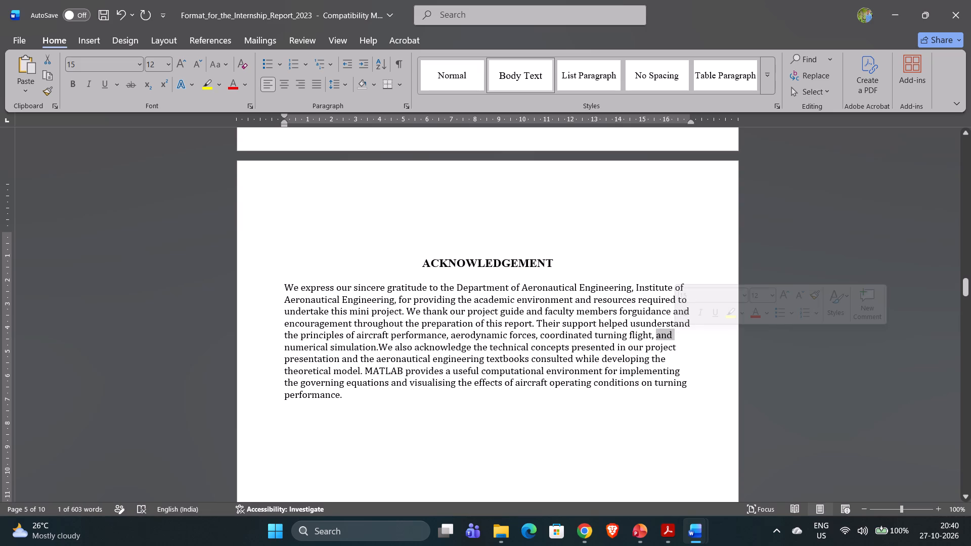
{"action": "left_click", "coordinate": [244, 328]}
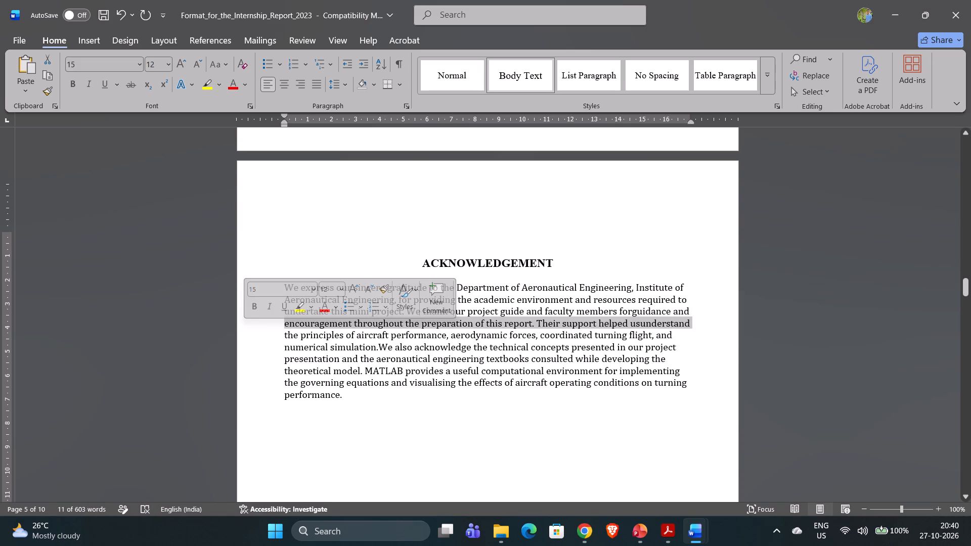
Insert the word "or" before "and numerical simulation" in the Acknowledgement text.
{"action": "left_click", "coordinate": [657, 335]}
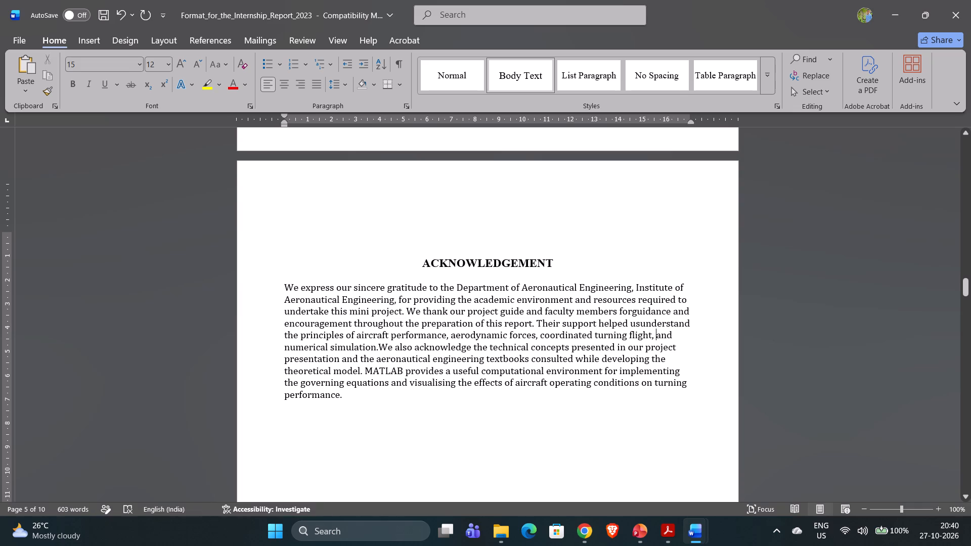
{"action": "key", "text": "j"}
{"action": "key", "text": "BackSpace"}
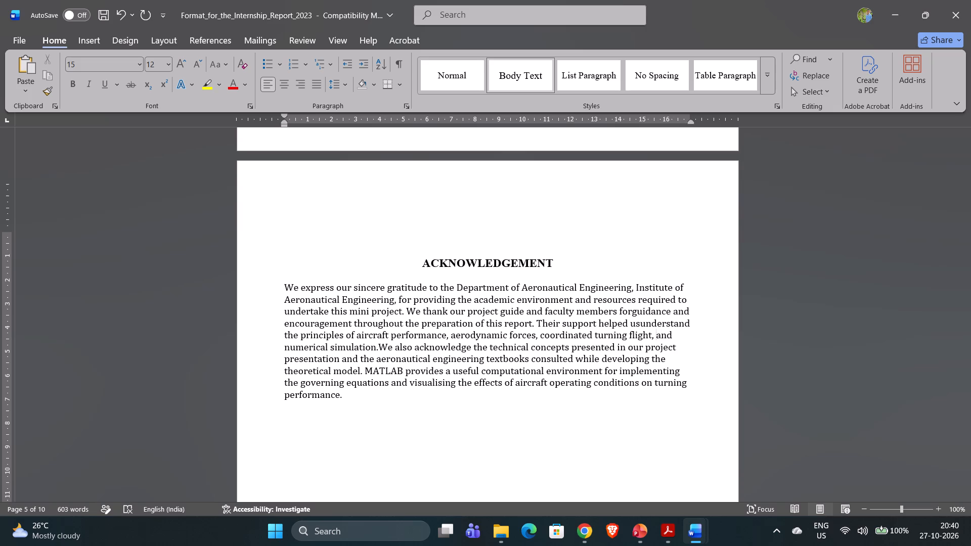
{"action": "type", "text": "or"}
{"action": "key", "text": "space"}
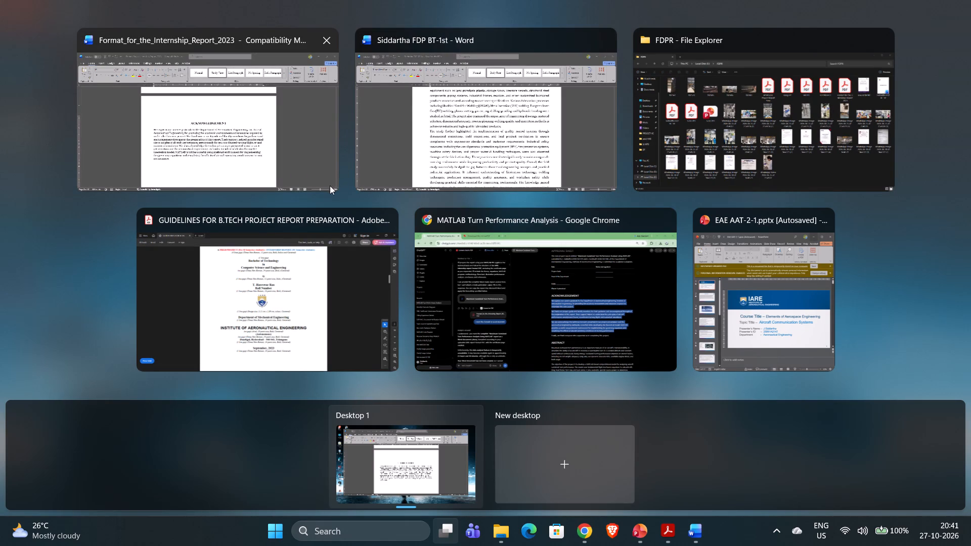
{"action": "left_click", "coordinate": [303, 146]}
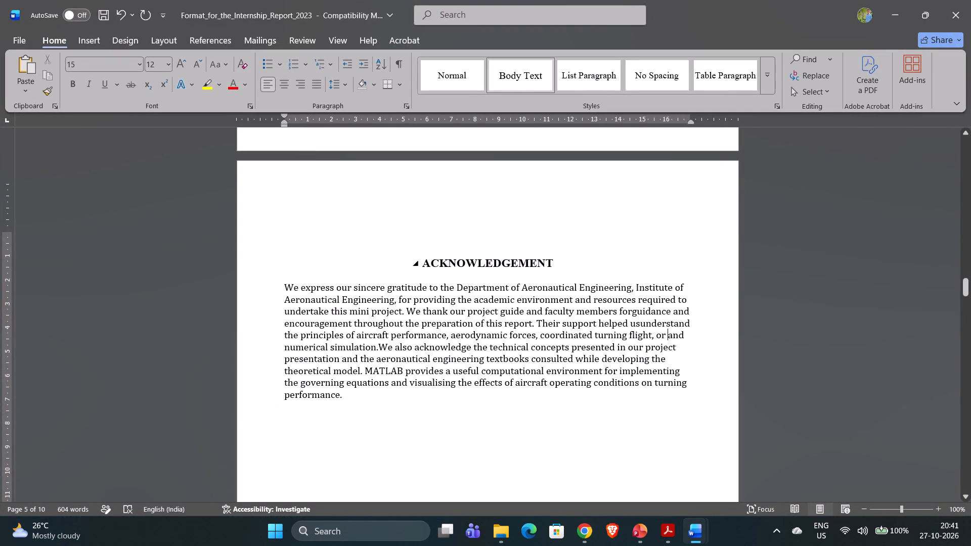
Set the font name of the whole Acknowledgement body paragraph to 15.
{"action": "left_click_drag", "start_coordinate": [422, 261], "coordinate": [542, 273]}
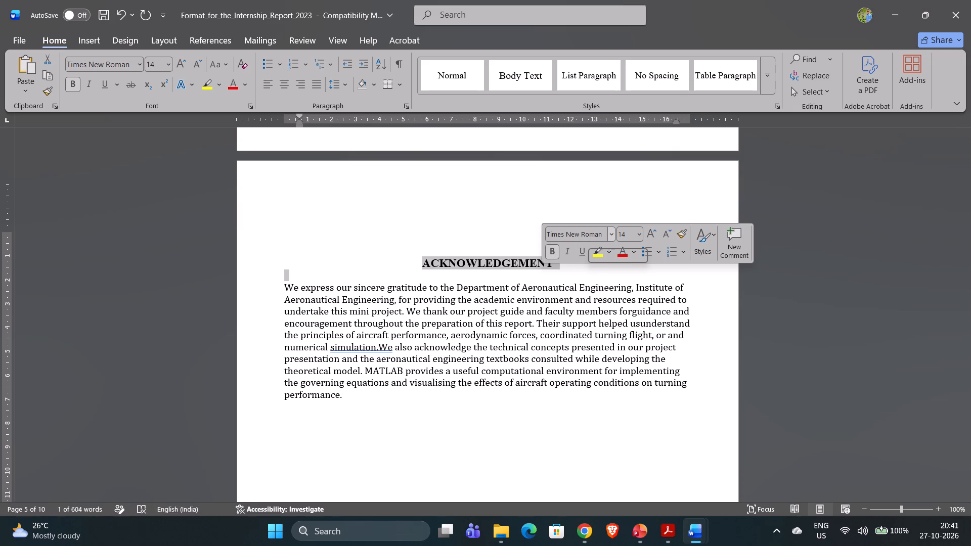
{"action": "left_click", "coordinate": [340, 245]}
{"action": "left_click_drag", "start_coordinate": [283, 283], "coordinate": [350, 391]}
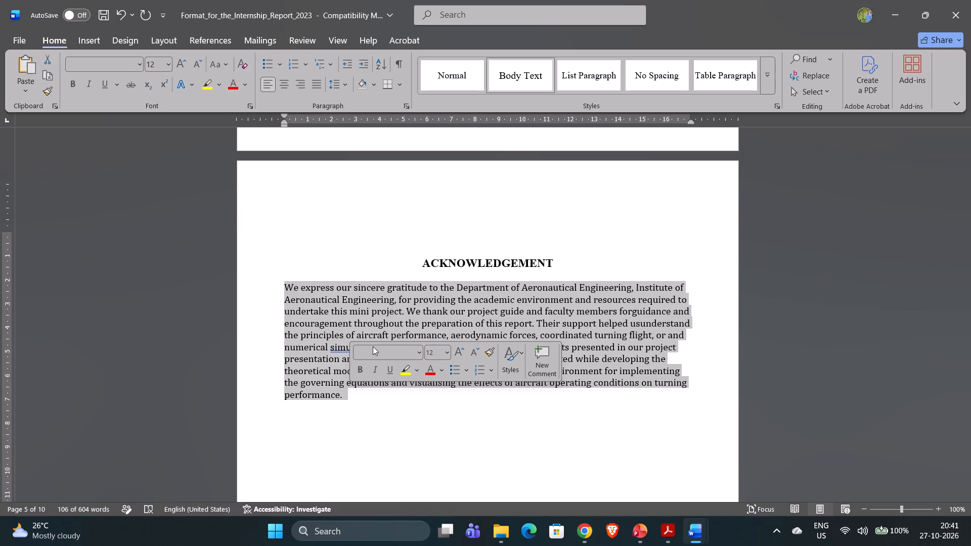
{"action": "left_click", "coordinate": [373, 354]}
{"action": "type", "text": "15"}
{"action": "key", "text": "Return"}
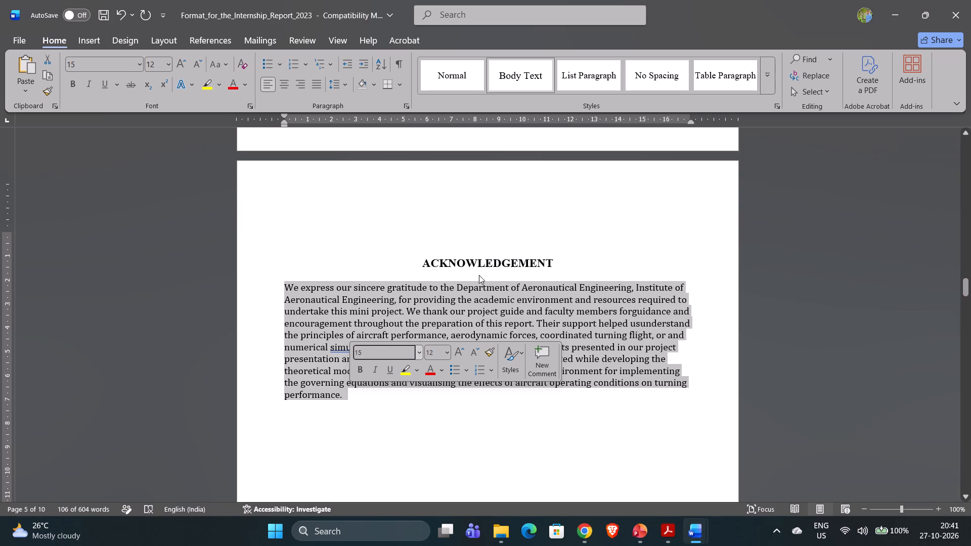
{"action": "left_click", "coordinate": [616, 233]}
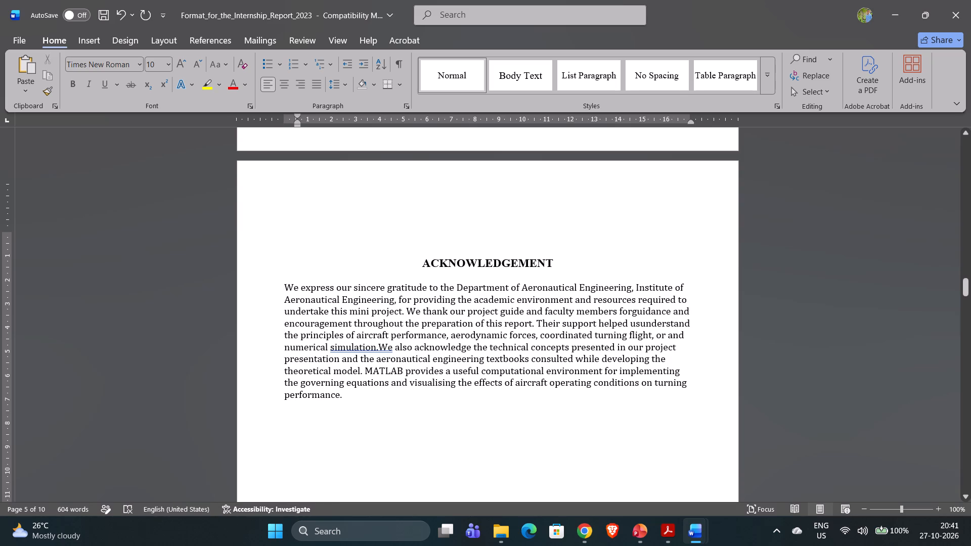
Ignore the grammar flag on "simulation.We" in the Acknowledgement text once more.
{"action": "left_click", "coordinate": [356, 352]}
{"action": "right_click", "coordinate": [356, 352]}
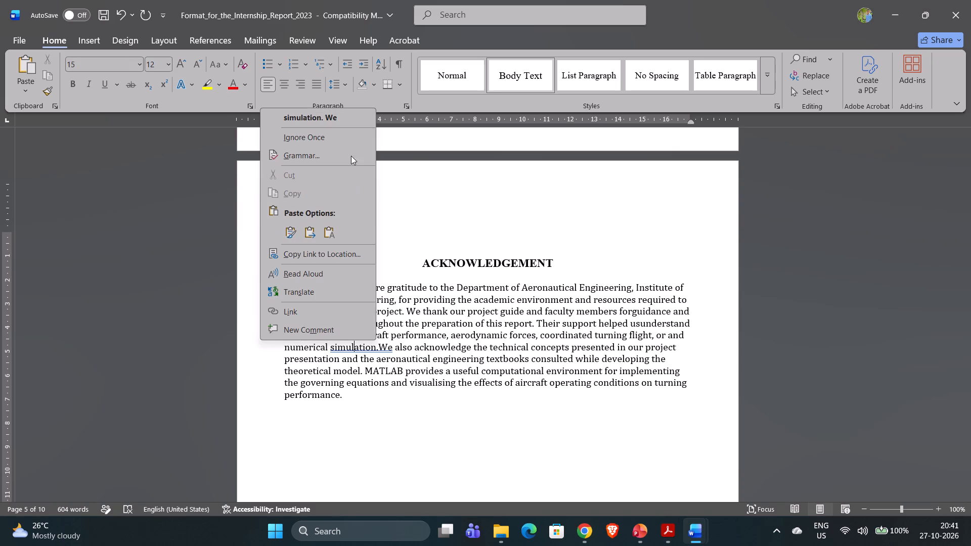
{"action": "left_click", "coordinate": [336, 132]}
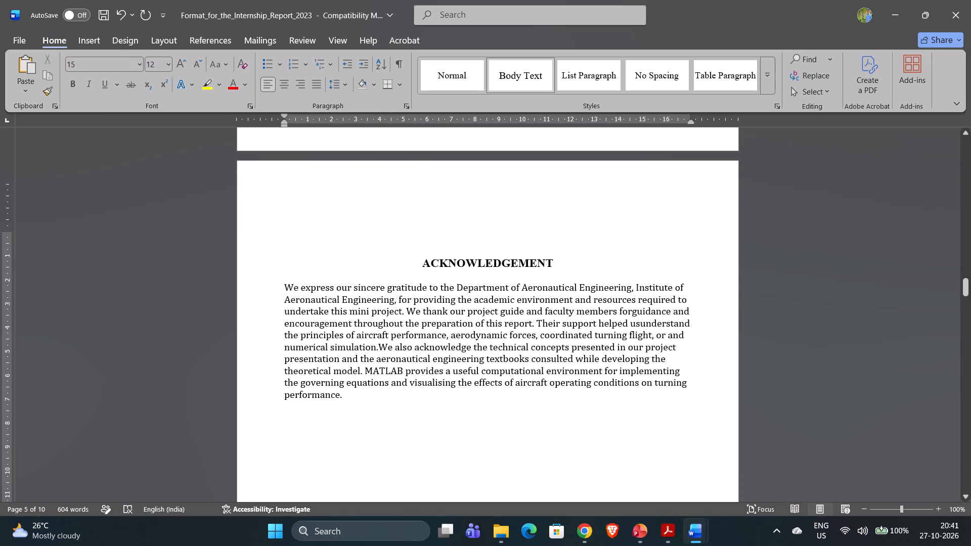
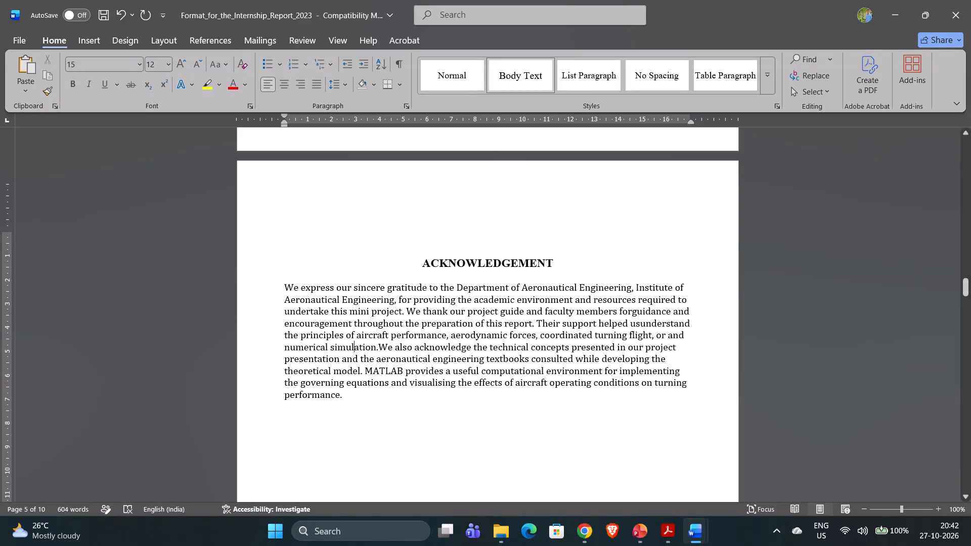
Select the whole Acknowledgement body paragraph for formatting.
{"action": "left_click_drag", "start_coordinate": [284, 285], "coordinate": [353, 412]}
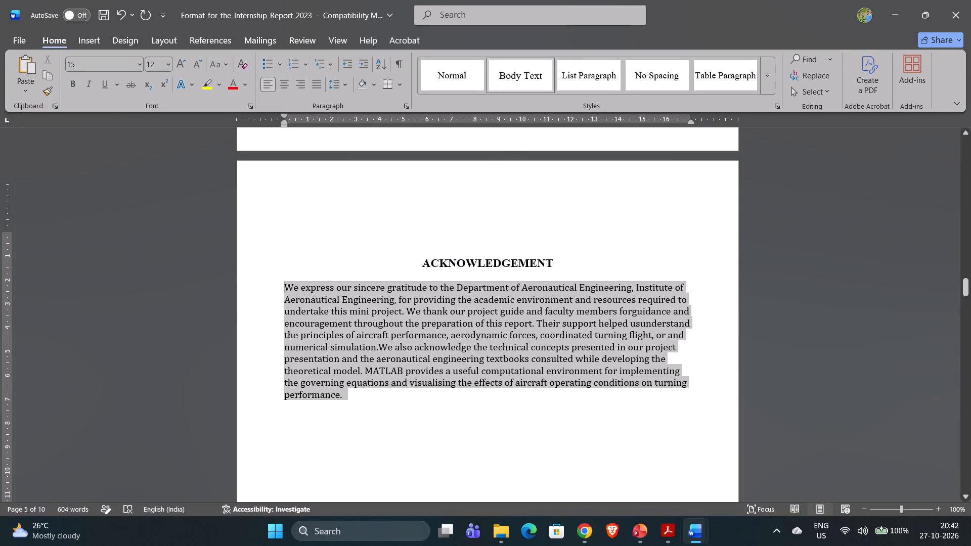
{"action": "left_click_drag", "start_coordinate": [353, 412], "coordinate": [346, 397]}
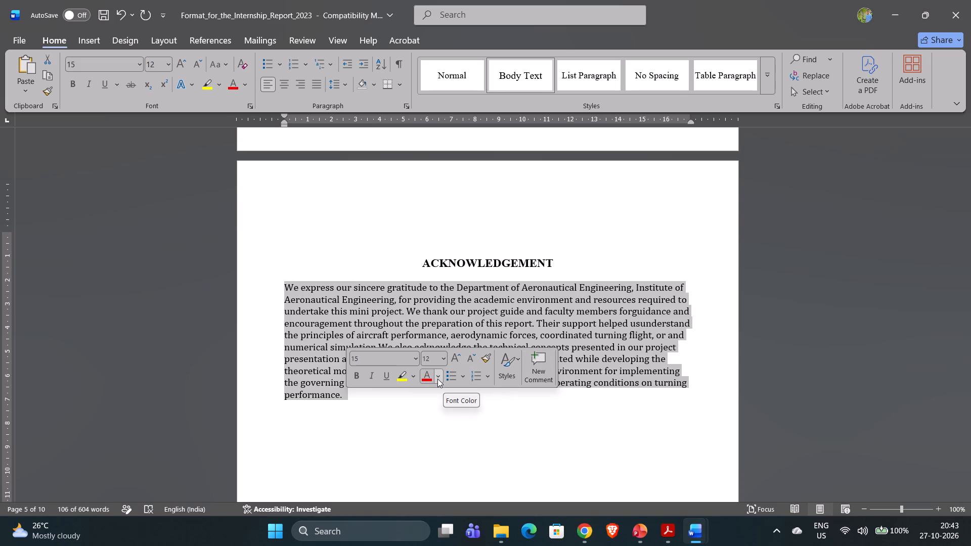
{"action": "left_click", "coordinate": [465, 376]}
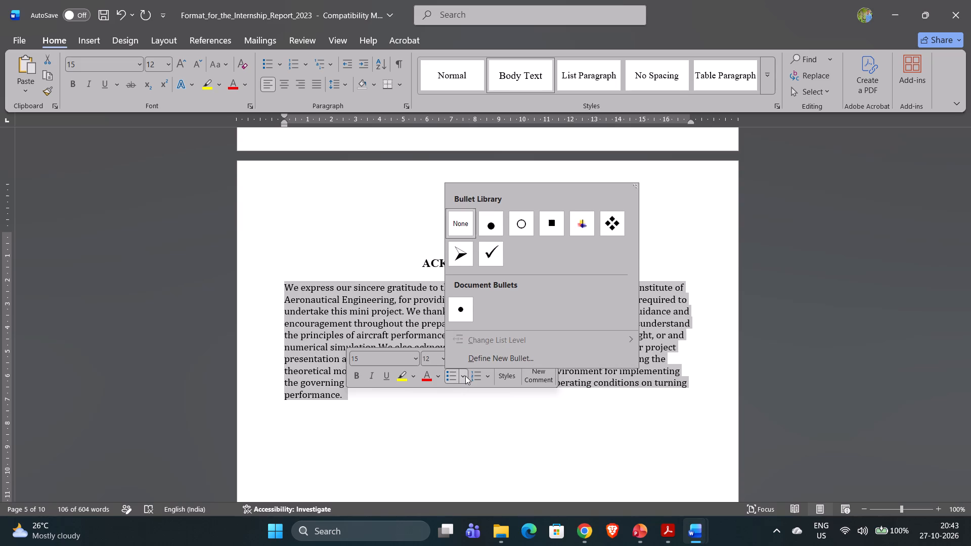
{"action": "left_click", "coordinate": [465, 376]}
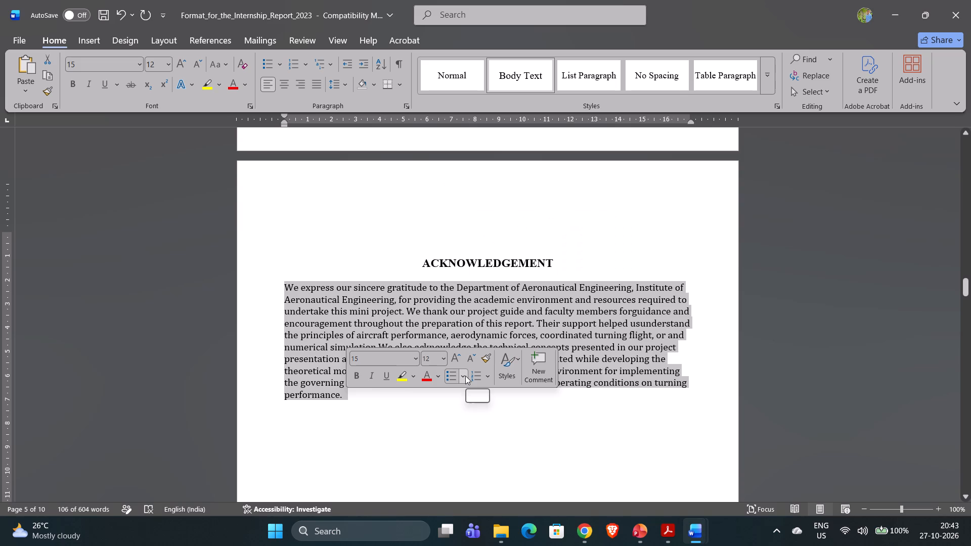
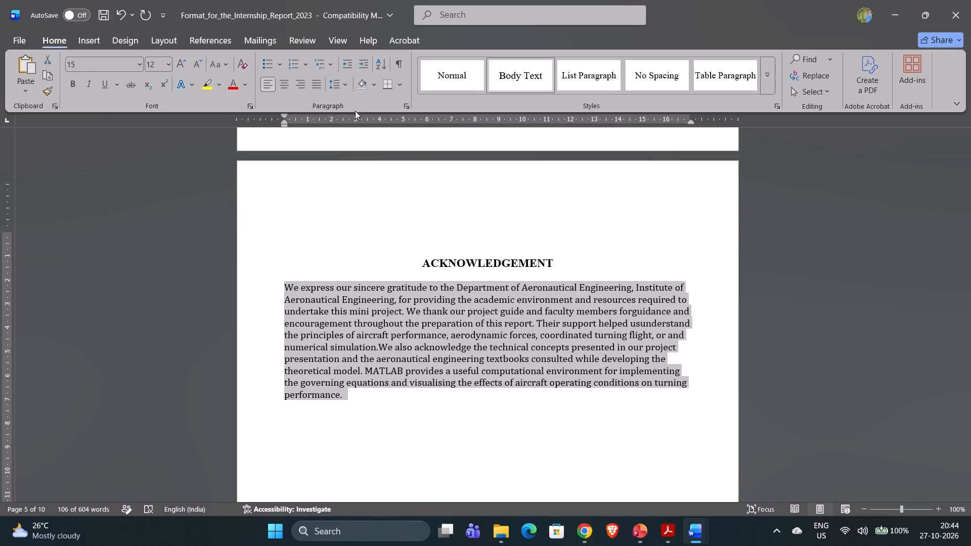
Justify the whole Acknowledgement body paragraph.
{"action": "left_click", "coordinate": [322, 85]}
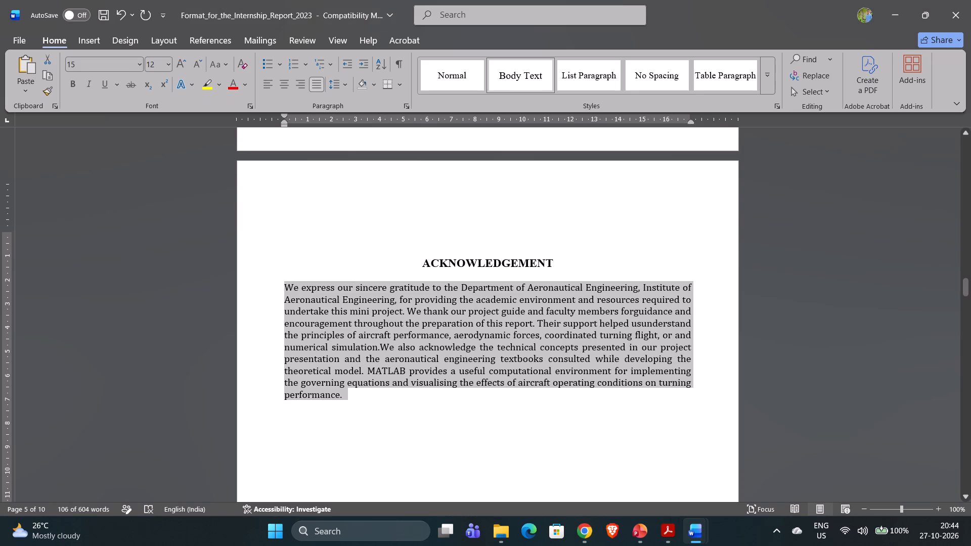
{"action": "left_click", "coordinate": [293, 234]}
{"action": "left_click_drag", "start_coordinate": [283, 284], "coordinate": [329, 351]}
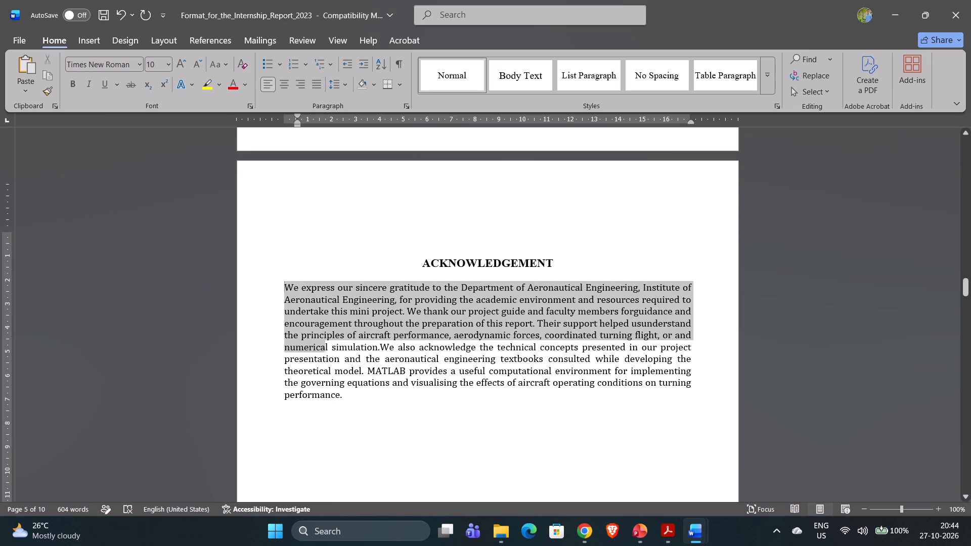
{"action": "left_click_drag", "start_coordinate": [329, 351], "coordinate": [359, 402]}
{"action": "left_click", "coordinate": [383, 360]}
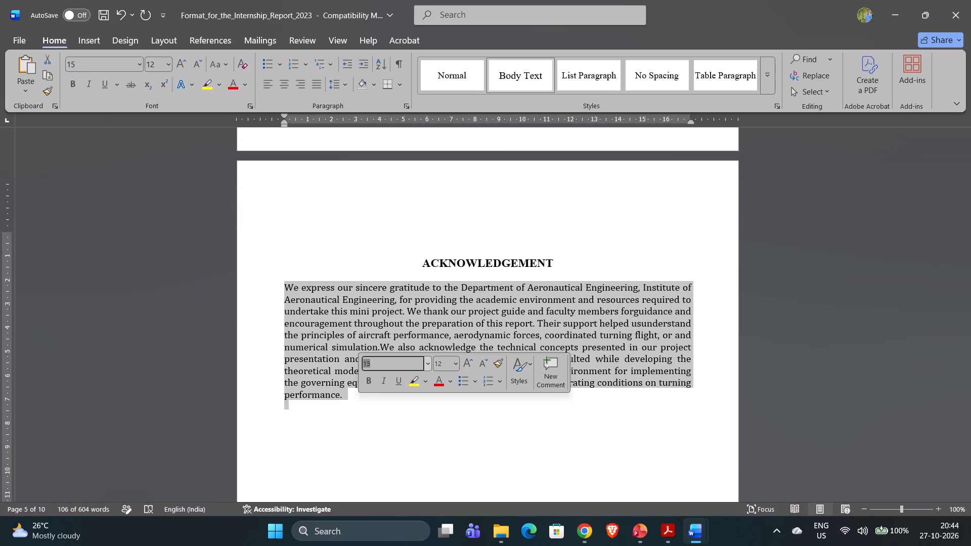
{"action": "left_click", "coordinate": [314, 84]}
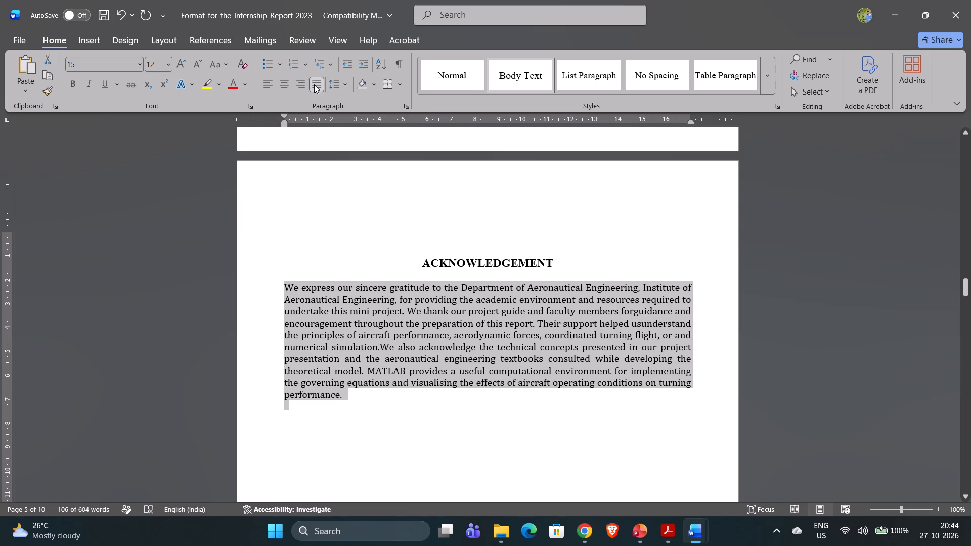
{"action": "left_click", "coordinate": [314, 84]}
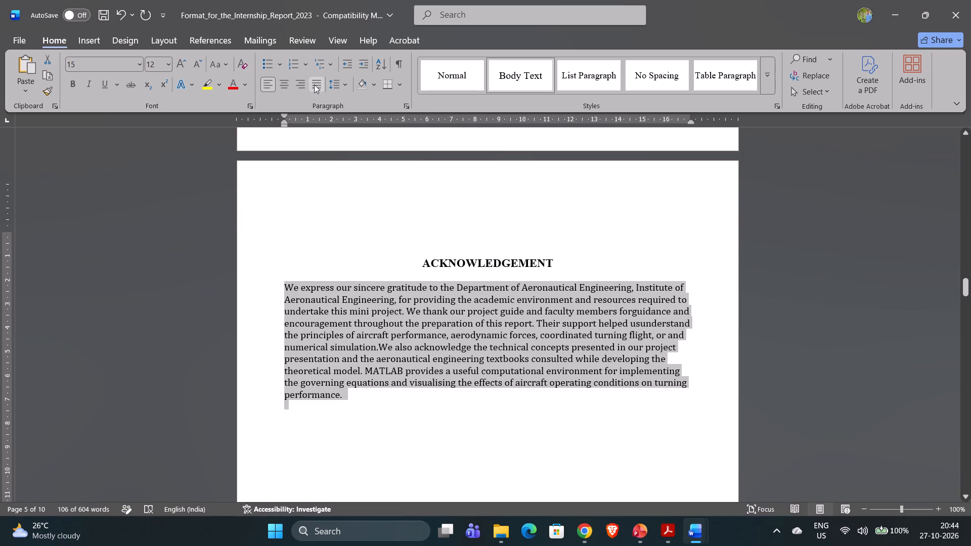
{"action": "left_click", "coordinate": [314, 84]}
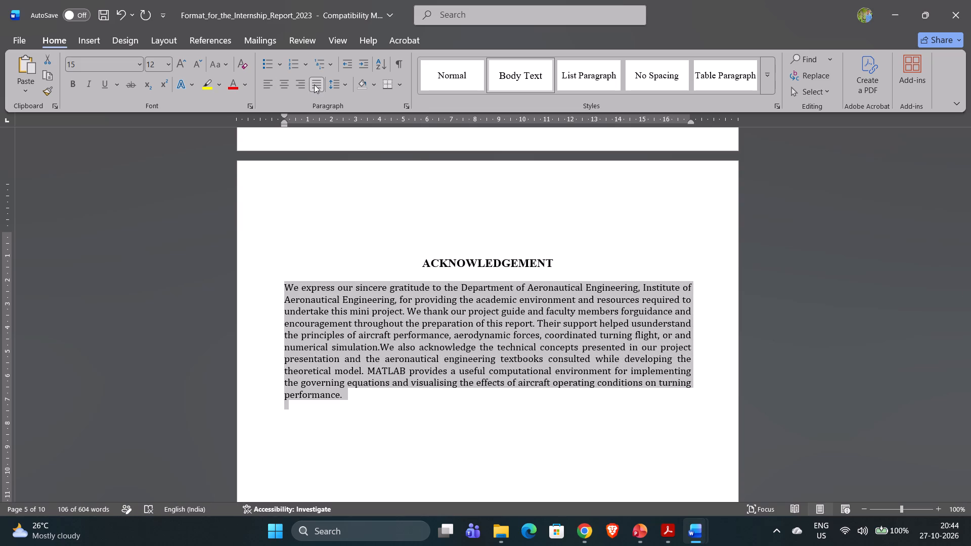
Set the blank line above the ACKNOWLEDGEMENT heading to 1.5 line spacing and remove its indent.
{"action": "left_click", "coordinate": [390, 190]}
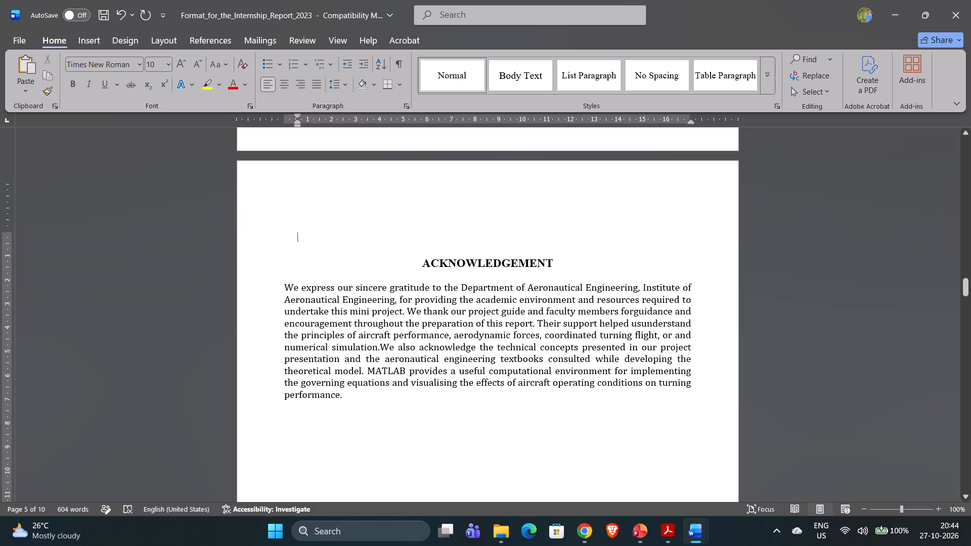
{"action": "left_click", "coordinate": [334, 83]}
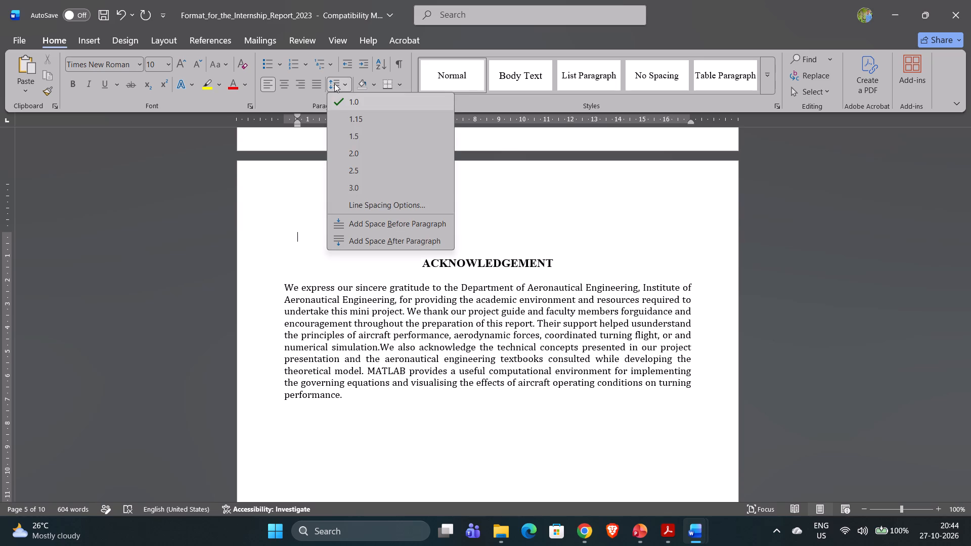
{"action": "left_click", "coordinate": [355, 135]}
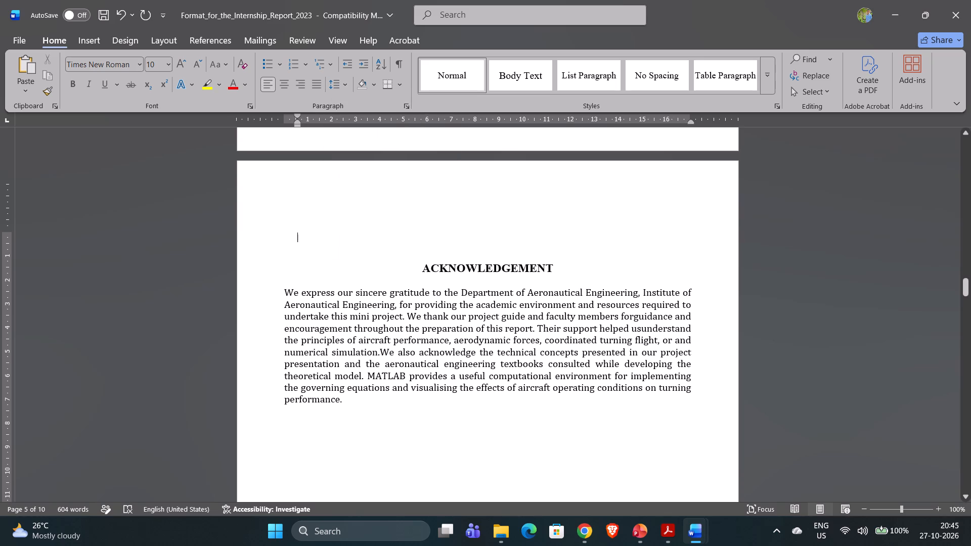
{"action": "left_click", "coordinate": [348, 87]}
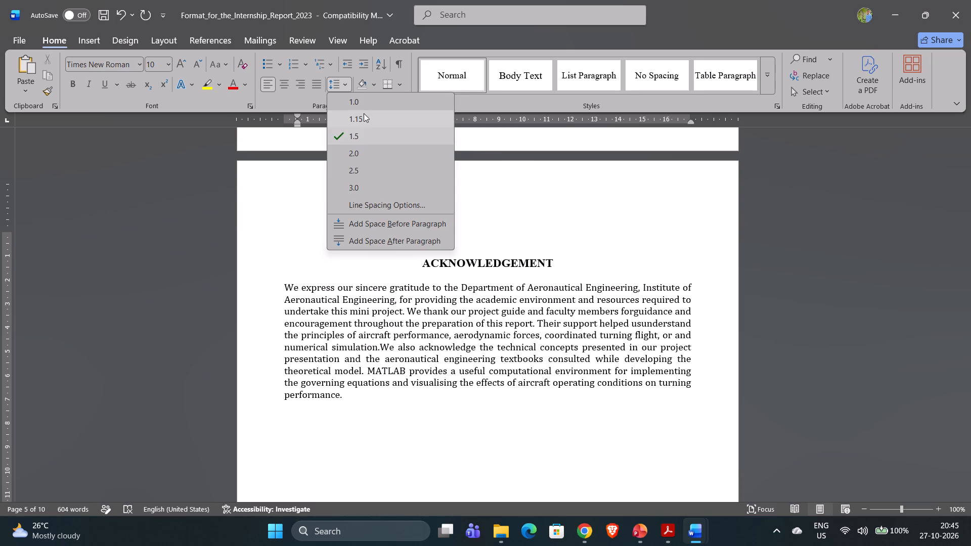
{"action": "left_click", "coordinate": [363, 116]}
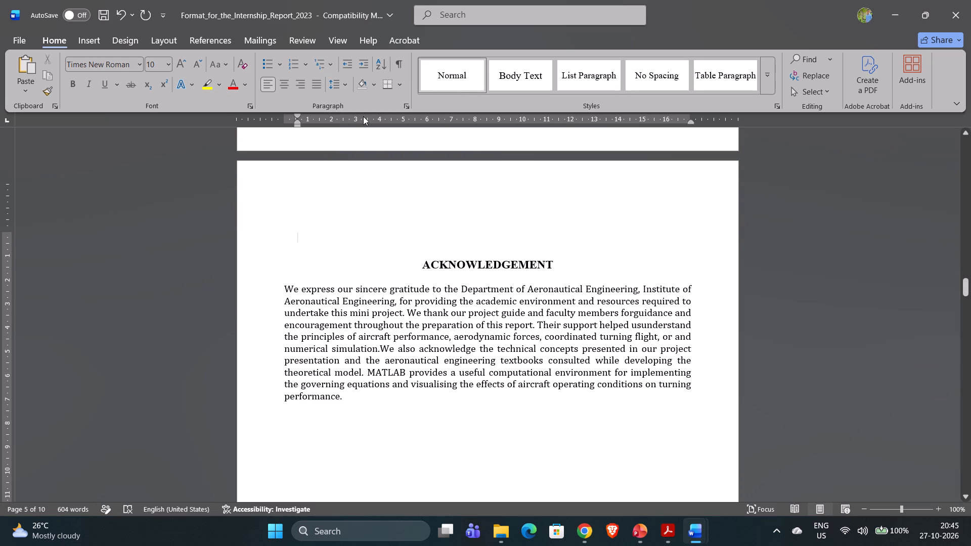
{"action": "left_click", "coordinate": [343, 87]}
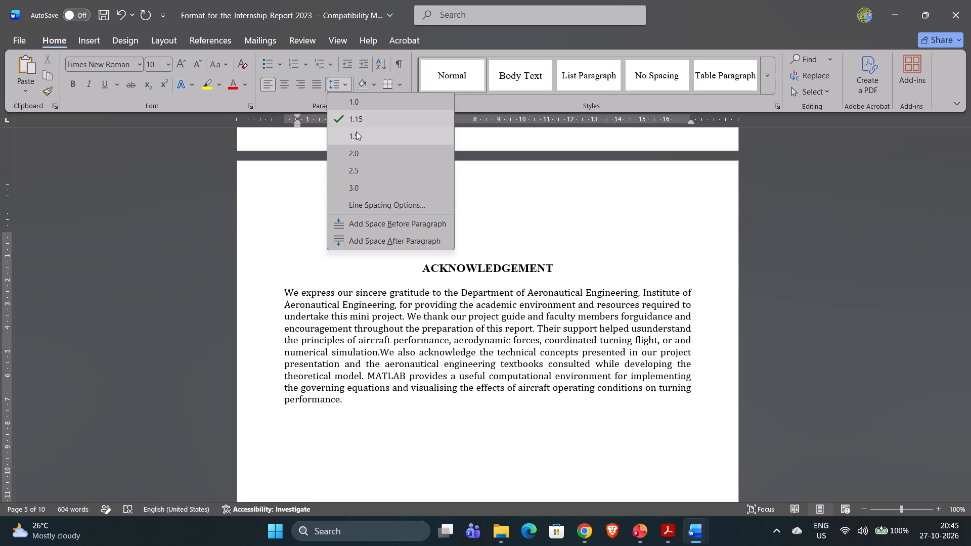
{"action": "left_click", "coordinate": [356, 135]}
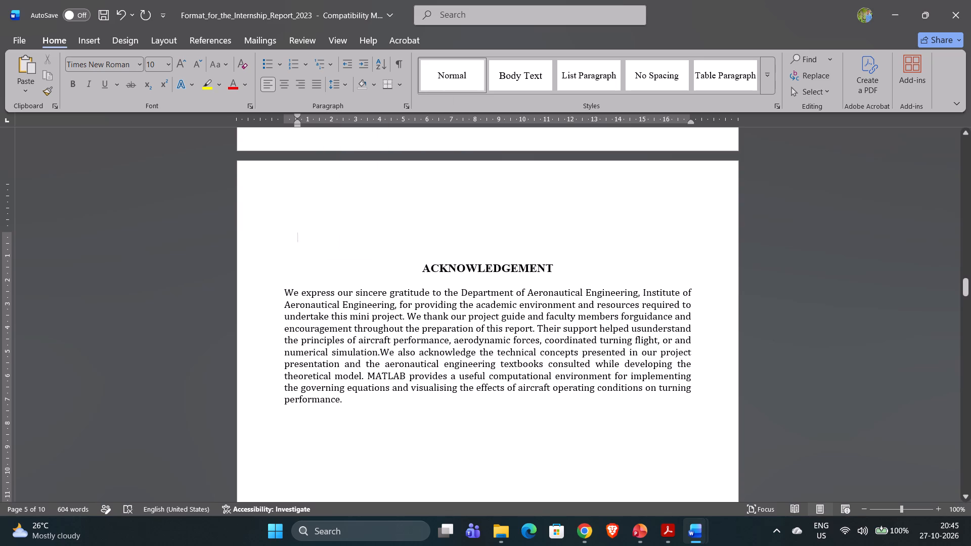
{"action": "key", "text": "BackSpace"}
{"action": "key", "text": "BackSpace"}
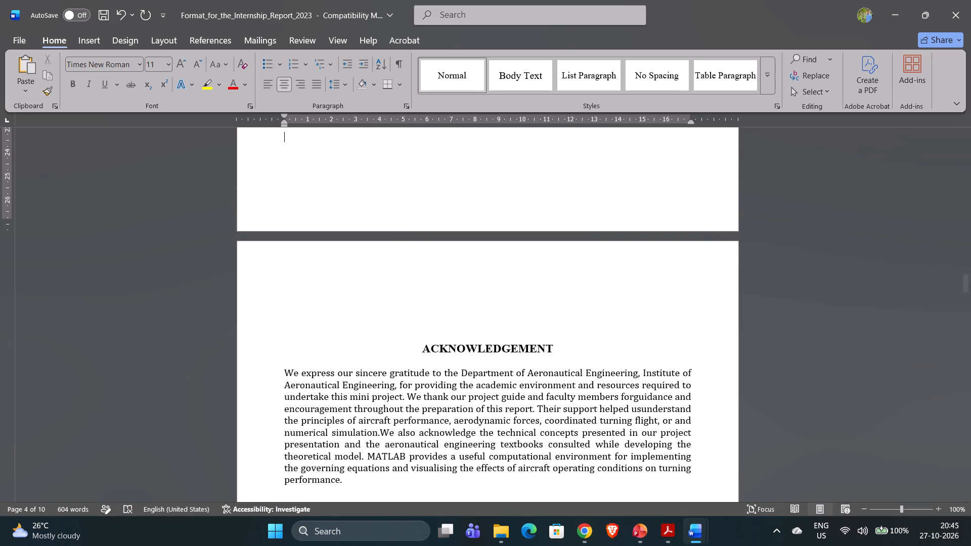
Set the line spacing of the blank line at the end of the page before the Acknowledgement to 1.15.
{"action": "scroll", "coordinate": [346, 247], "scroll_direction": "up", "scroll_amount": 2}
{"action": "scroll", "coordinate": [346, 247], "scroll_direction": "down", "scroll_amount": 3}
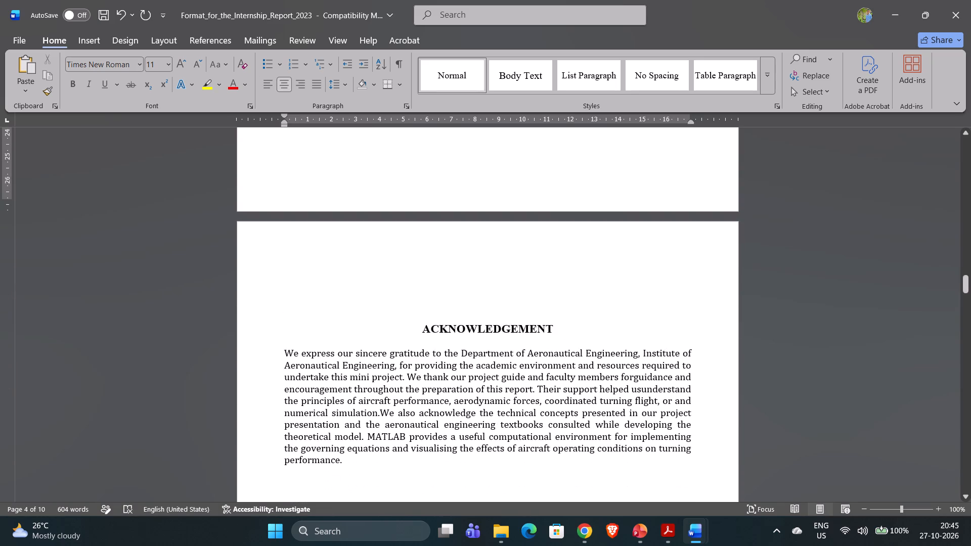
{"action": "scroll", "coordinate": [346, 247], "scroll_direction": "down", "scroll_amount": 1}
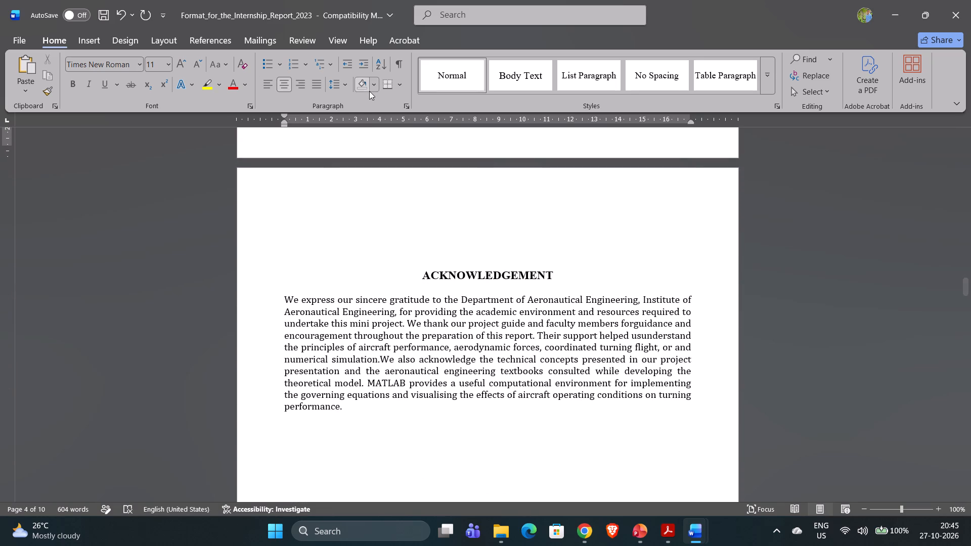
{"action": "left_click", "coordinate": [332, 86]}
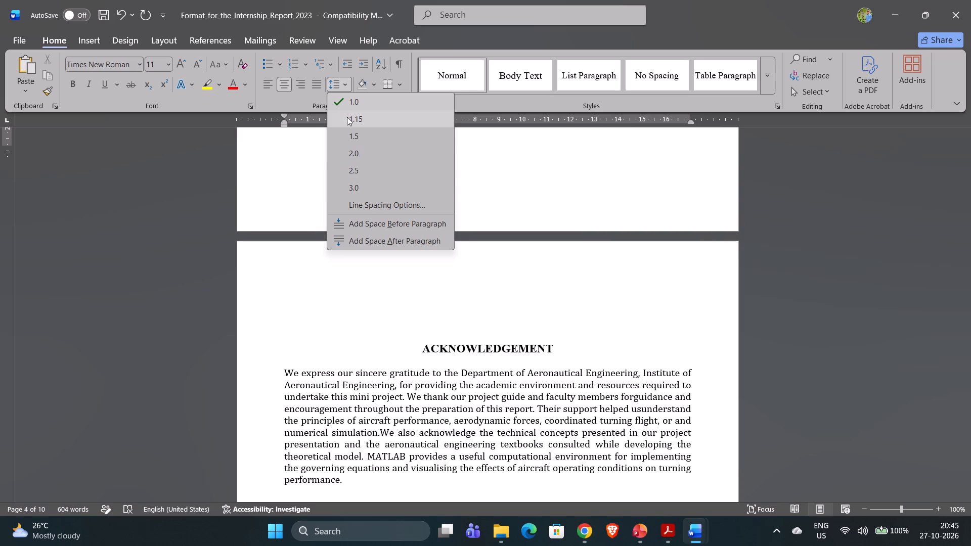
{"action": "left_click", "coordinate": [347, 117]}
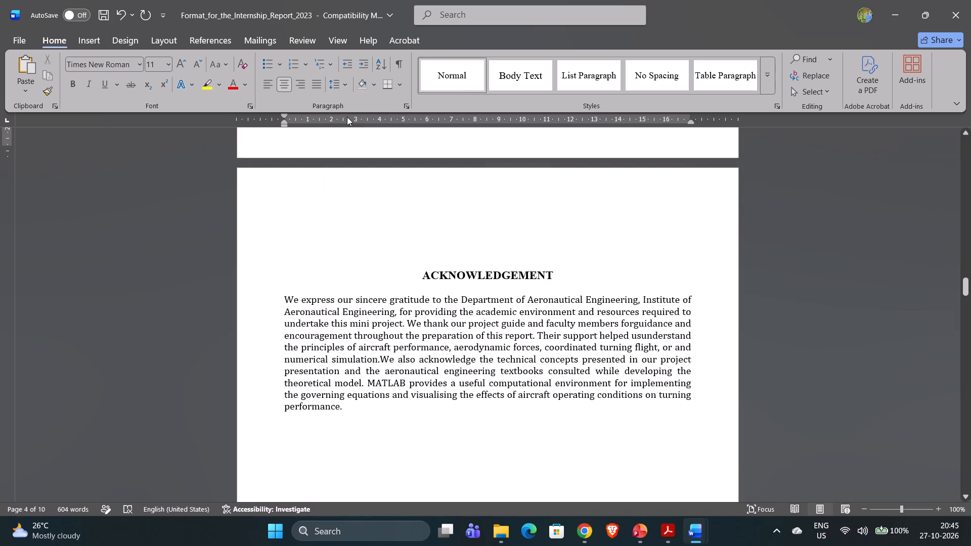
Delete the "NSIC / Relevant Certificate" placeholder and its "Attach color certificate copy" note below the Acknowledgement text.
{"action": "scroll", "coordinate": [364, 172], "scroll_direction": "up", "scroll_amount": 1}
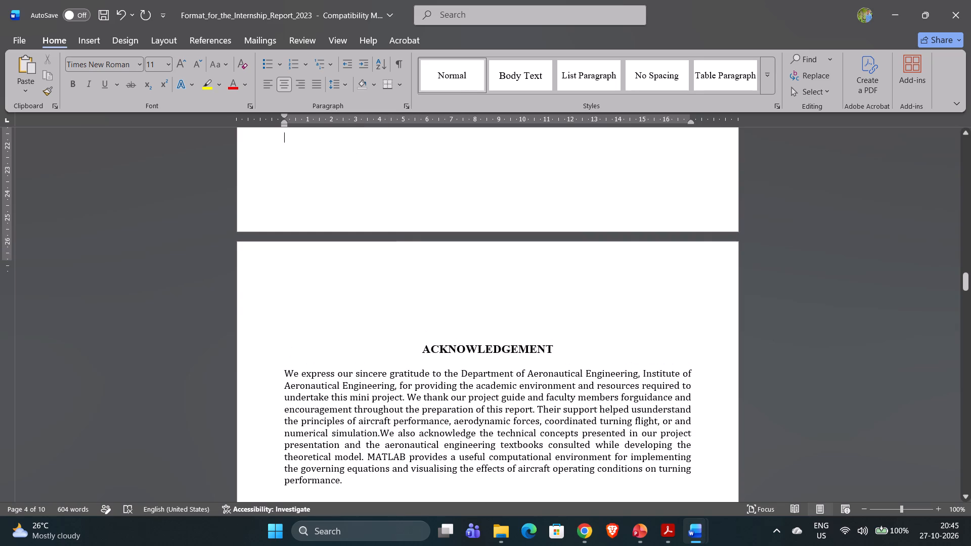
{"action": "scroll", "coordinate": [364, 172], "scroll_direction": "up", "scroll_amount": 3}
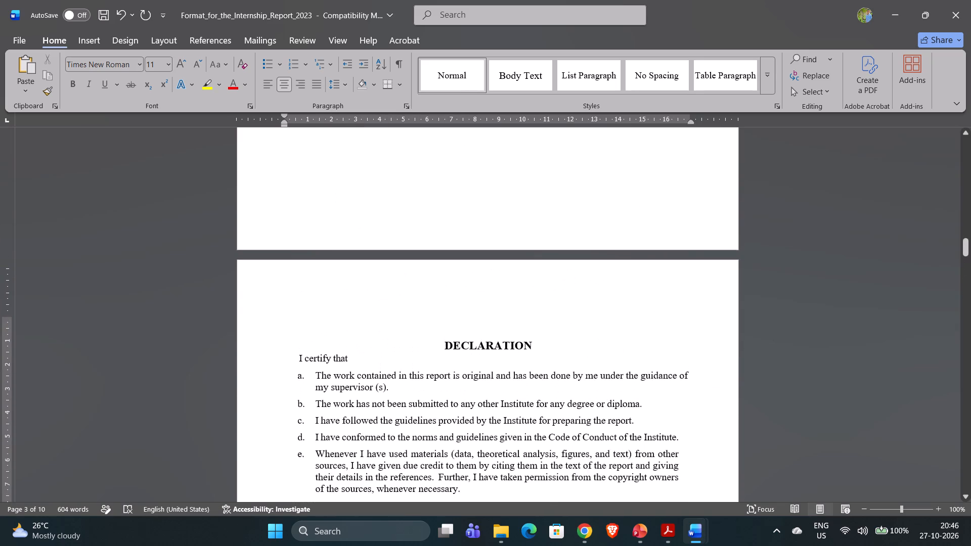
{"action": "scroll", "coordinate": [364, 172], "scroll_direction": "down", "scroll_amount": 6}
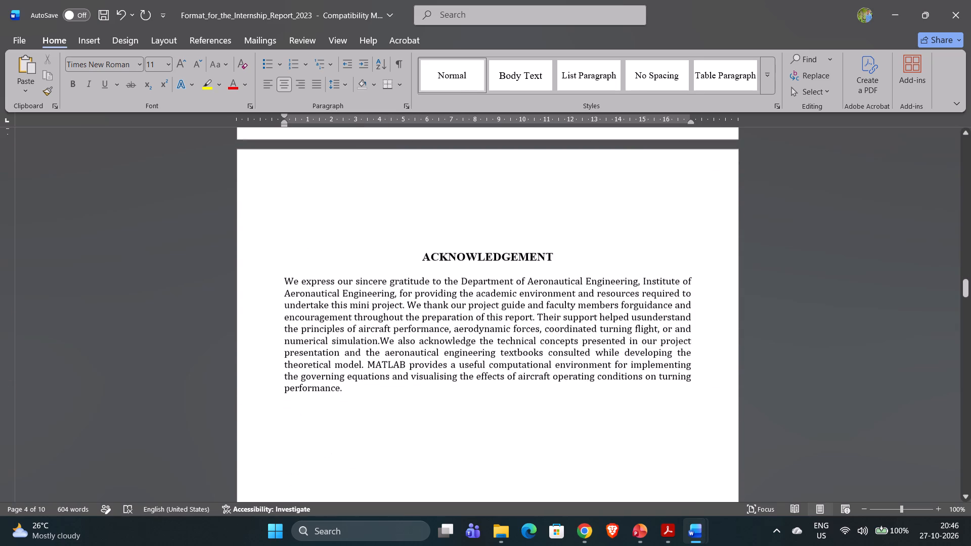
{"action": "scroll", "coordinate": [364, 172], "scroll_direction": "down", "scroll_amount": 3}
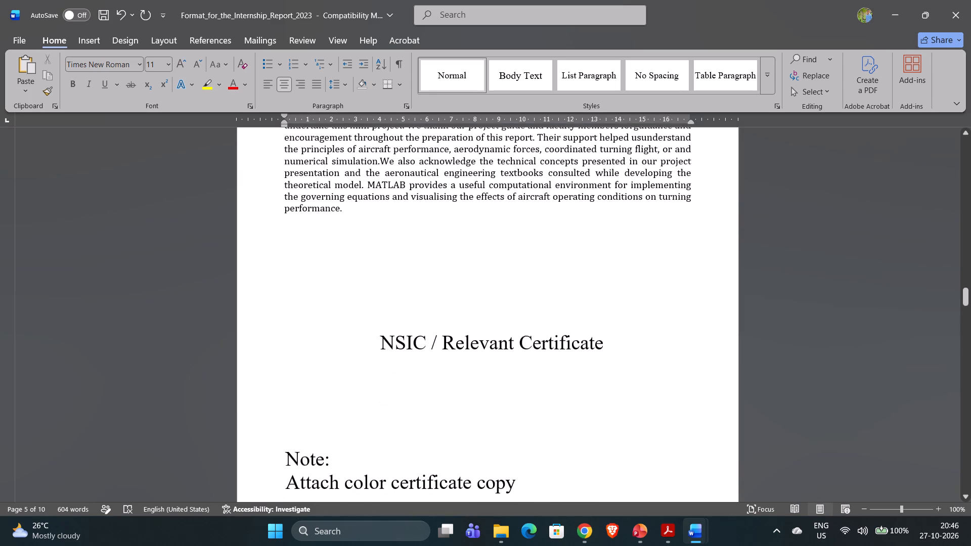
{"action": "scroll", "coordinate": [364, 172], "scroll_direction": "down", "scroll_amount": 1}
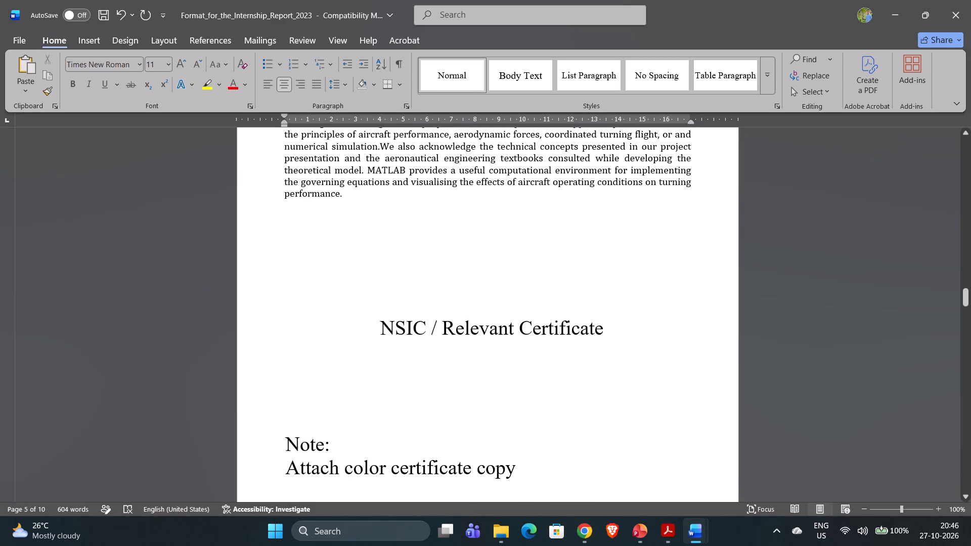
{"action": "left_click_drag", "start_coordinate": [381, 324], "coordinate": [523, 468]}
{"action": "key", "text": "BackSpace"}
Format the Declaration text, from "I certify that" through the last lettered item, as a bulleted list.
{"action": "scroll", "coordinate": [523, 468], "scroll_direction": "up", "scroll_amount": 3}
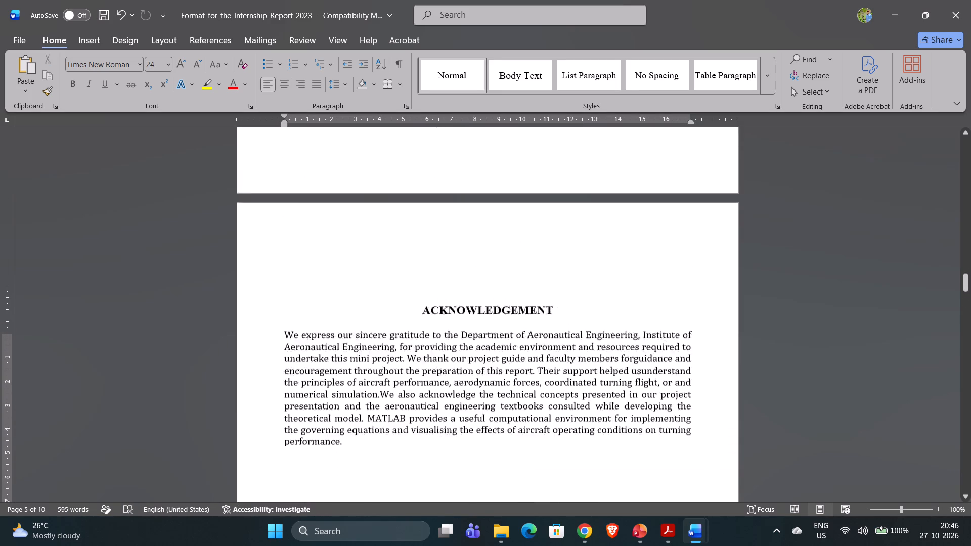
{"action": "scroll", "coordinate": [523, 468], "scroll_direction": "down", "scroll_amount": 3}
{"action": "scroll", "coordinate": [523, 468], "scroll_direction": "up", "scroll_amount": 4}
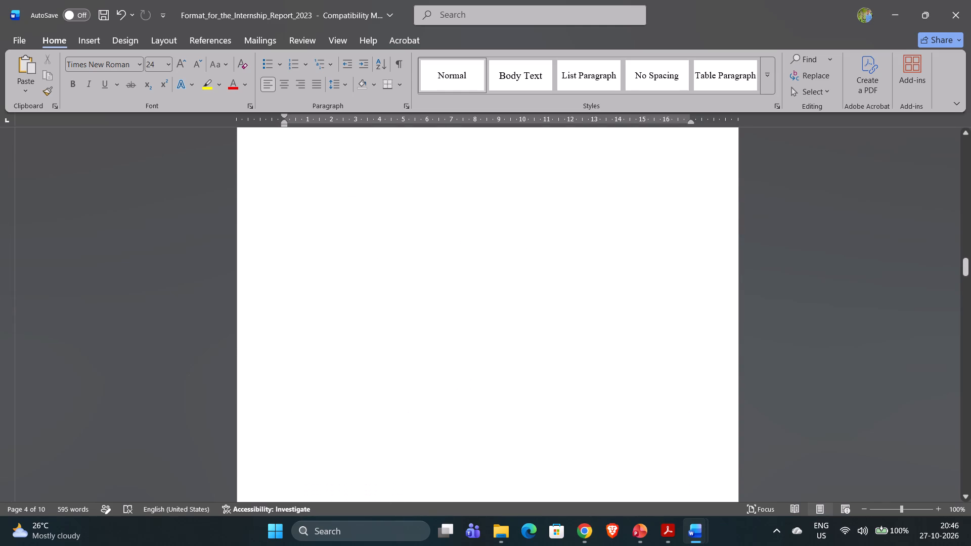
{"action": "scroll", "coordinate": [523, 468], "scroll_direction": "up", "scroll_amount": 2}
{"action": "scroll", "coordinate": [523, 468], "scroll_direction": "down", "scroll_amount": 3}
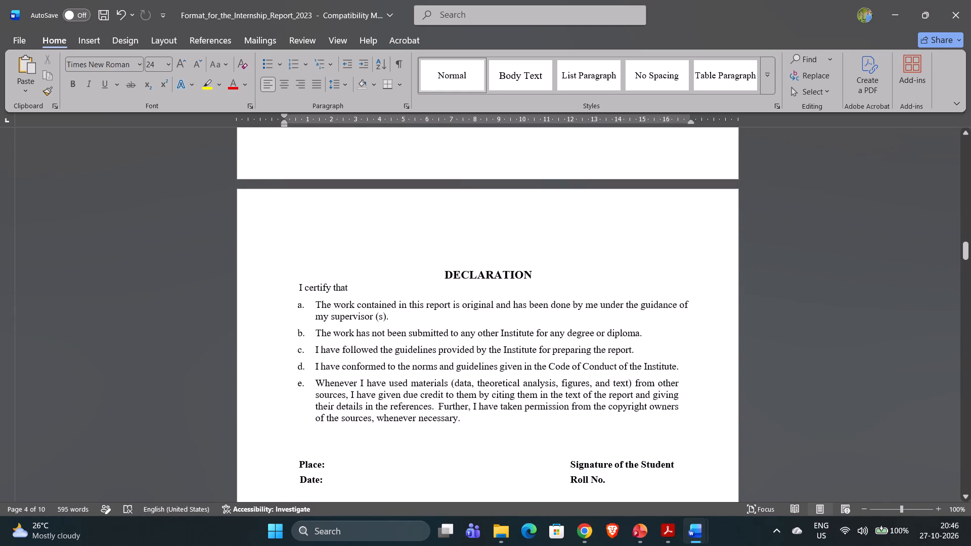
{"action": "left_click_drag", "start_coordinate": [298, 285], "coordinate": [467, 420]}
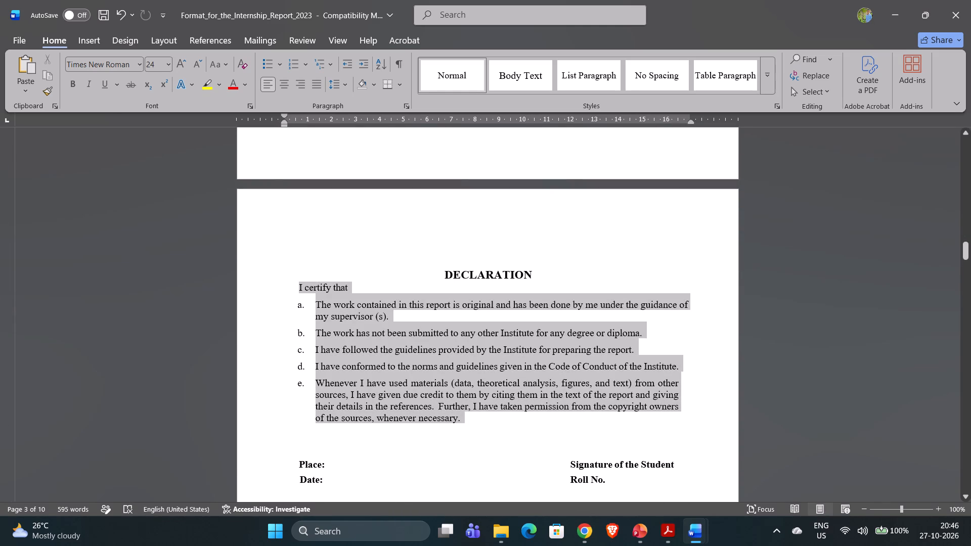
{"action": "left_click_drag", "start_coordinate": [467, 420], "coordinate": [466, 419]}
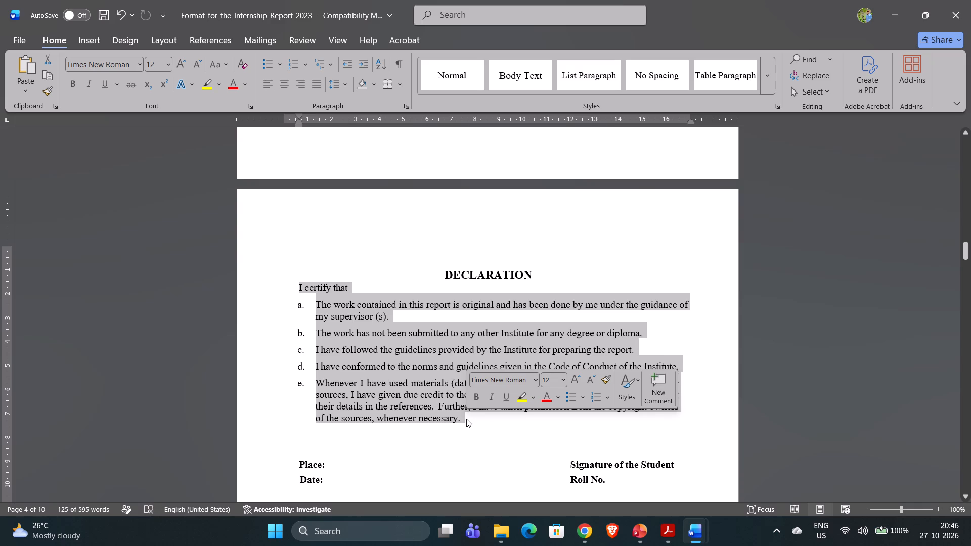
{"action": "left_click", "coordinate": [573, 399]}
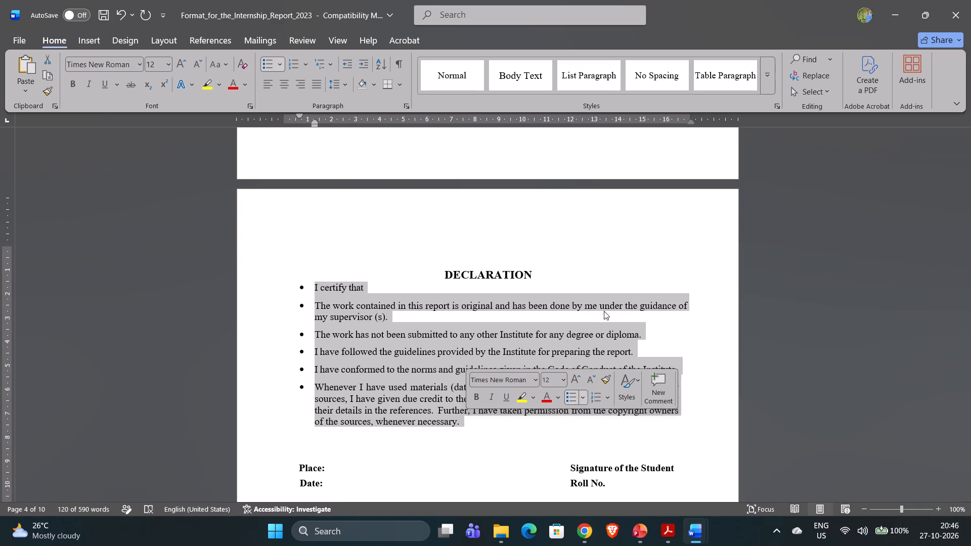
{"action": "left_click", "coordinate": [609, 270]}
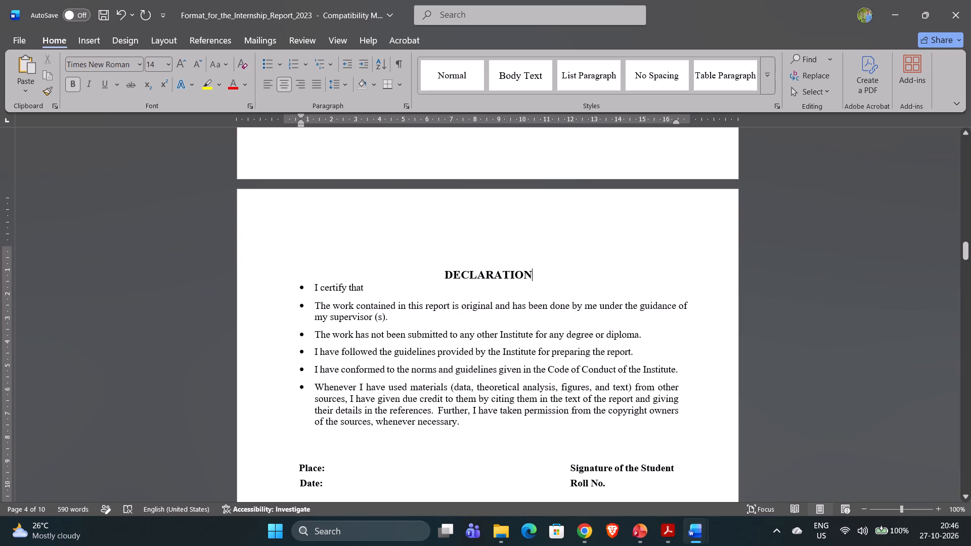
Look through the pages following the Declaration, from the Acknowledgement to the Approval Sheet sample page.
{"action": "scroll", "coordinate": [604, 250], "scroll_direction": "down", "scroll_amount": 5}
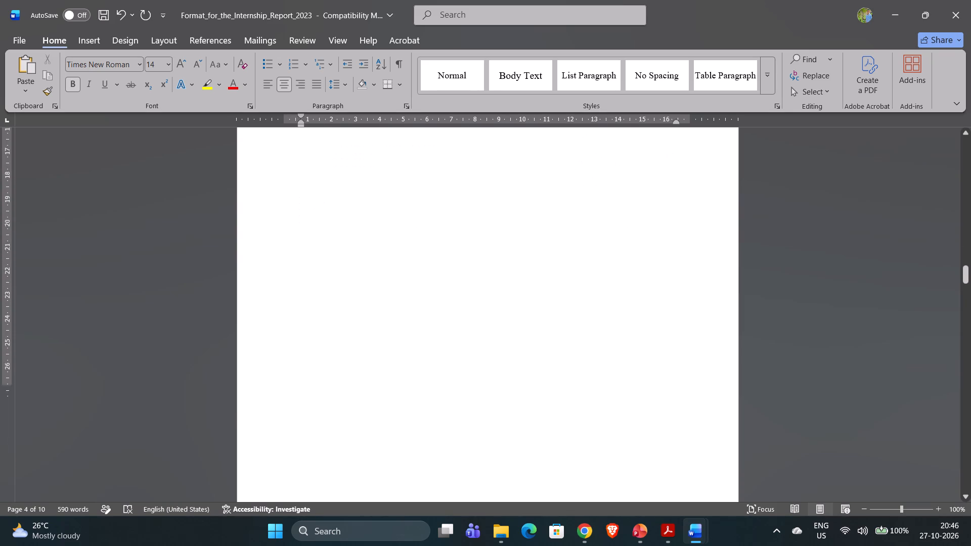
{"action": "scroll", "coordinate": [604, 250], "scroll_direction": "down", "scroll_amount": 3}
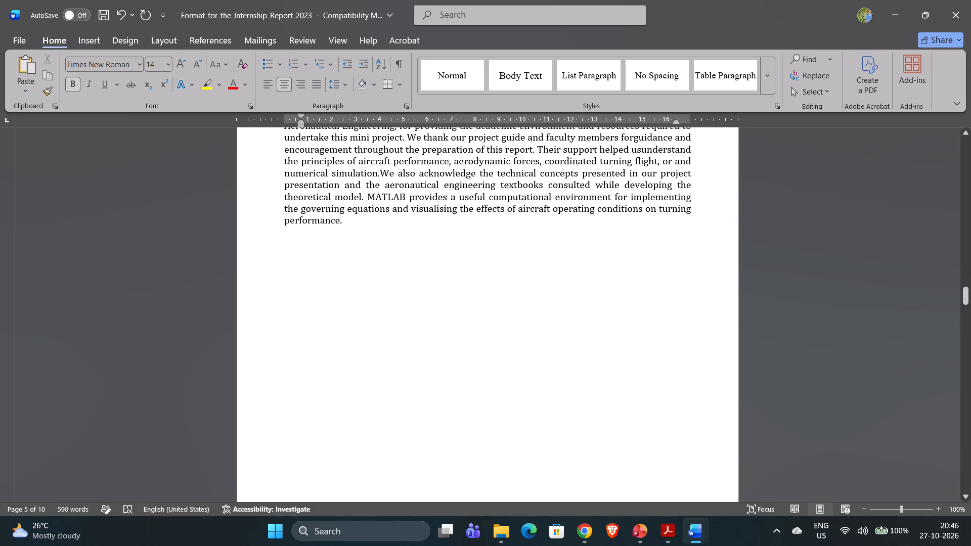
{"action": "scroll", "coordinate": [604, 250], "scroll_direction": "up", "scroll_amount": 1}
{"action": "scroll", "coordinate": [604, 250], "scroll_direction": "down", "scroll_amount": 2}
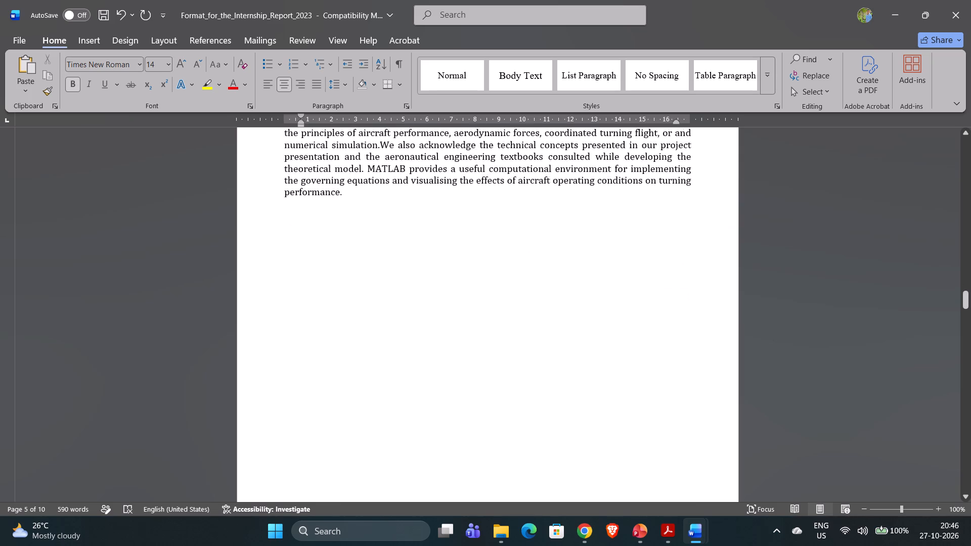
{"action": "scroll", "coordinate": [604, 250], "scroll_direction": "down", "scroll_amount": 4}
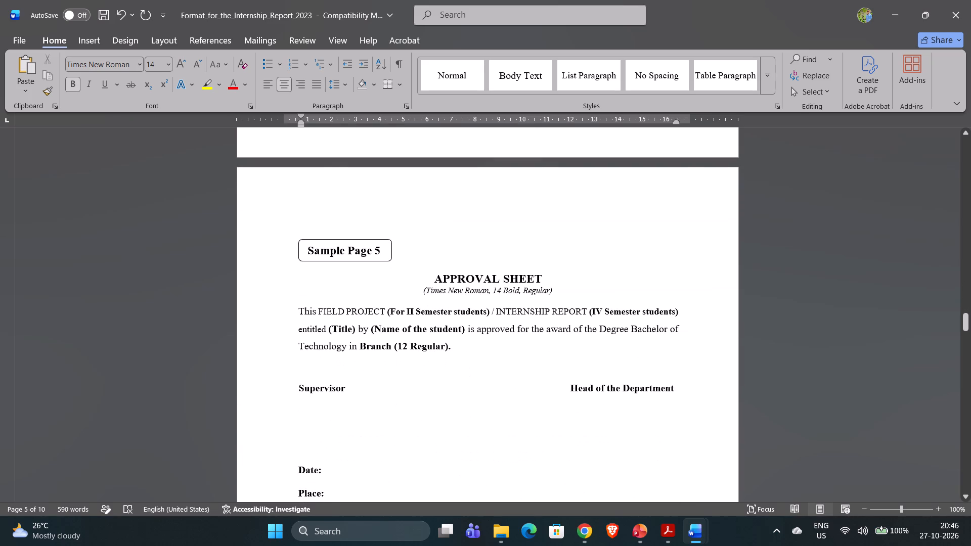
{"action": "scroll", "coordinate": [604, 250], "scroll_direction": "down", "scroll_amount": 1}
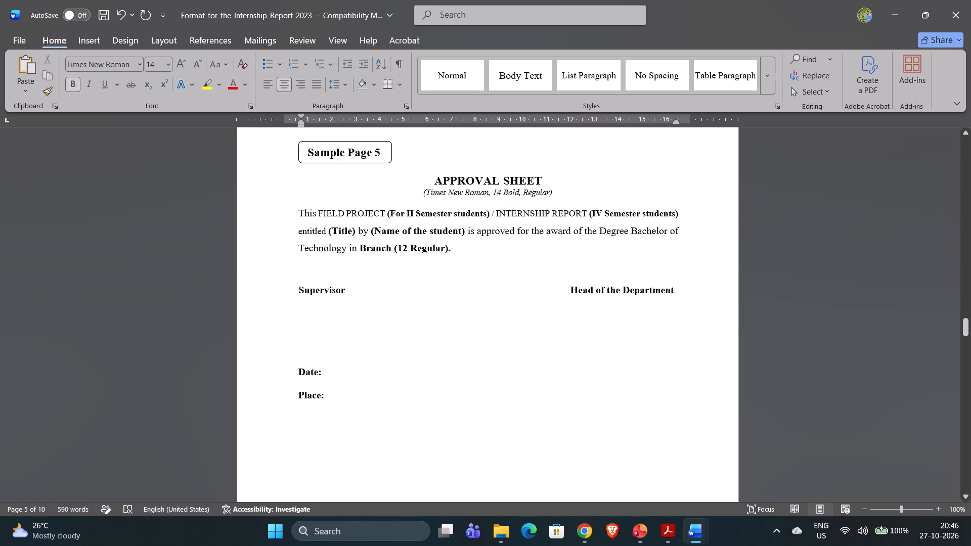
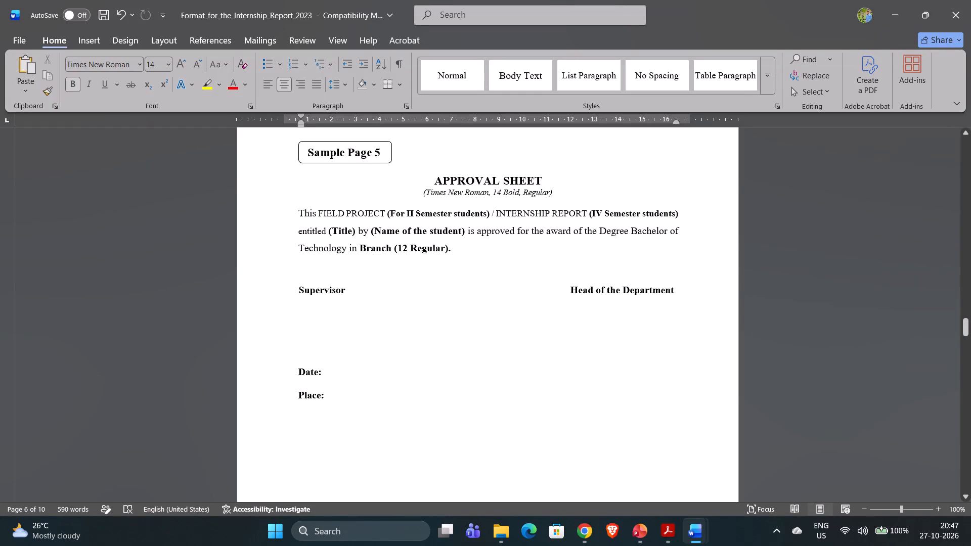
Switch to the other open Word report, FDP BT-1st, and close it.
{"action": "scroll", "coordinate": [404, 173], "scroll_direction": "up", "scroll_amount": 6}
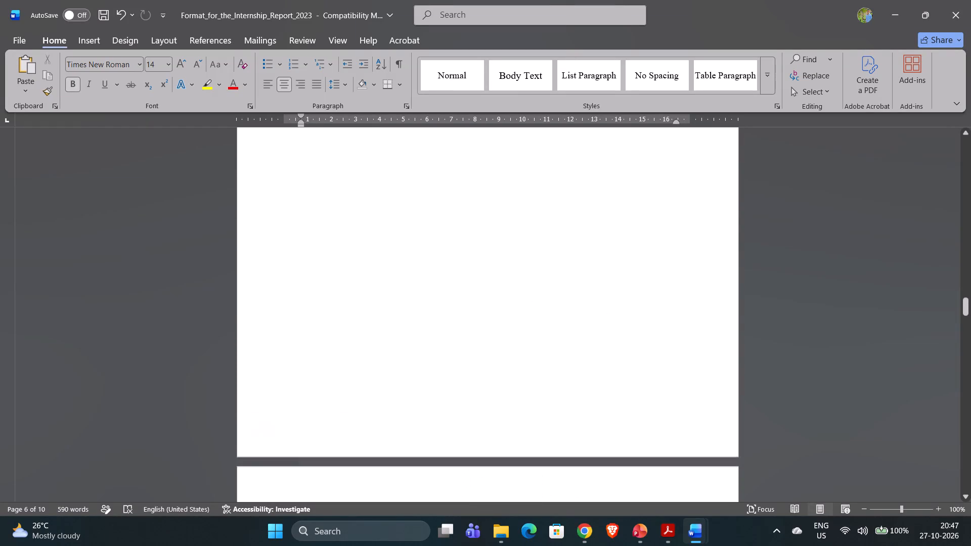
{"action": "scroll", "coordinate": [404, 173], "scroll_direction": "up", "scroll_amount": 2}
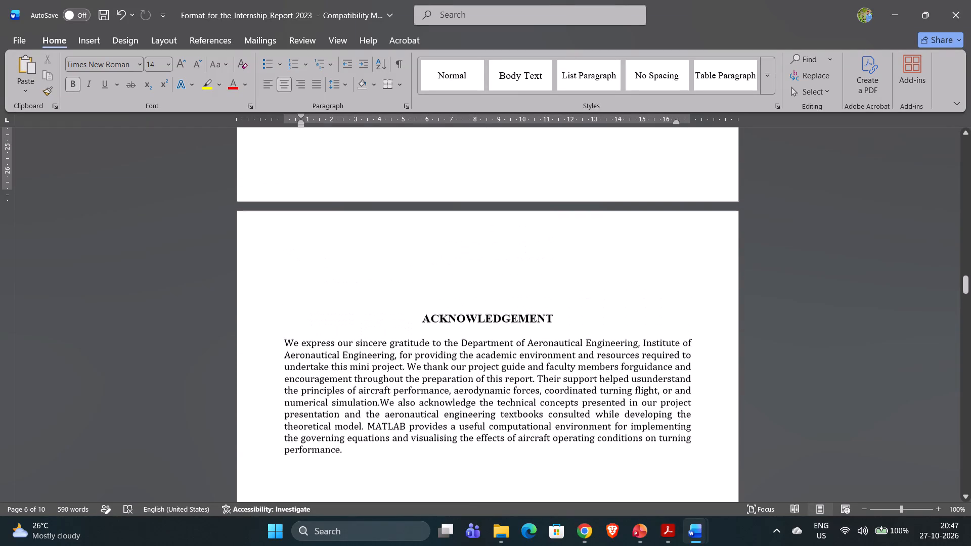
{"action": "scroll", "coordinate": [404, 173], "scroll_direction": "up", "scroll_amount": 1}
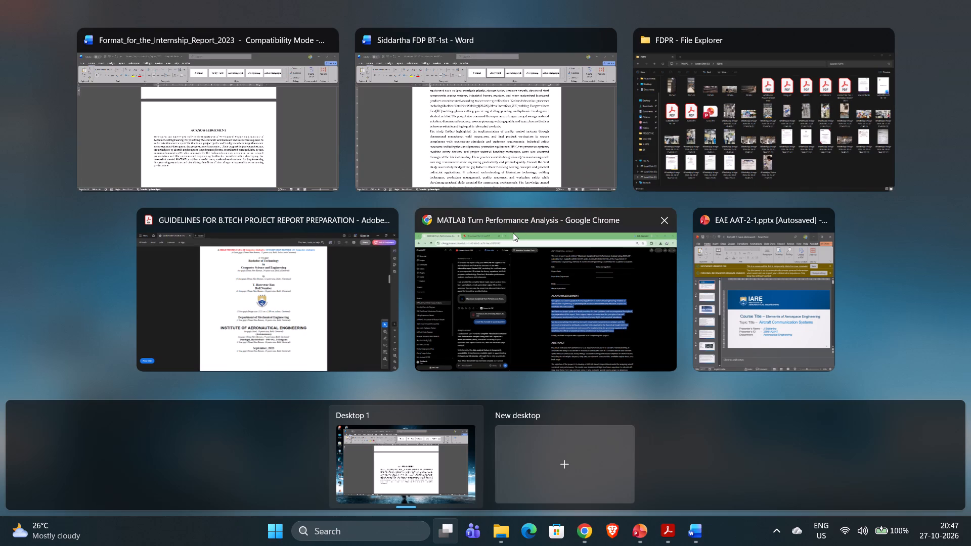
{"action": "left_click", "coordinate": [438, 132]}
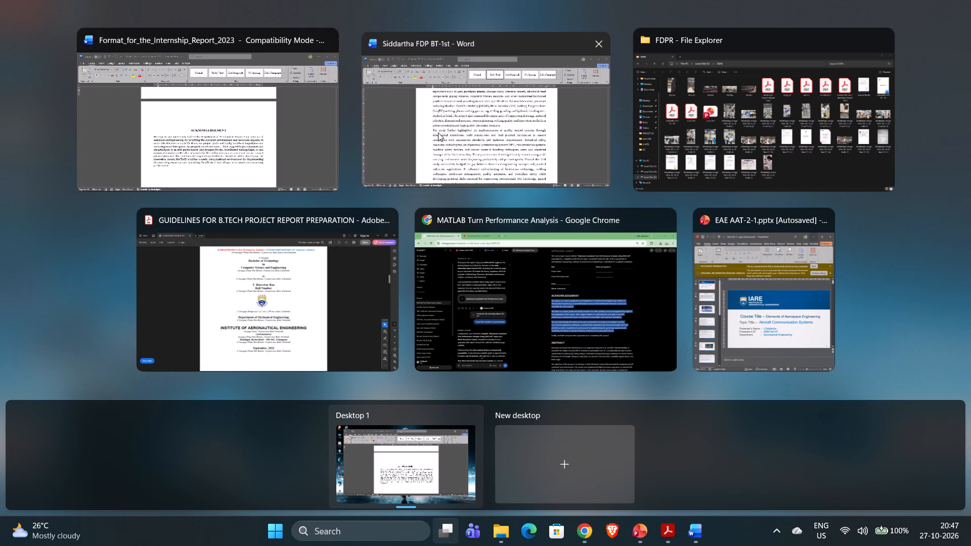
{"action": "scroll", "coordinate": [452, 238], "scroll_direction": "up", "scroll_amount": 3}
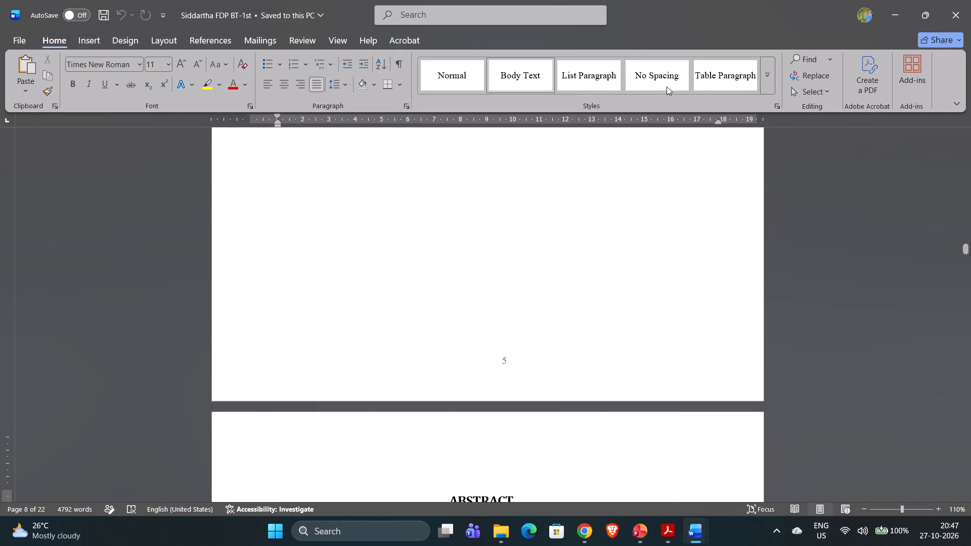
{"action": "left_click", "coordinate": [947, 8]}
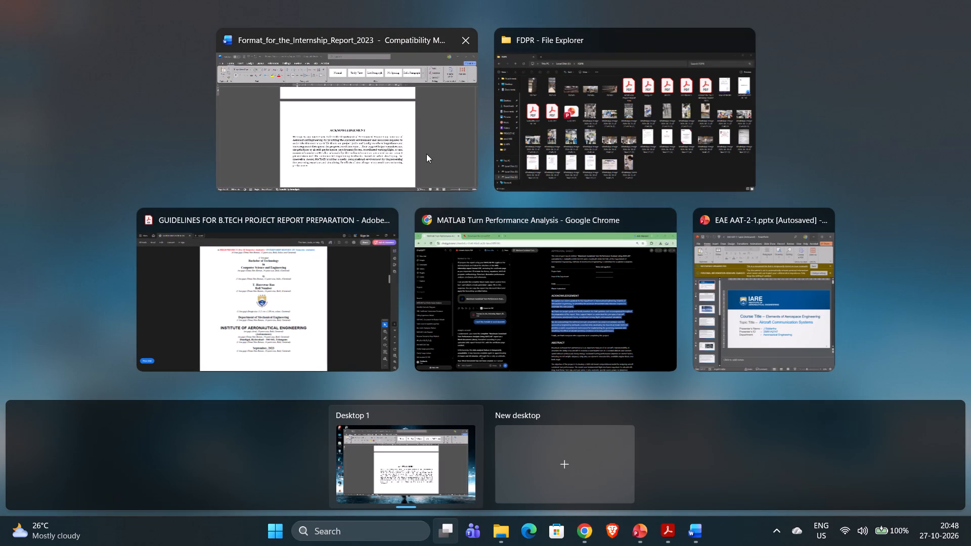
In the internship report format document, set the font of the Acknowledgement body text to Times New Roman.
{"action": "left_click", "coordinate": [426, 154]}
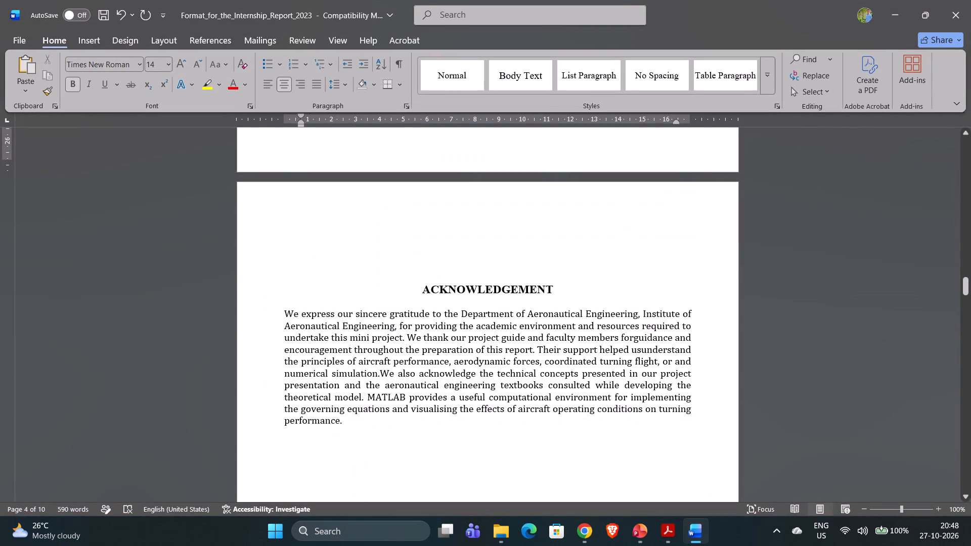
{"action": "left_click_drag", "start_coordinate": [282, 311], "coordinate": [342, 420]}
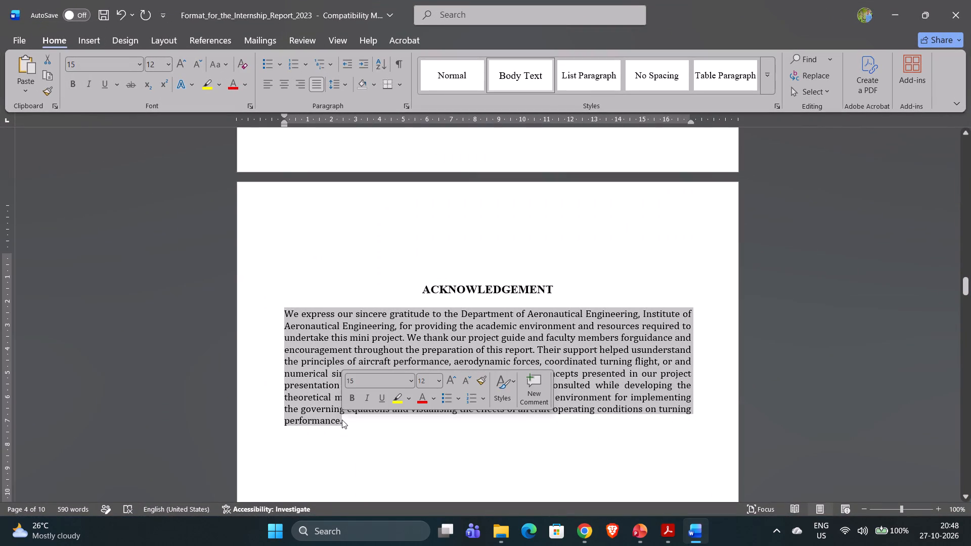
{"action": "left_click", "coordinate": [411, 377]}
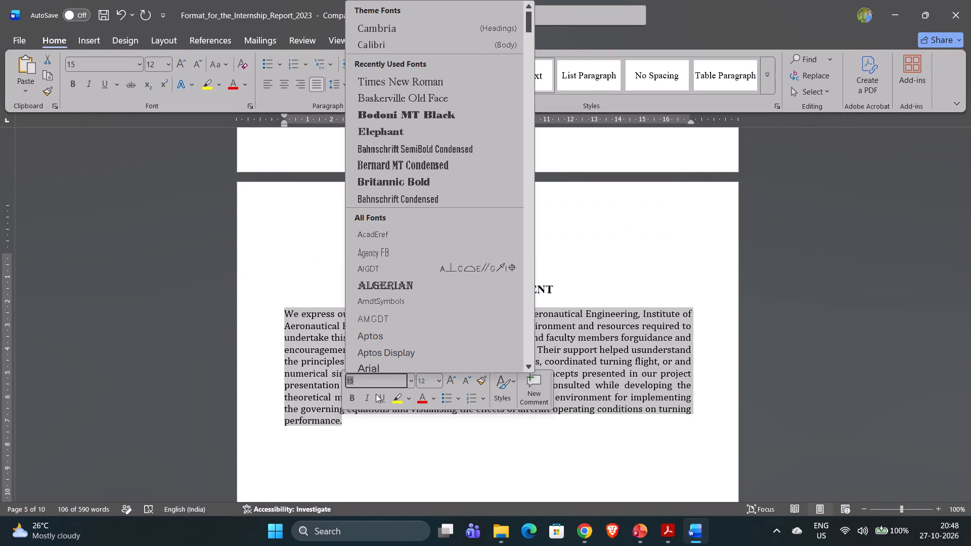
{"action": "left_click", "coordinate": [373, 379]}
{"action": "left_click", "coordinate": [373, 379]}
{"action": "key", "text": "BackSpace"}
{"action": "key", "text": "BackSpace"}
{"action": "key", "text": "t"}
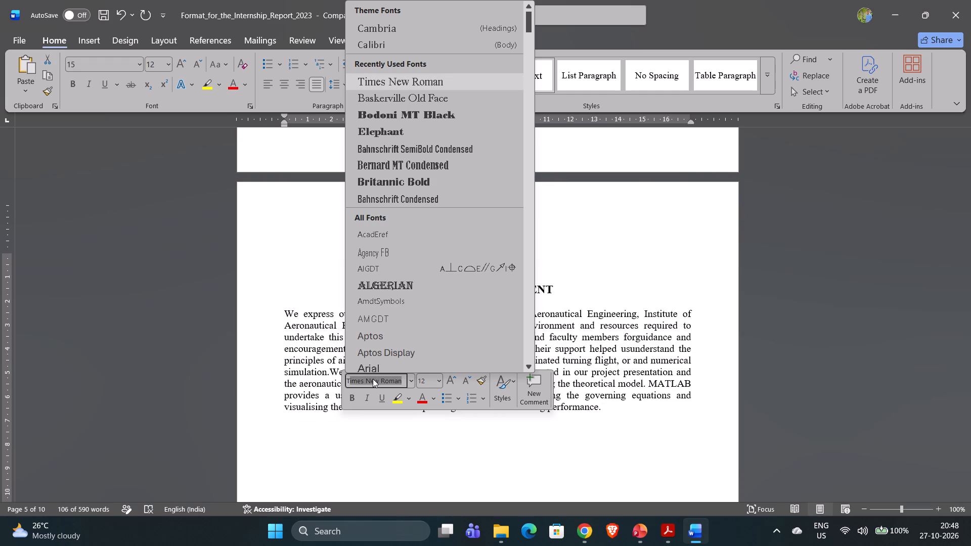
{"action": "key", "text": "Return"}
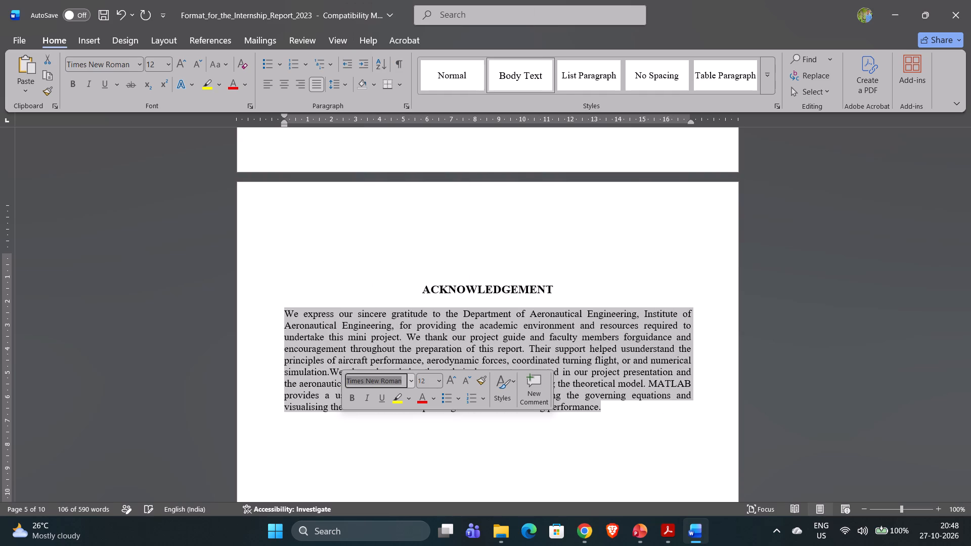
{"action": "left_click", "coordinate": [591, 274]}
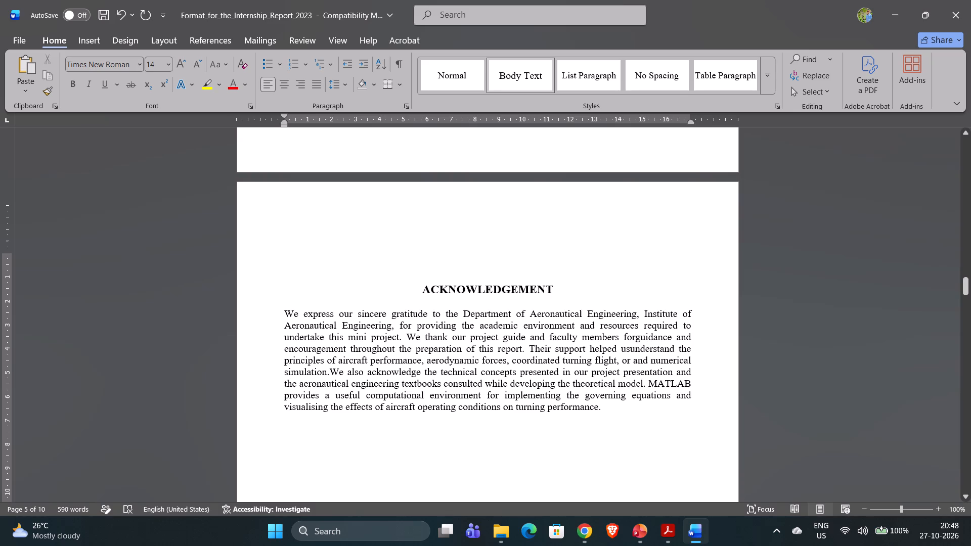
Look through the remaining template pages, from the Acknowledgement through the Abstract to Sample Page 9, and return to the Acknowledgement.
{"action": "left_click_drag", "start_coordinate": [283, 312], "coordinate": [612, 404]}
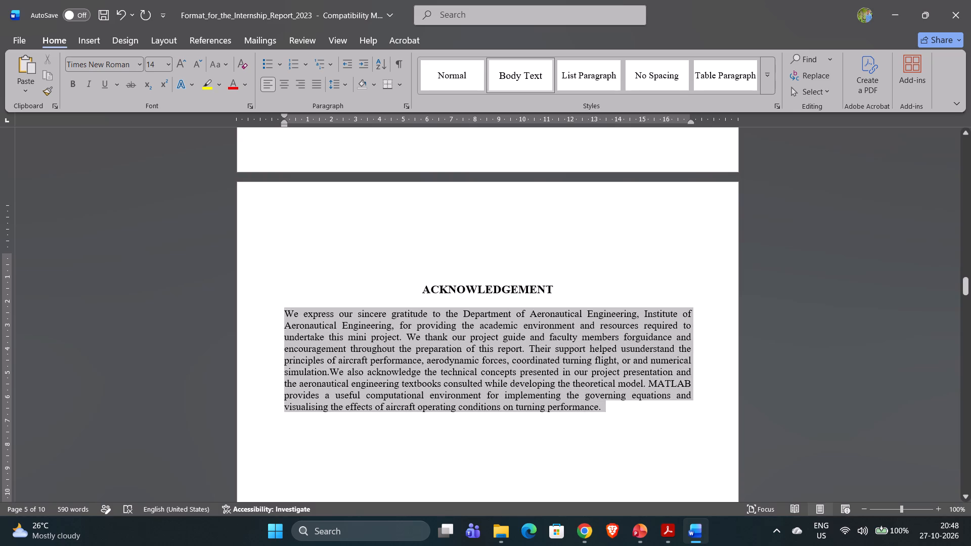
{"action": "left_click_drag", "start_coordinate": [612, 404], "coordinate": [601, 407]}
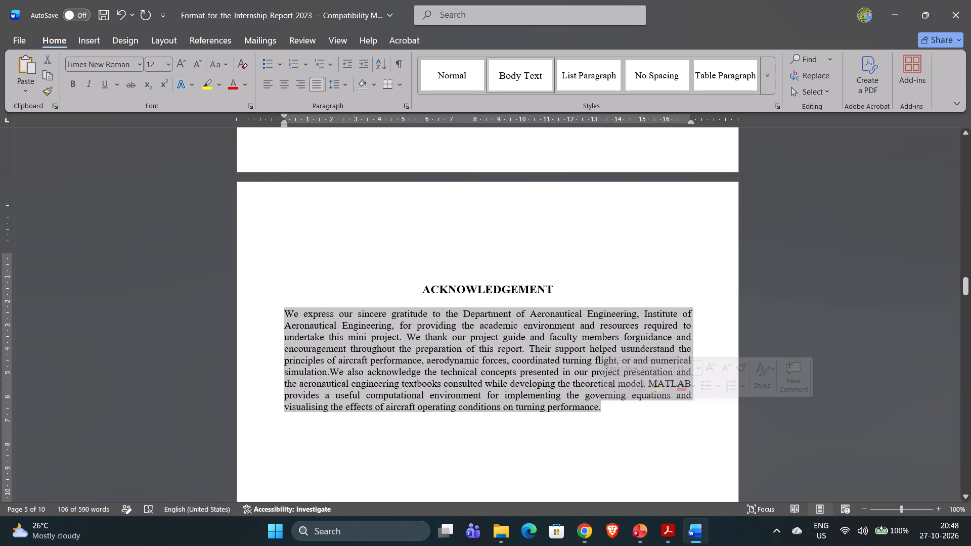
{"action": "scroll", "coordinate": [587, 490], "scroll_direction": "down", "scroll_amount": 7}
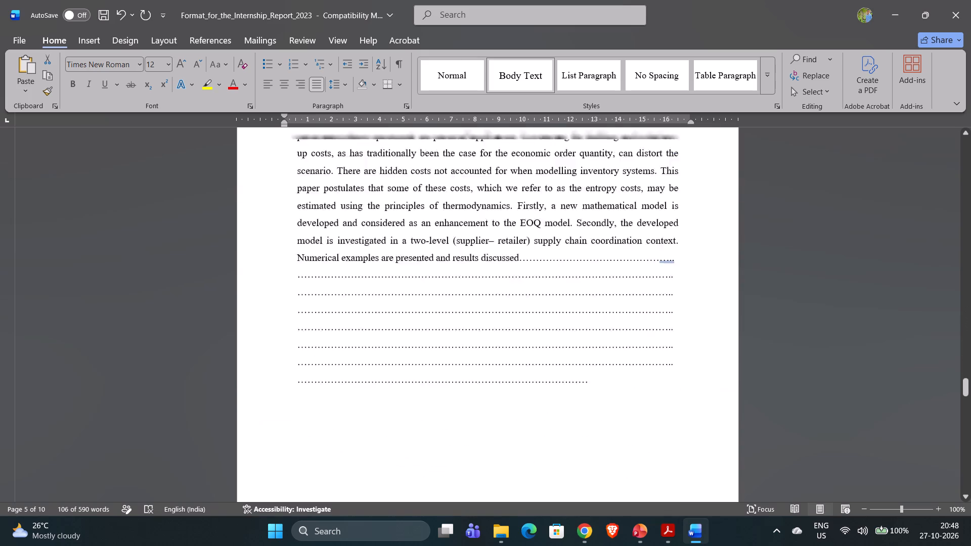
{"action": "scroll", "coordinate": [587, 490], "scroll_direction": "up", "scroll_amount": 4}
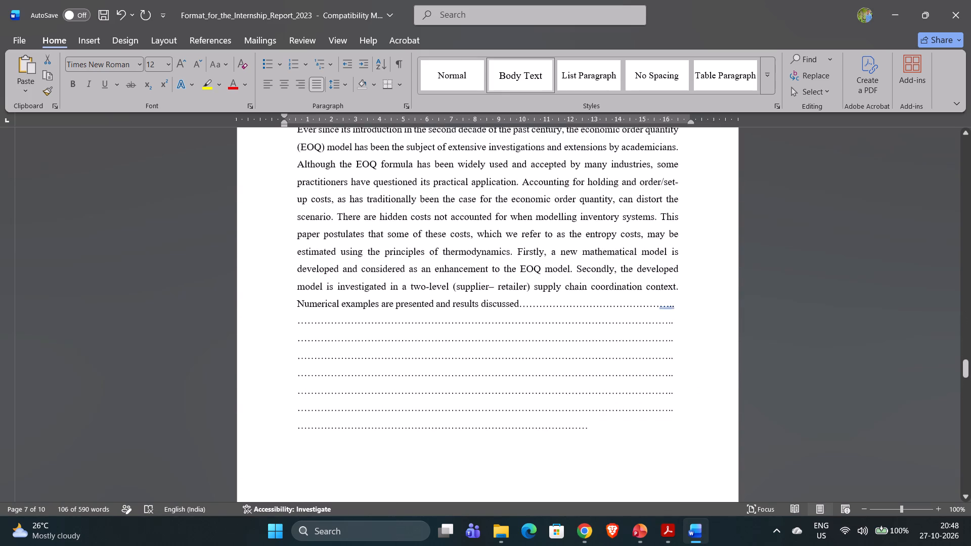
{"action": "scroll", "coordinate": [587, 490], "scroll_direction": "up", "scroll_amount": 1}
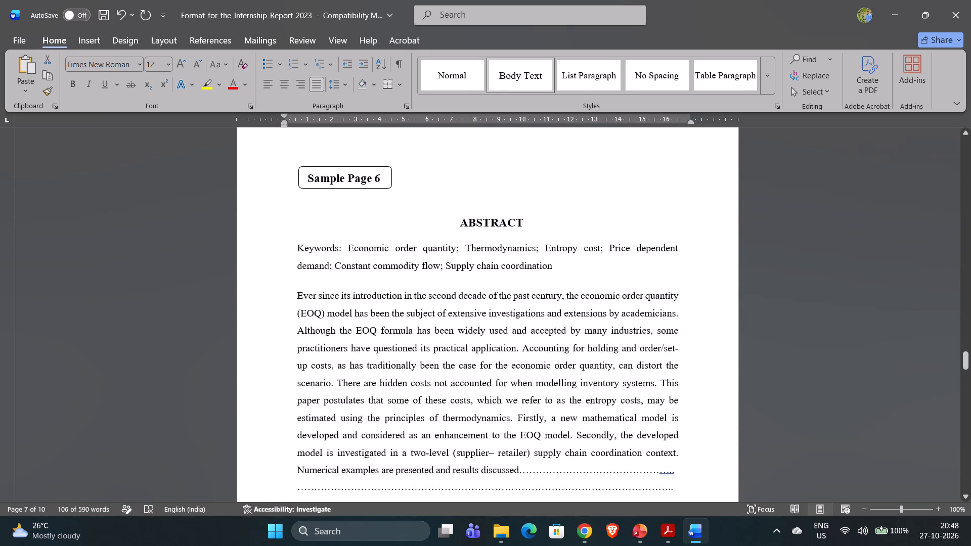
{"action": "scroll", "coordinate": [587, 490], "scroll_direction": "down", "scroll_amount": 8}
{"action": "scroll", "coordinate": [587, 490], "scroll_direction": "up", "scroll_amount": 1}
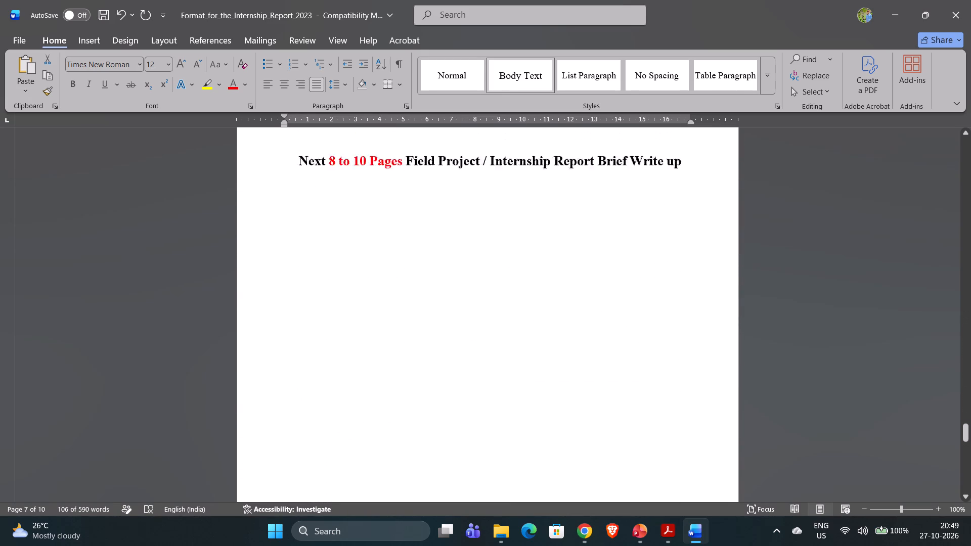
{"action": "scroll", "coordinate": [587, 490], "scroll_direction": "up", "scroll_amount": 1}
{"action": "scroll", "coordinate": [587, 490], "scroll_direction": "down", "scroll_amount": 5}
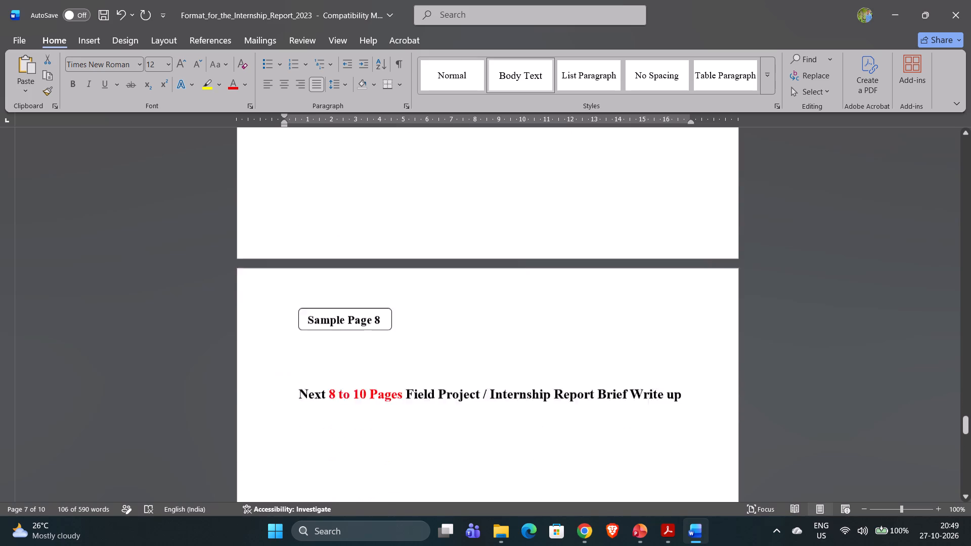
{"action": "scroll", "coordinate": [587, 490], "scroll_direction": "down", "scroll_amount": 2}
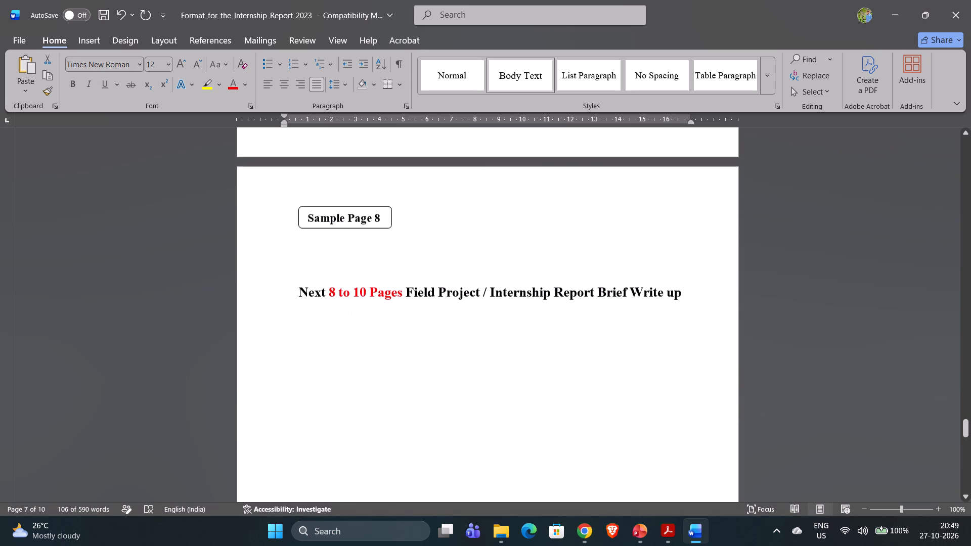
{"action": "scroll", "coordinate": [587, 490], "scroll_direction": "down", "scroll_amount": 1}
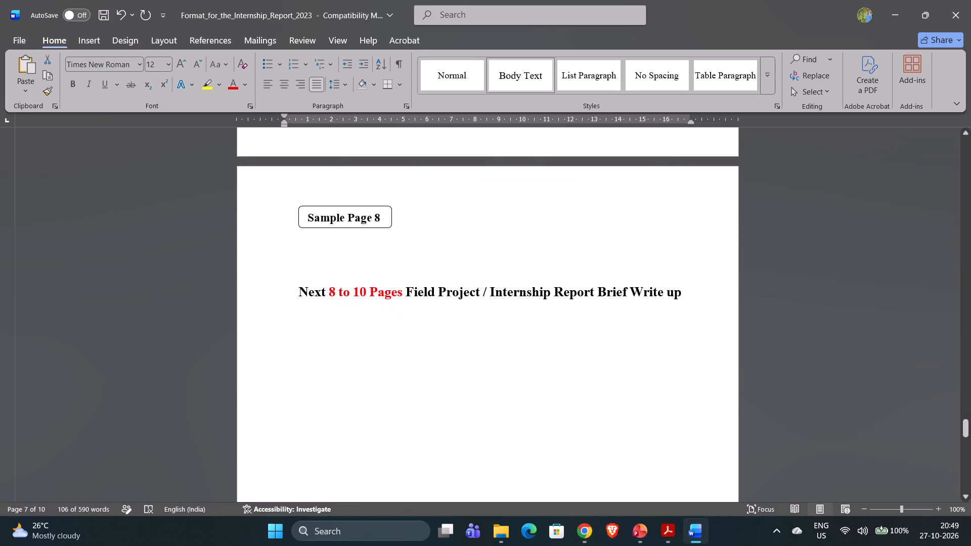
{"action": "scroll", "coordinate": [587, 490], "scroll_direction": "down", "scroll_amount": 6}
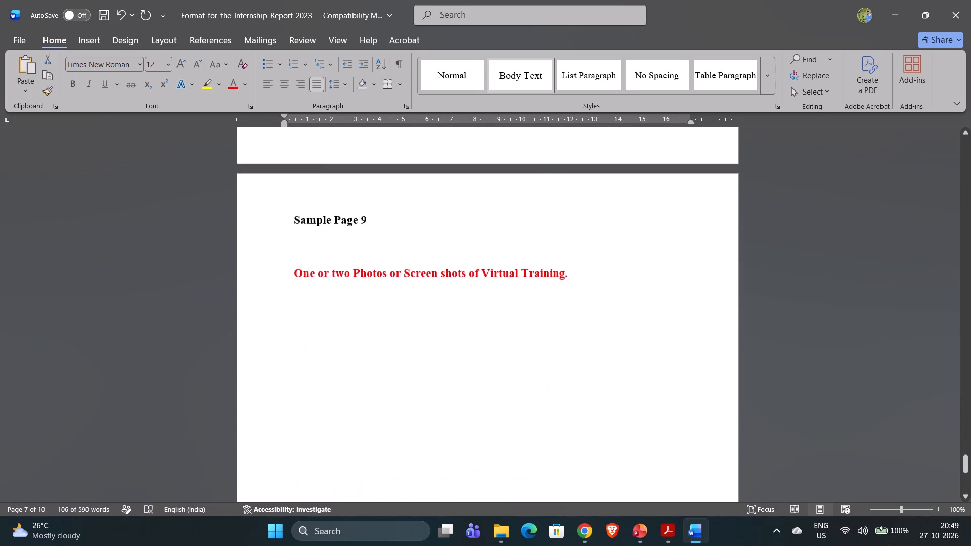
{"action": "scroll", "coordinate": [587, 490], "scroll_direction": "down", "scroll_amount": 1}
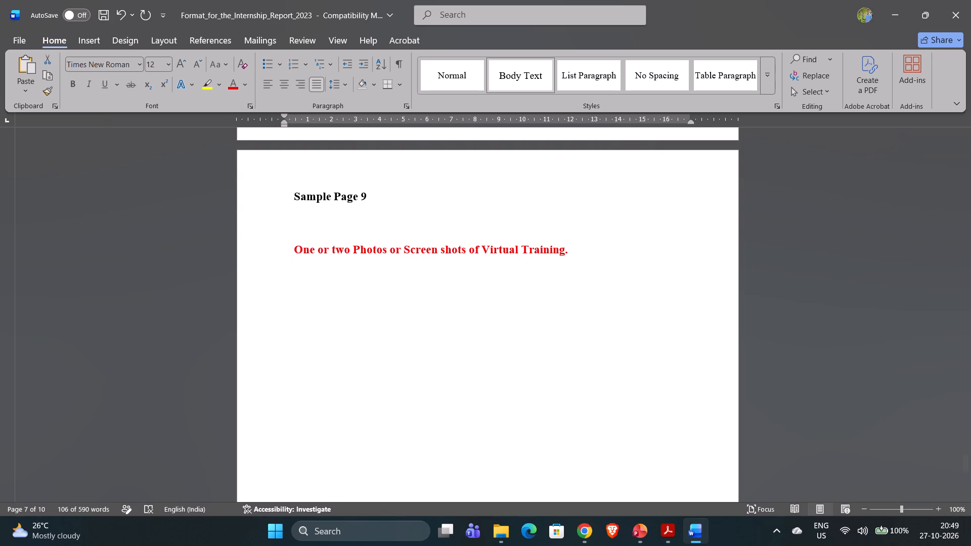
{"action": "scroll", "coordinate": [587, 490], "scroll_direction": "down", "scroll_amount": 7}
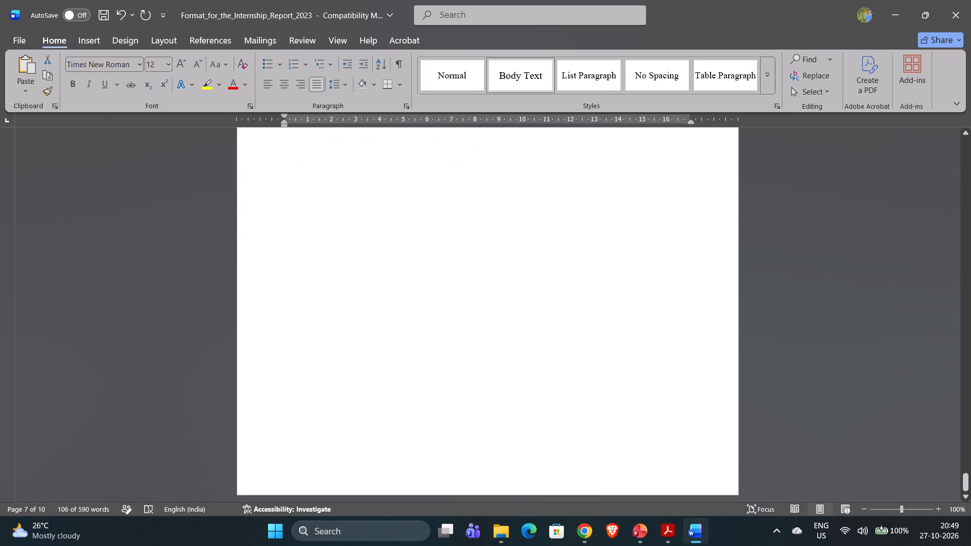
{"action": "scroll", "coordinate": [587, 490], "scroll_direction": "down", "scroll_amount": 3}
{"action": "scroll", "coordinate": [587, 490], "scroll_direction": "up", "scroll_amount": 3}
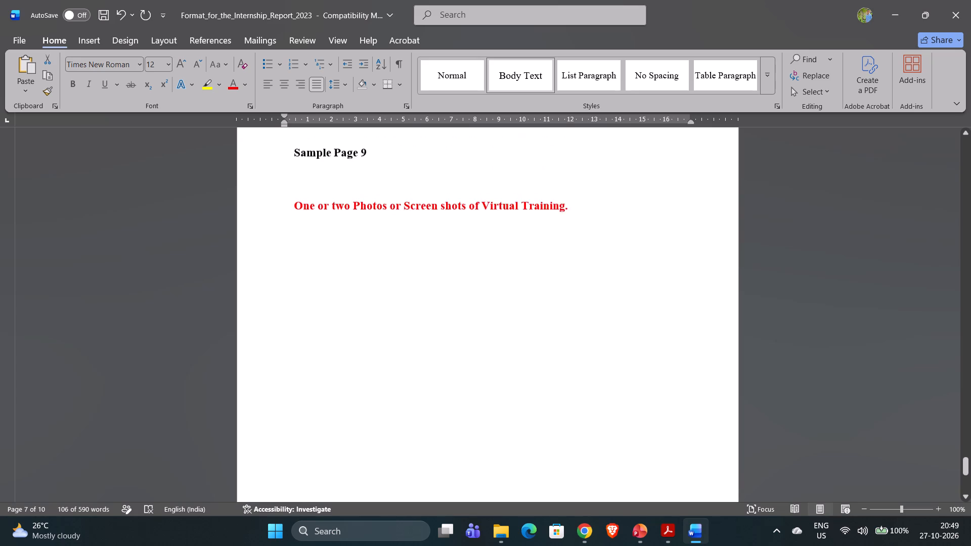
{"action": "scroll", "coordinate": [587, 490], "scroll_direction": "up", "scroll_amount": 2}
{"action": "scroll", "coordinate": [587, 490], "scroll_direction": "down", "scroll_amount": 4}
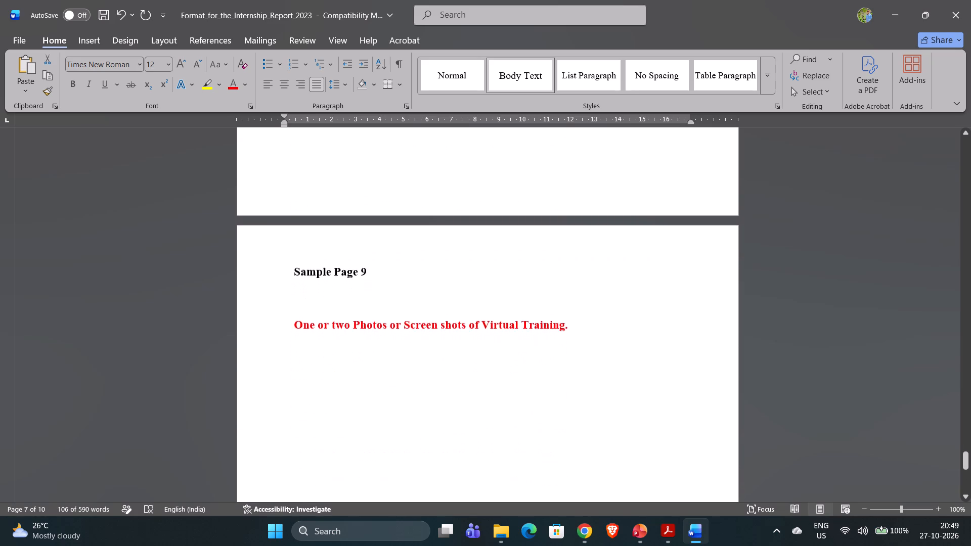
{"action": "scroll", "coordinate": [587, 490], "scroll_direction": "up", "scroll_amount": 6}
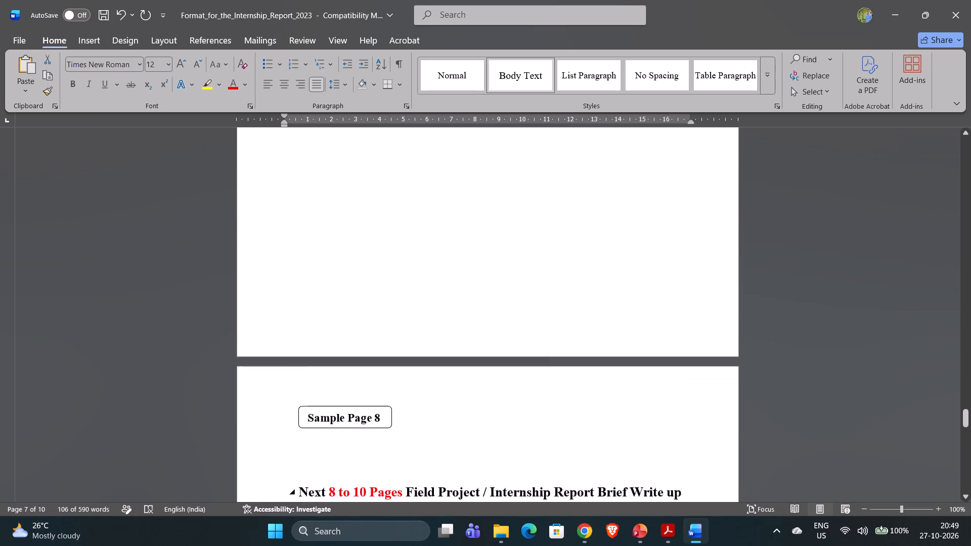
{"action": "scroll", "coordinate": [587, 490], "scroll_direction": "up", "scroll_amount": 8}
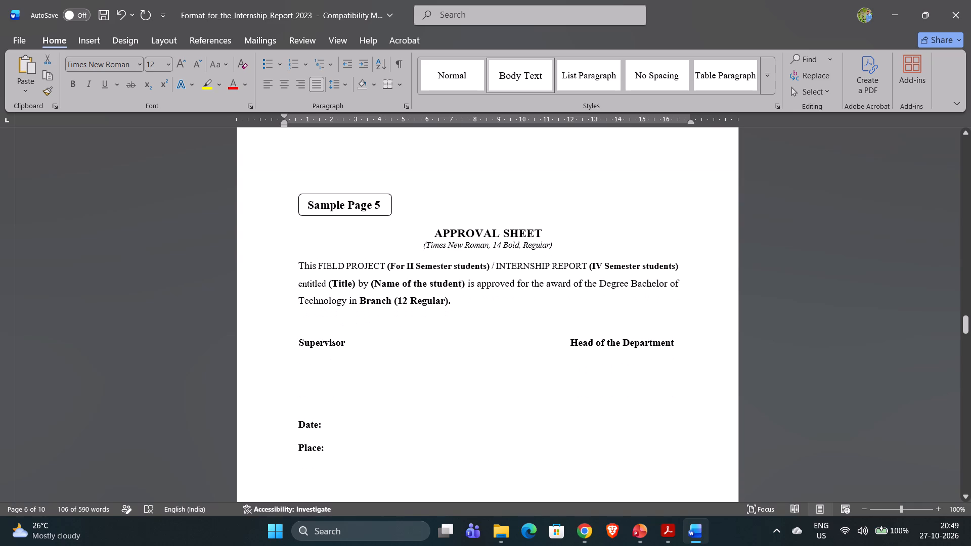
{"action": "scroll", "coordinate": [587, 490], "scroll_direction": "up", "scroll_amount": 4}
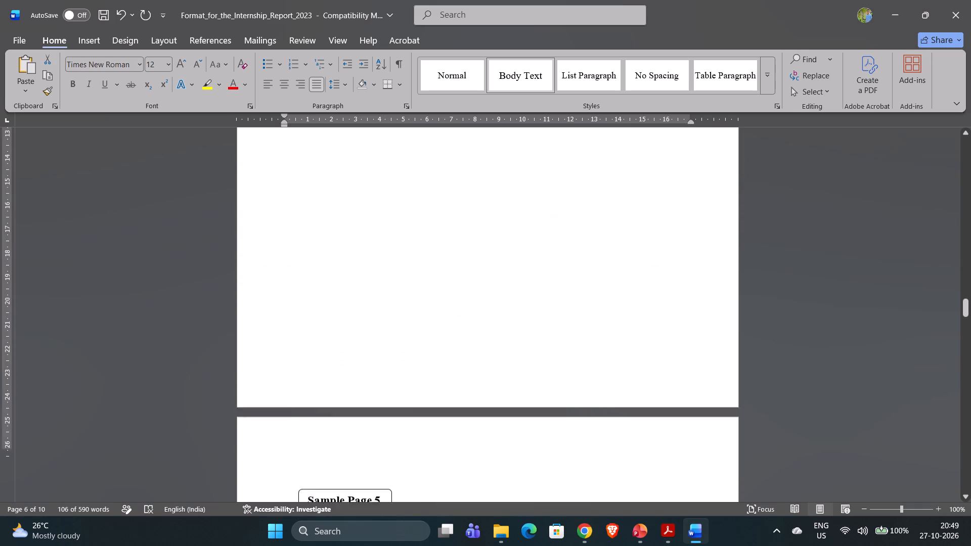
{"action": "scroll", "coordinate": [587, 490], "scroll_direction": "up", "scroll_amount": 3}
{"action": "scroll", "coordinate": [587, 490], "scroll_direction": "down", "scroll_amount": 2}
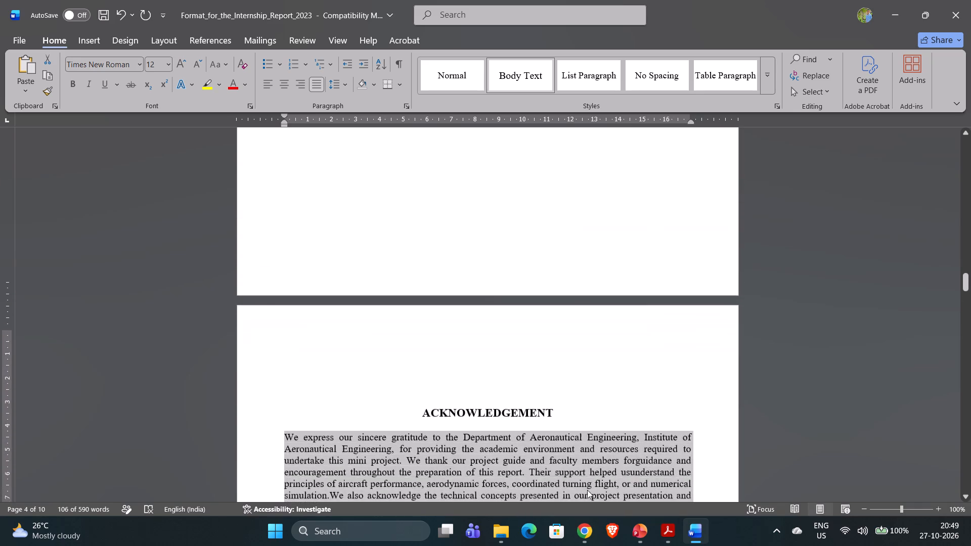
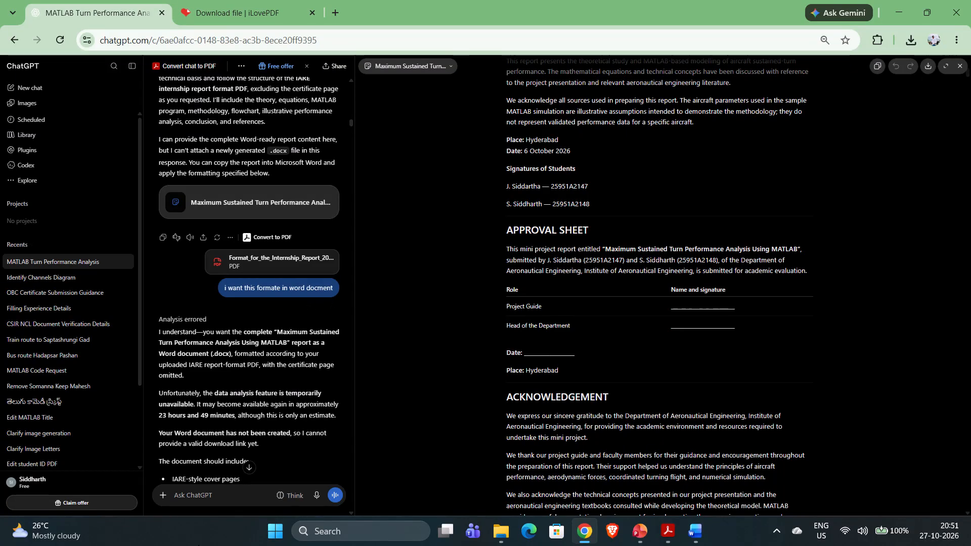
Open the Windows power options to put the computer to sleep.
{"action": "left_click", "coordinate": [275, 528]}
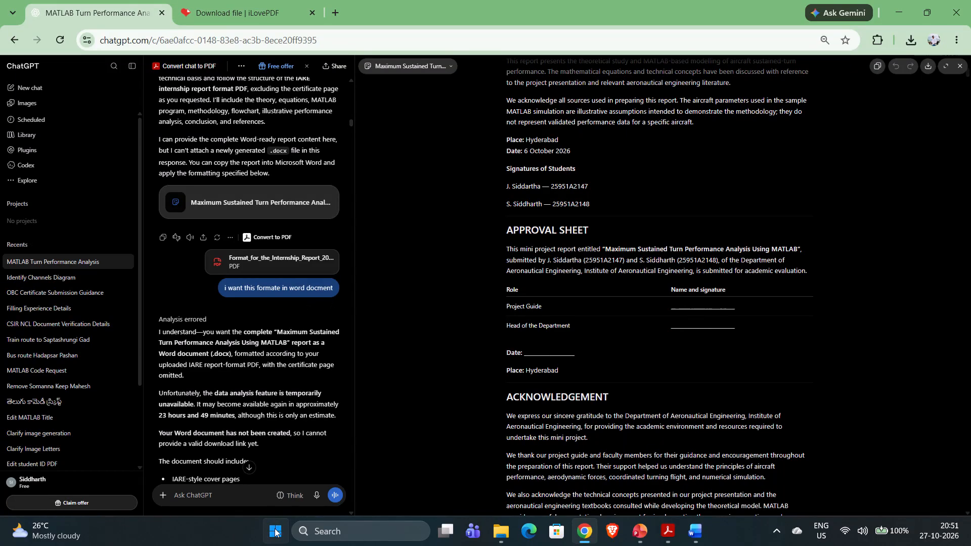
{"action": "left_click", "coordinate": [642, 479]}
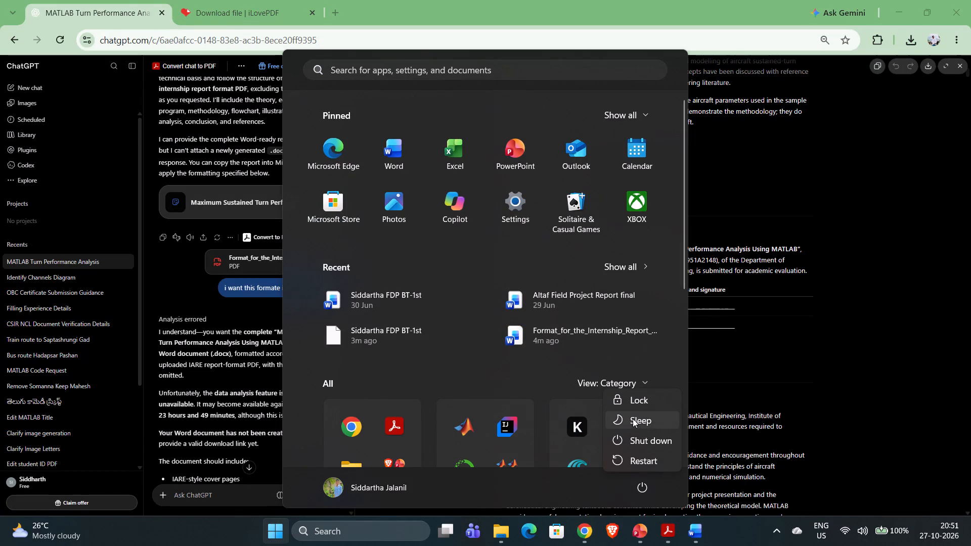